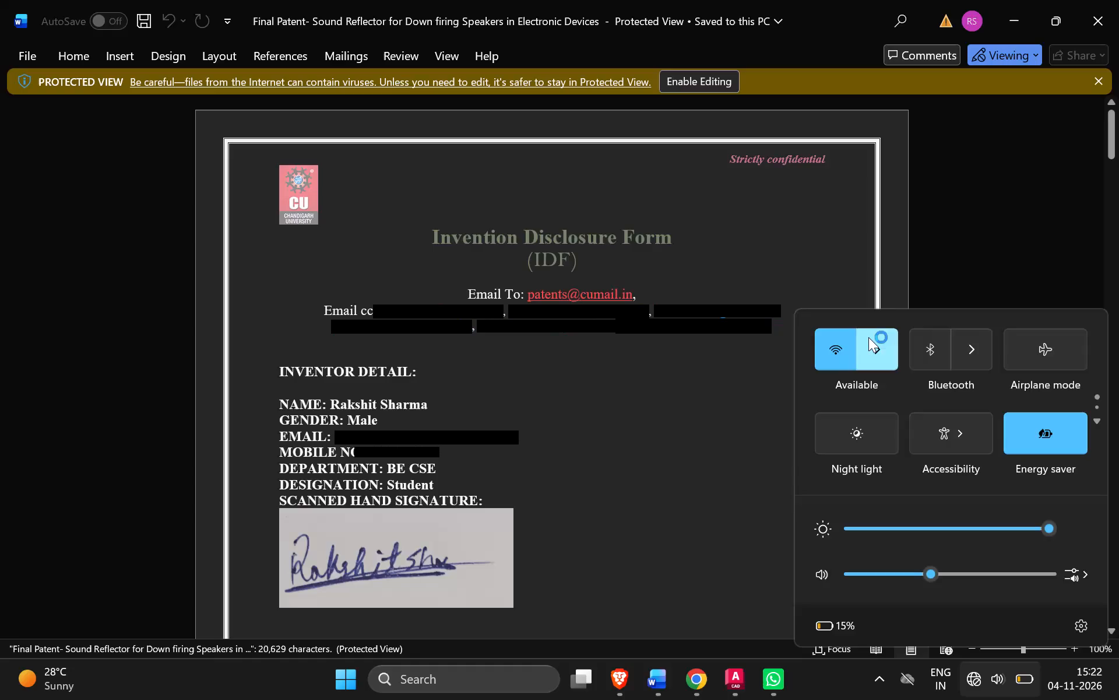
Connect the computer to the secured Wi-Fi network Gaand-Dede.
click(868, 339)
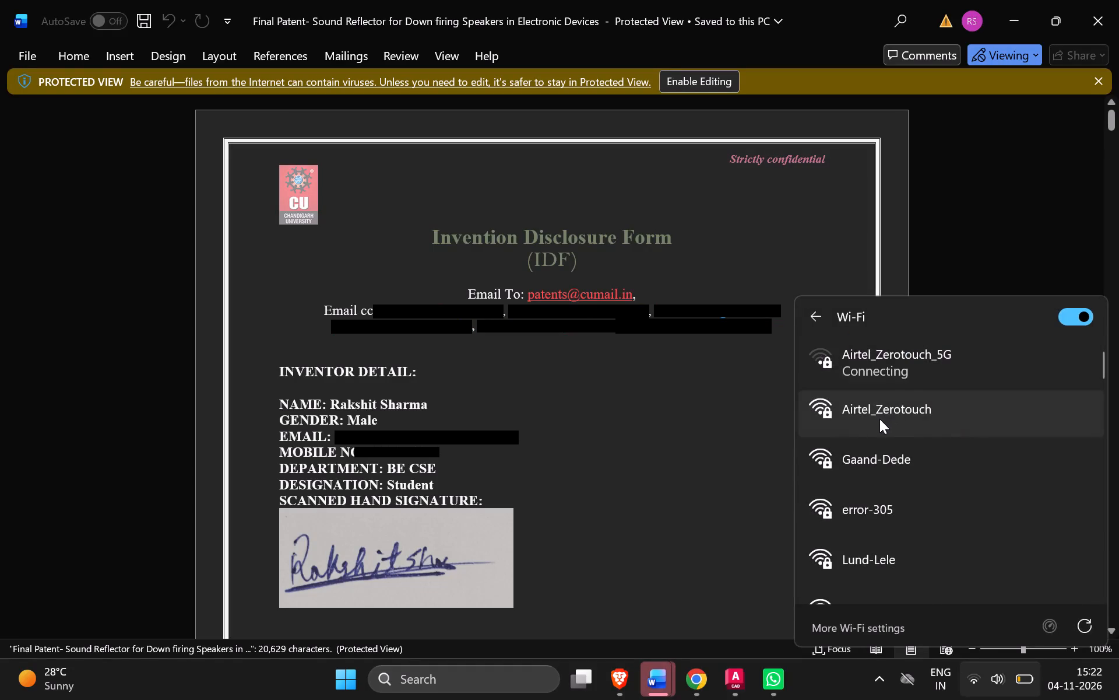
click(874, 476)
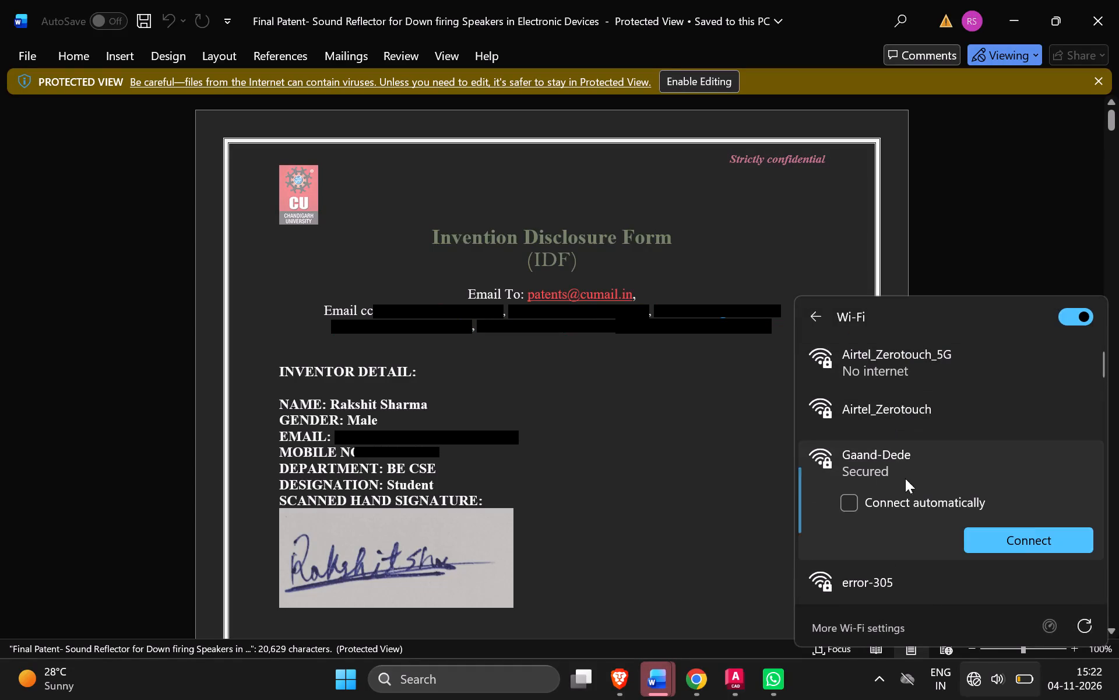
click(1016, 541)
click(996, 194)
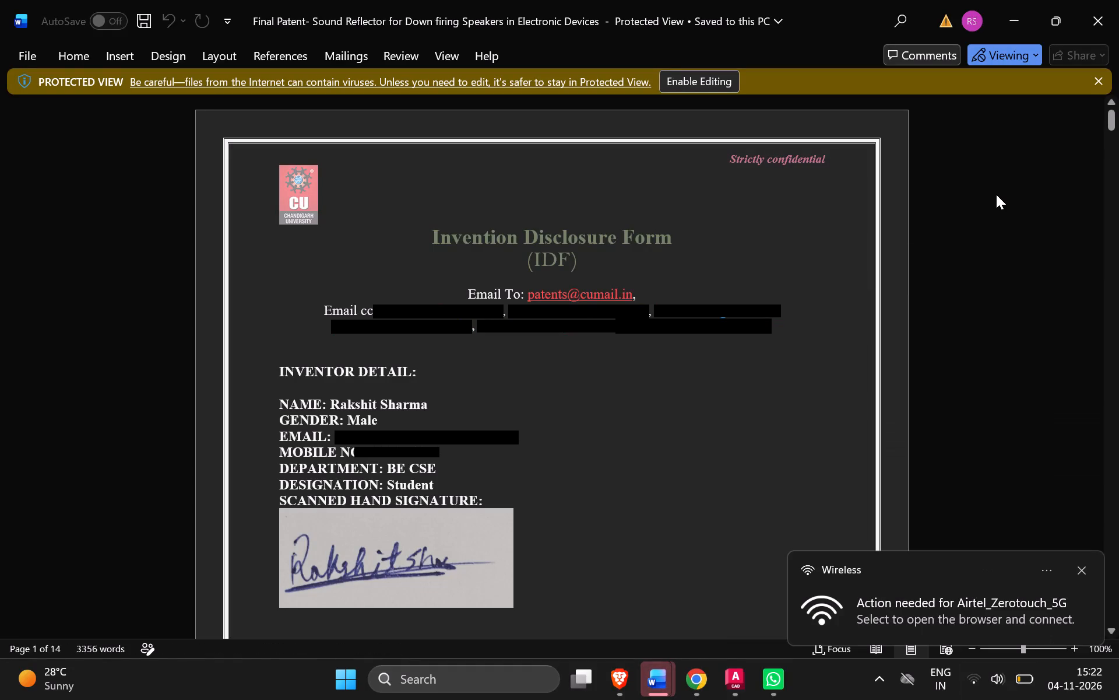
Dismiss the wireless notification about Airtel_Zerotouch_5G.
scroll(589, 453, down, 5)
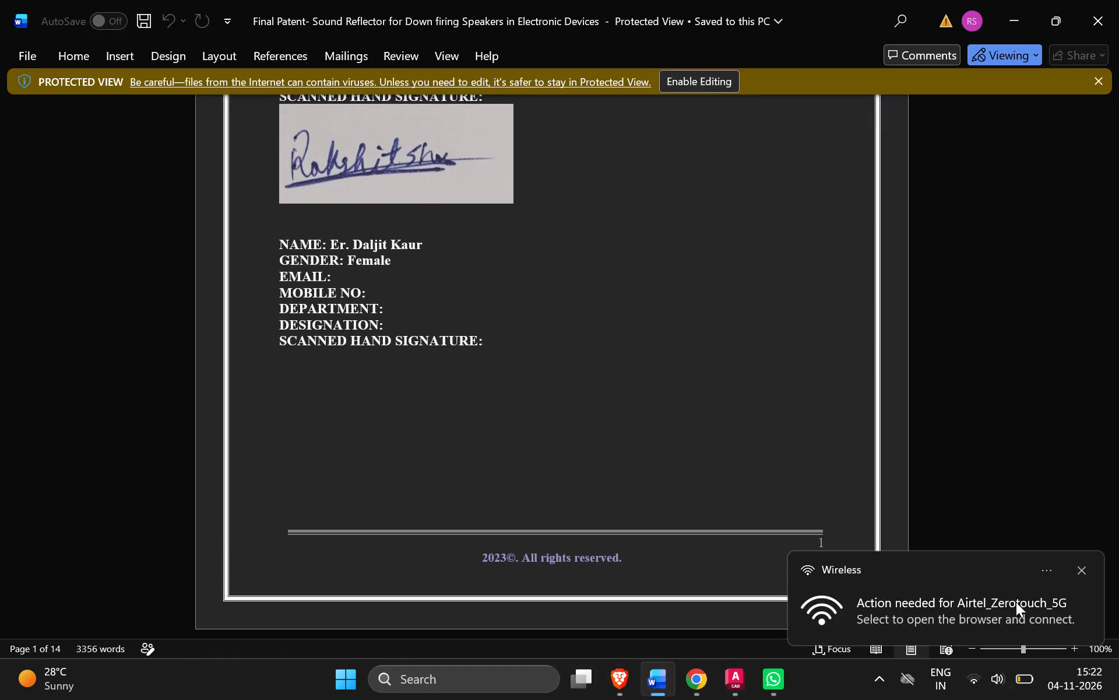
click(1081, 570)
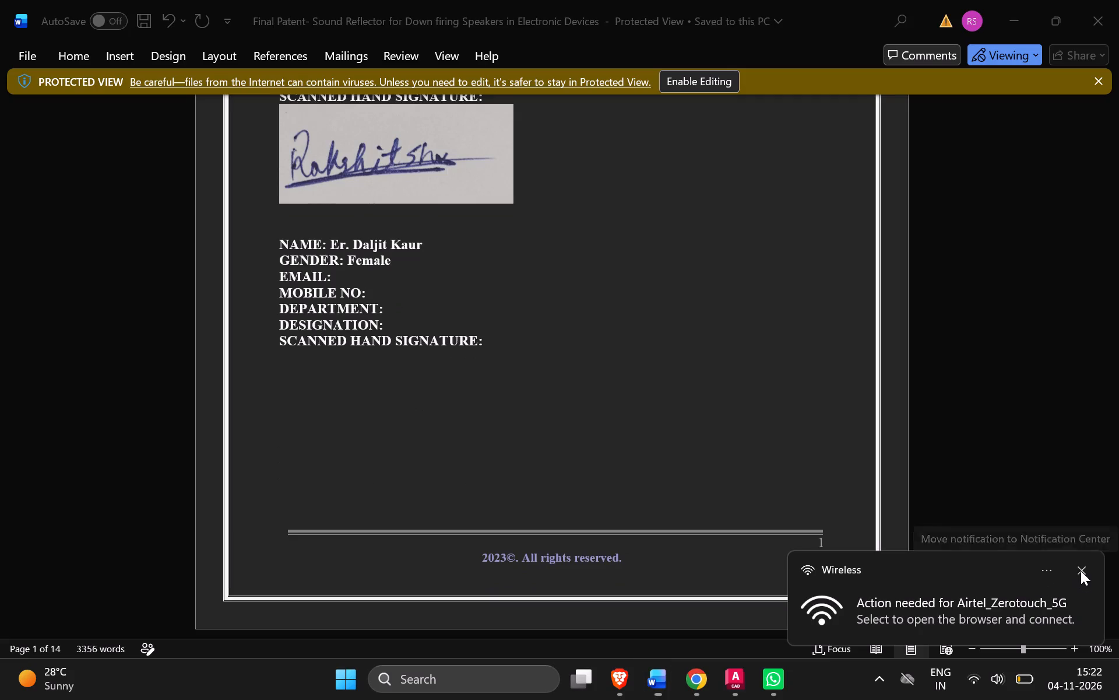
Skim the opening pages of the Invention Disclosure Form, covering the inventor details and the keywords and synonyms table.
scroll(759, 497, down, 7)
scroll(759, 497, left, 1)
scroll(759, 497, down, 1)
scroll(759, 497, left, 1)
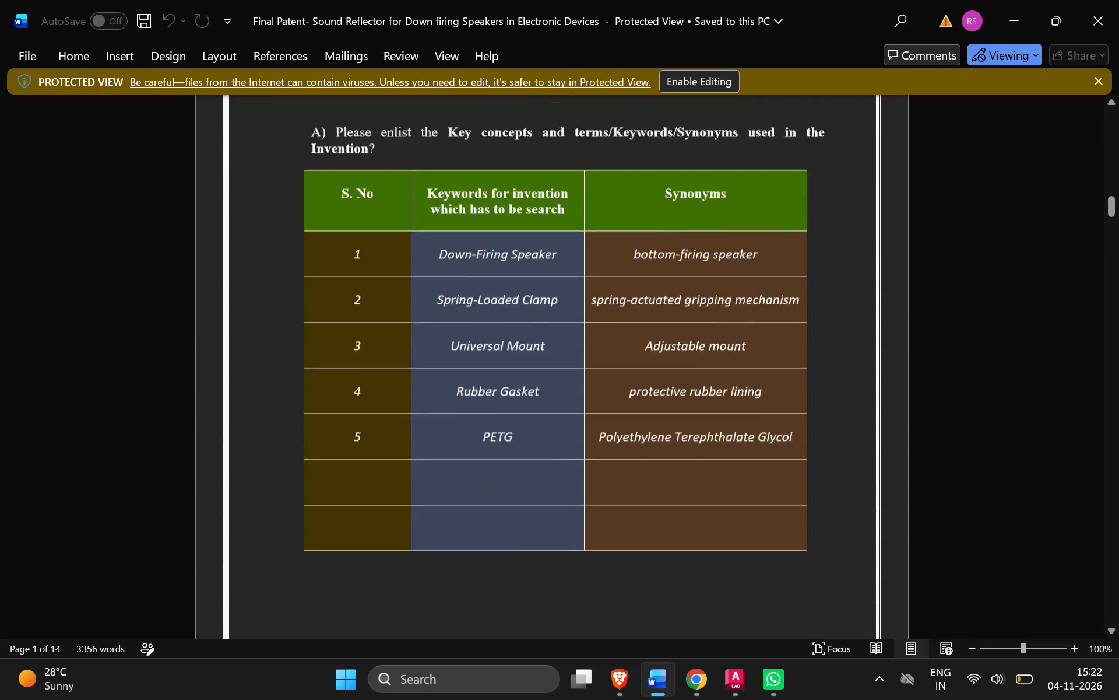
scroll(759, 497, left, 1)
scroll(759, 497, up, 1)
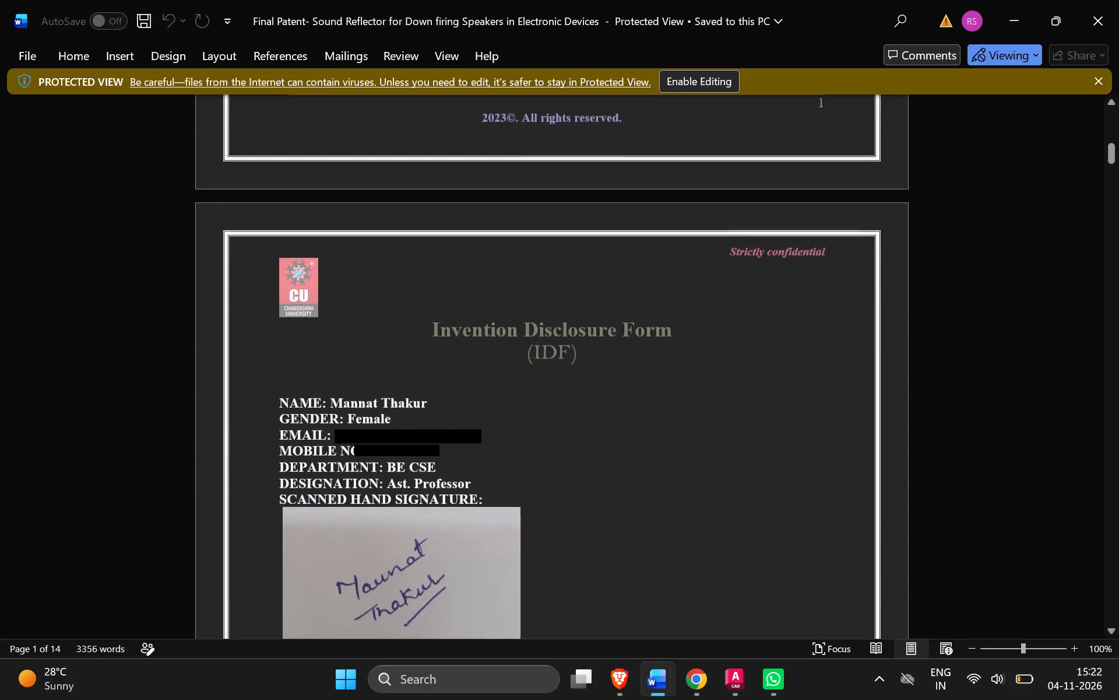
scroll(759, 497, up, 2)
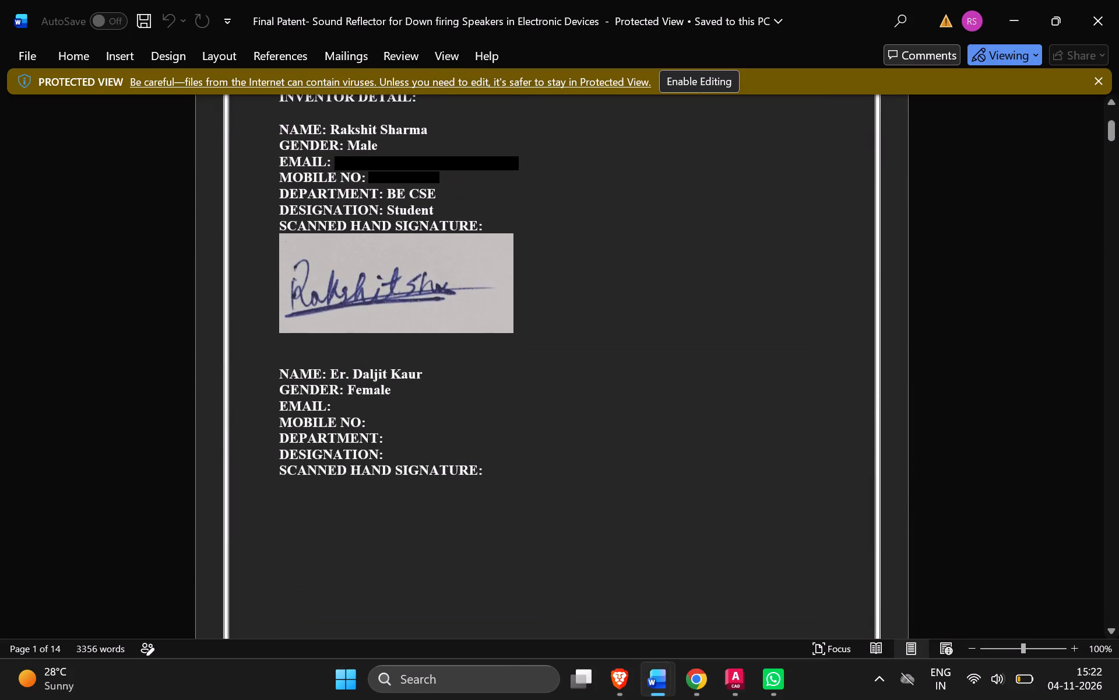
Take the patent document out of Protected View by enabling editing.
click(699, 92)
Review the Written Description from the invention title through the background section, ending in the cell comparing the design with the closest prior art.
scroll(611, 371, down, 3)
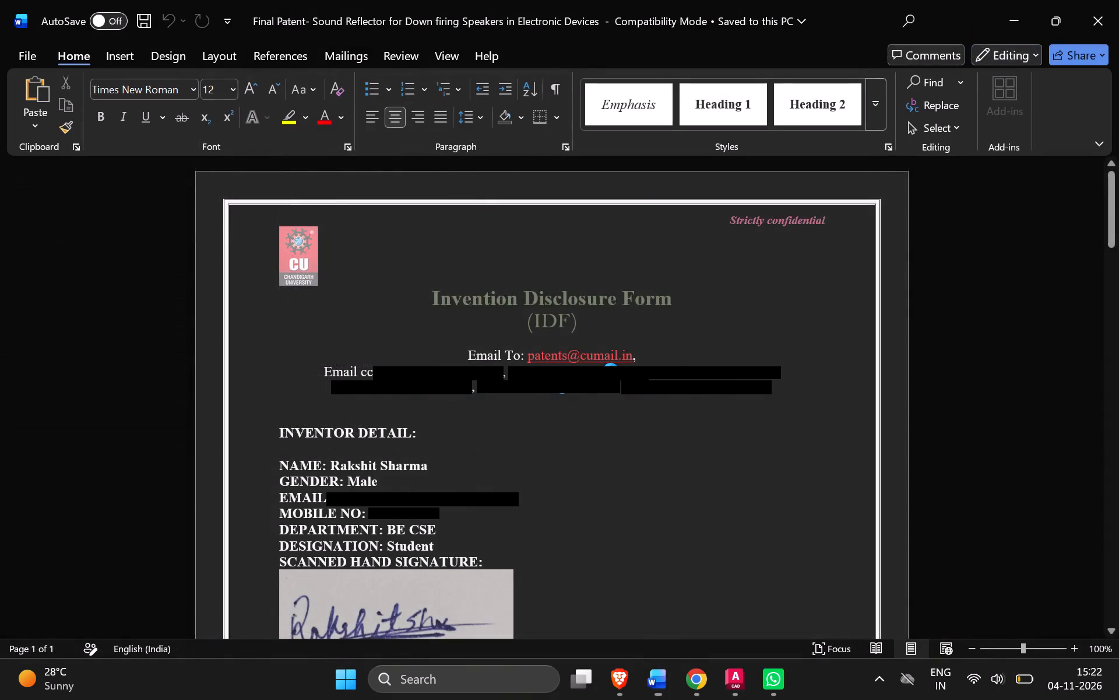
scroll(611, 371, down, 15)
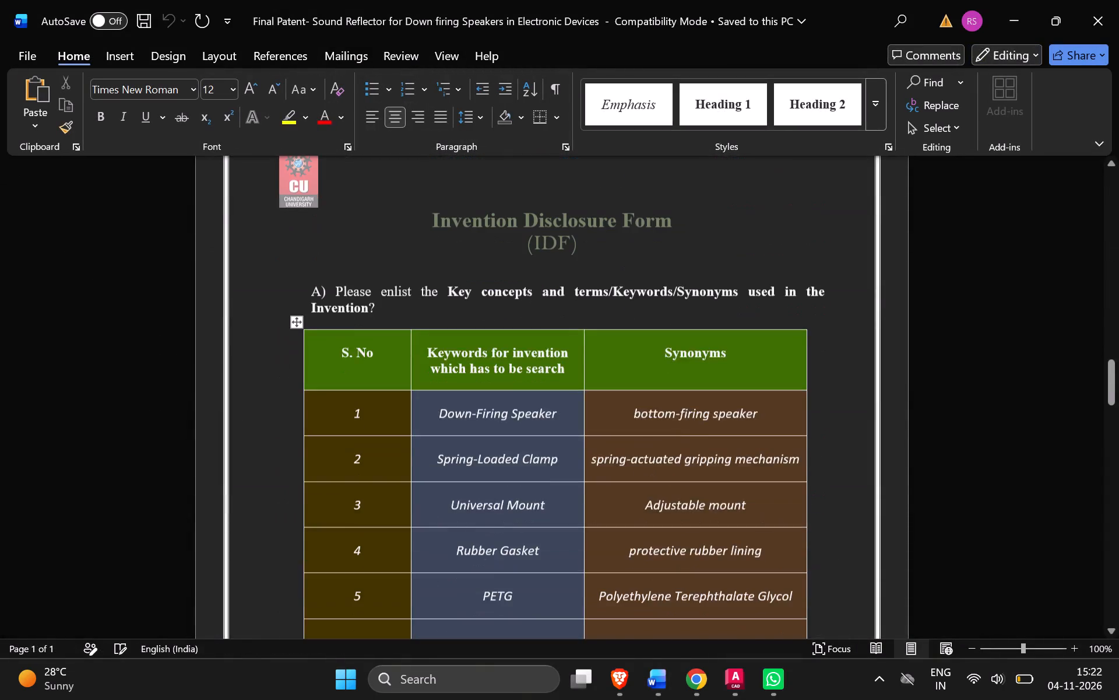
scroll(488, 425, down, 4)
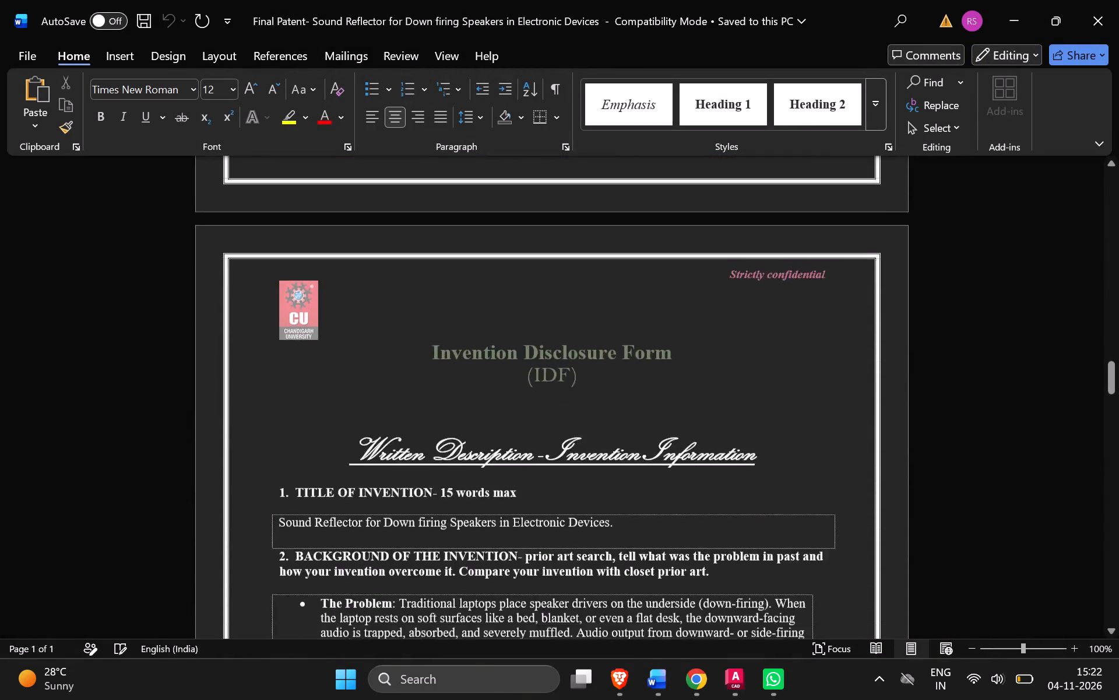
scroll(488, 425, down, 5)
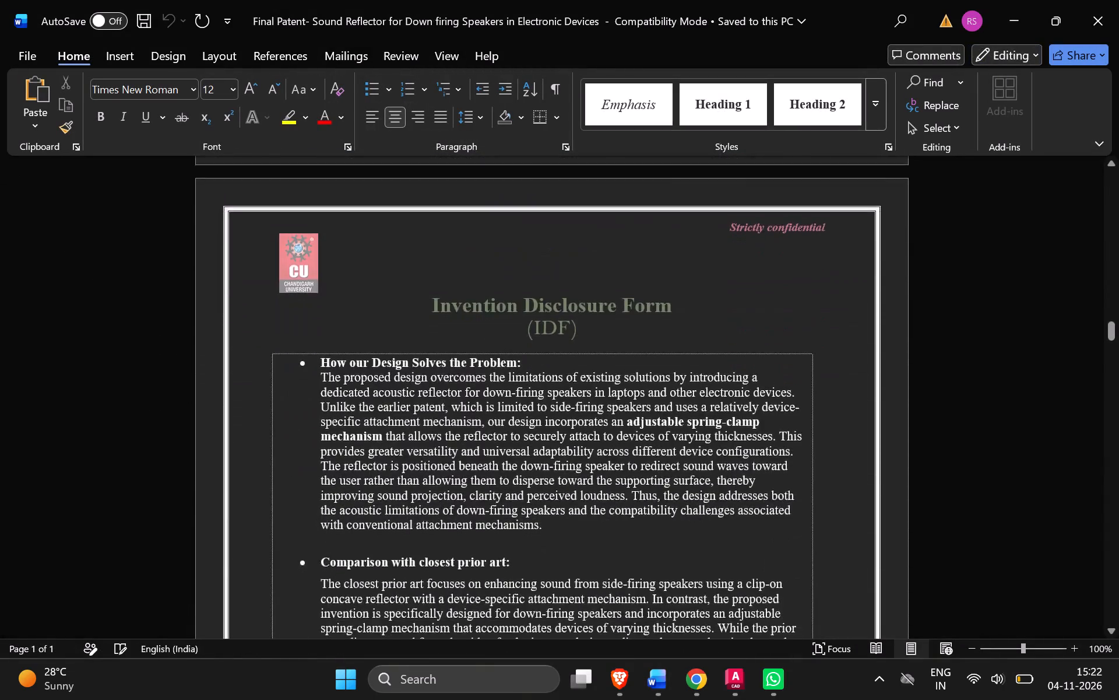
scroll(488, 425, down, 1)
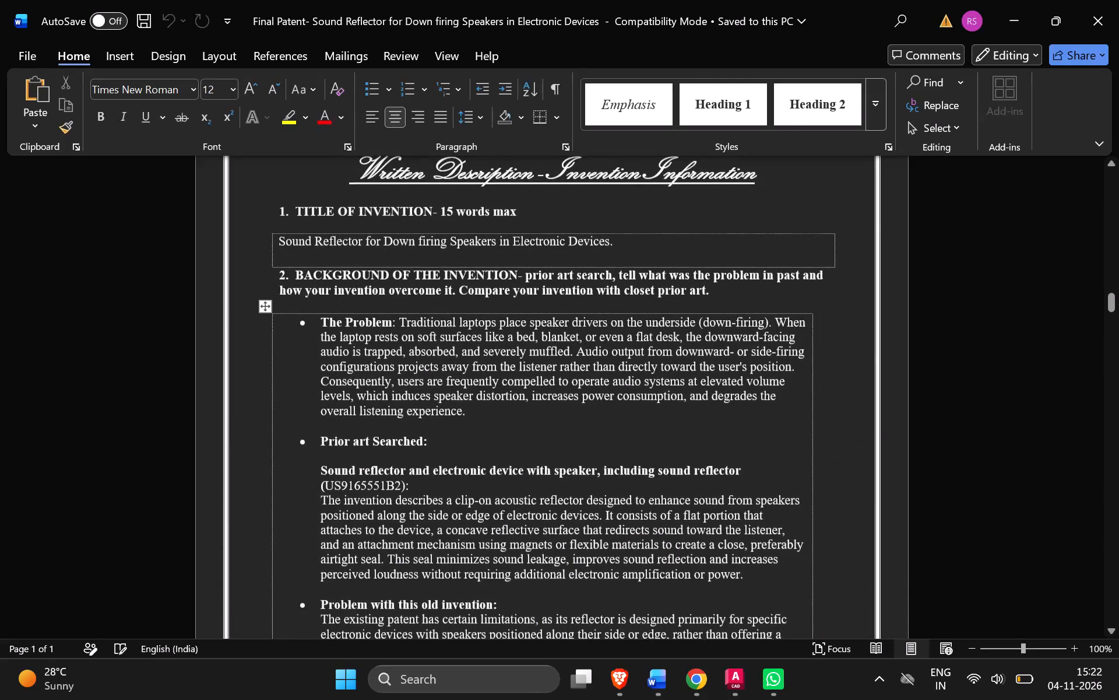
scroll(488, 425, down, 1)
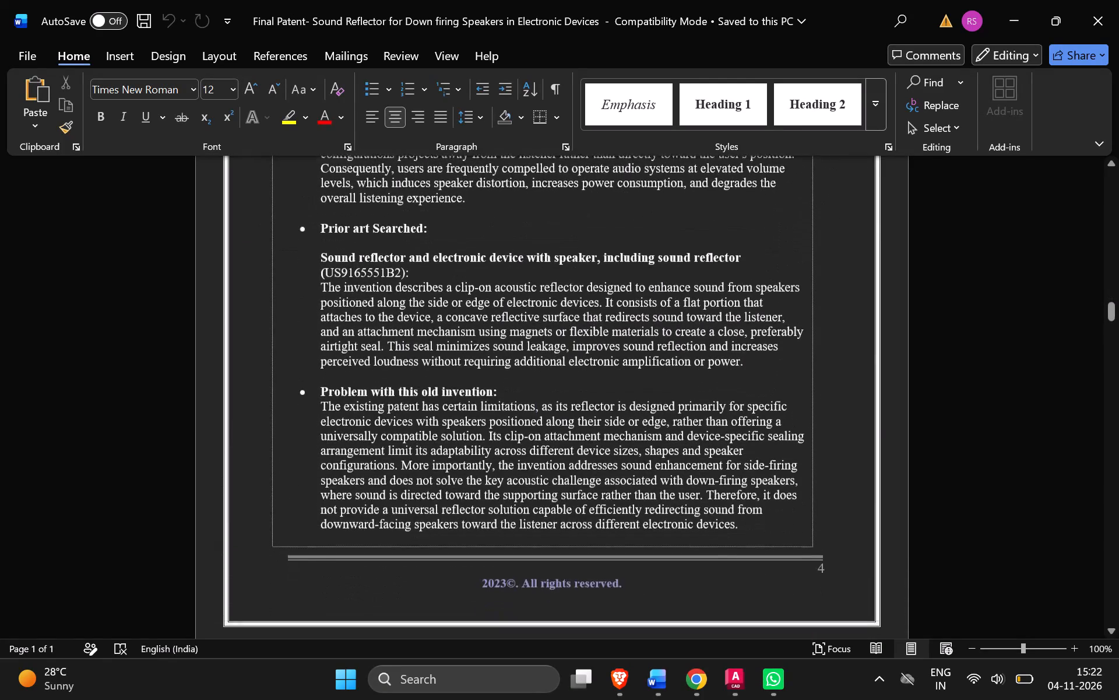
scroll(488, 425, down, 1)
scroll(488, 425, up, 2)
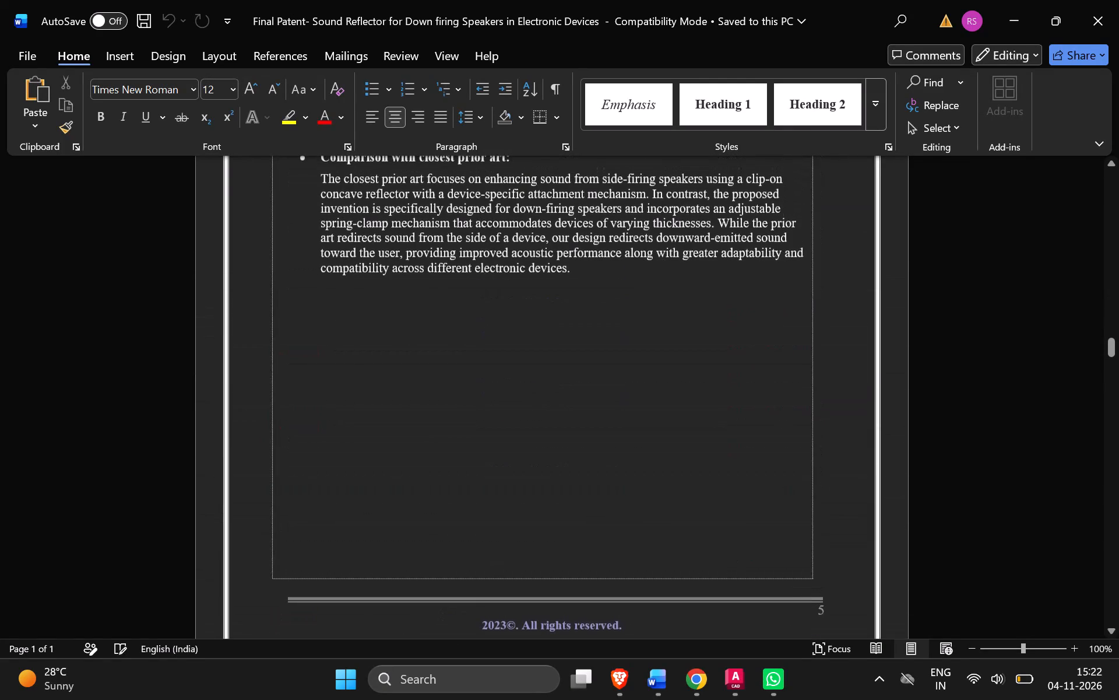
click(797, 576)
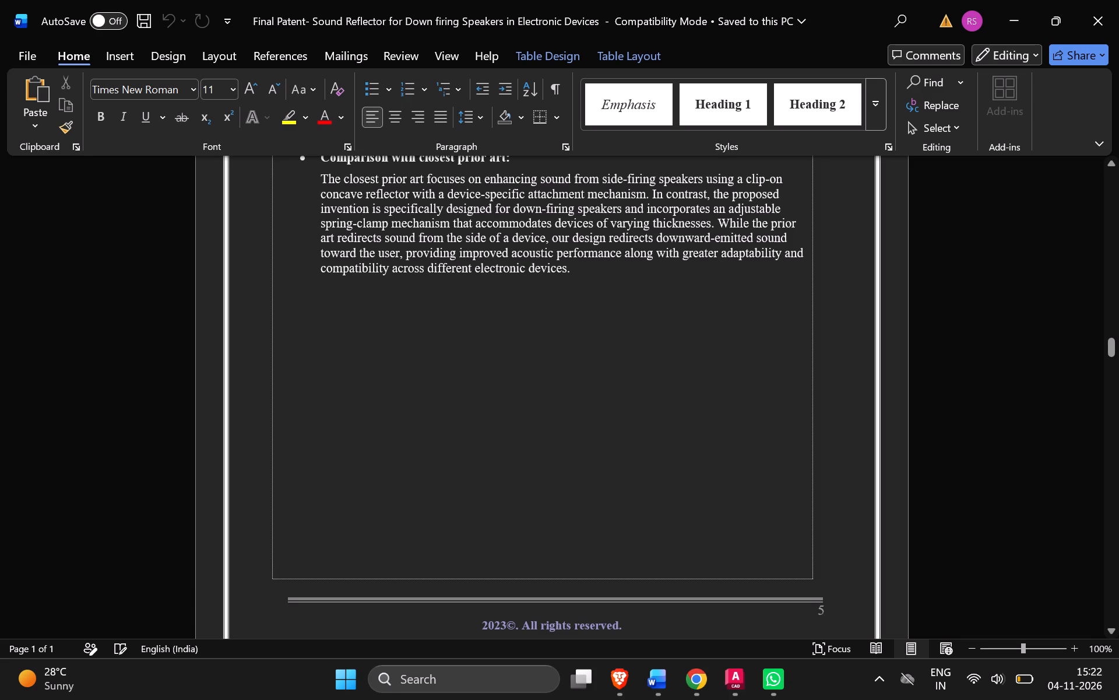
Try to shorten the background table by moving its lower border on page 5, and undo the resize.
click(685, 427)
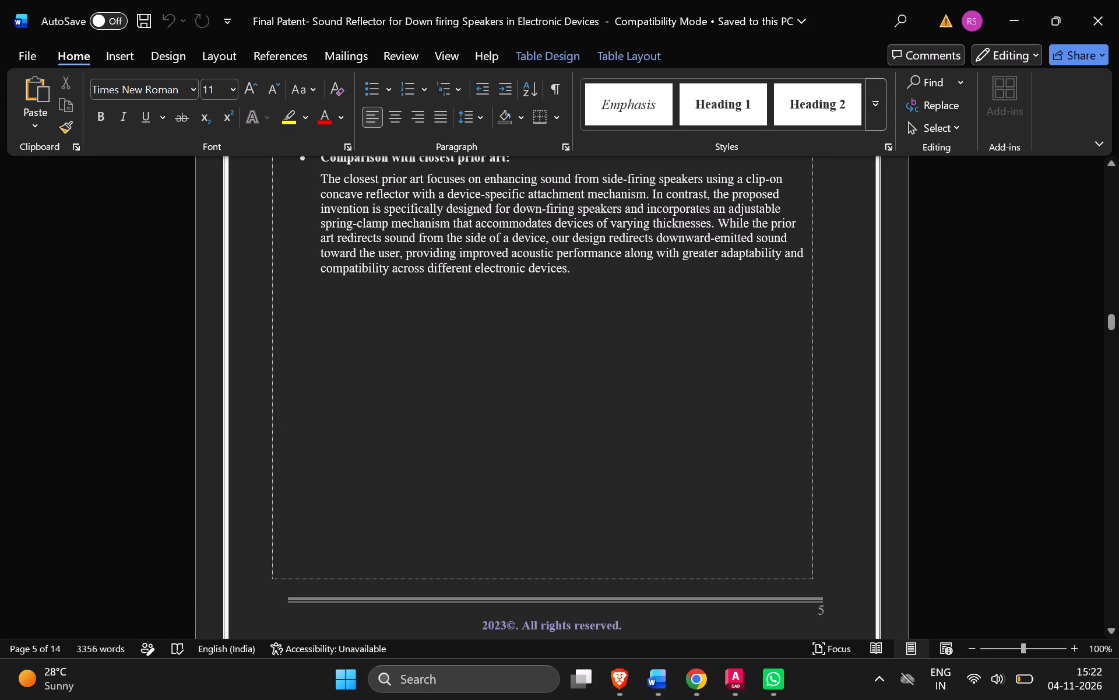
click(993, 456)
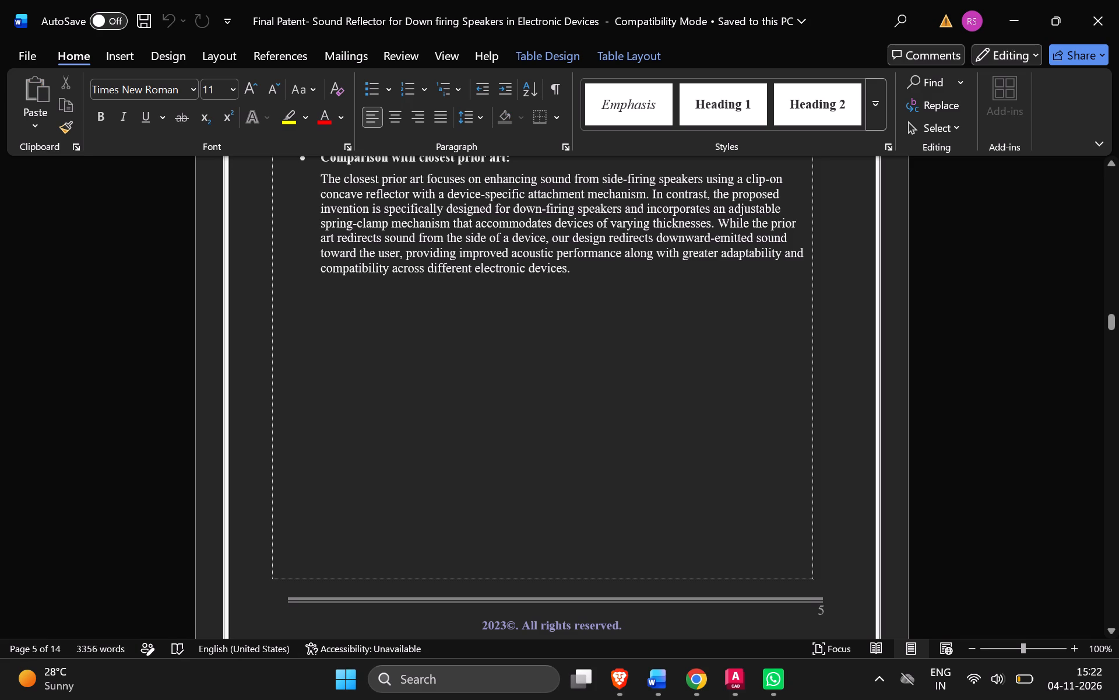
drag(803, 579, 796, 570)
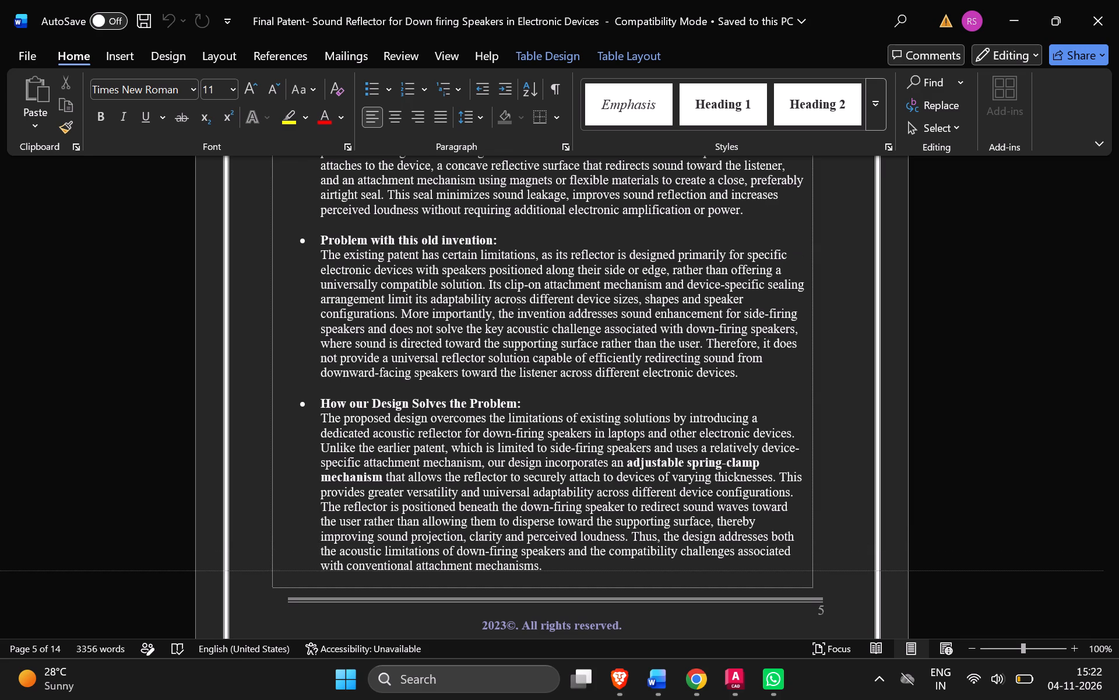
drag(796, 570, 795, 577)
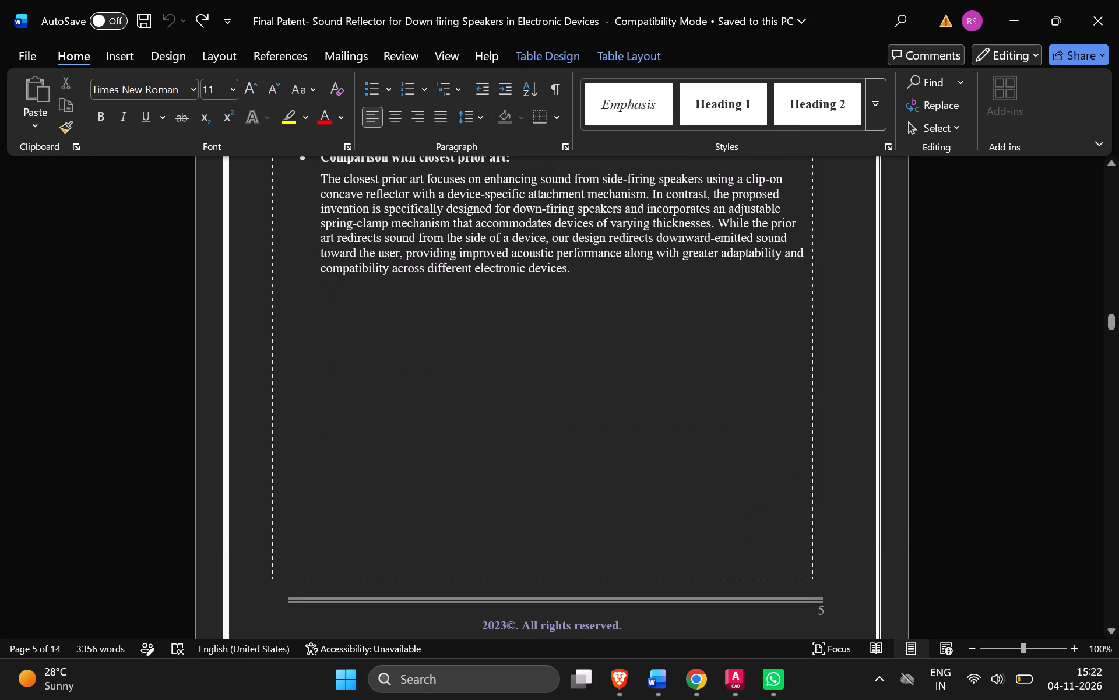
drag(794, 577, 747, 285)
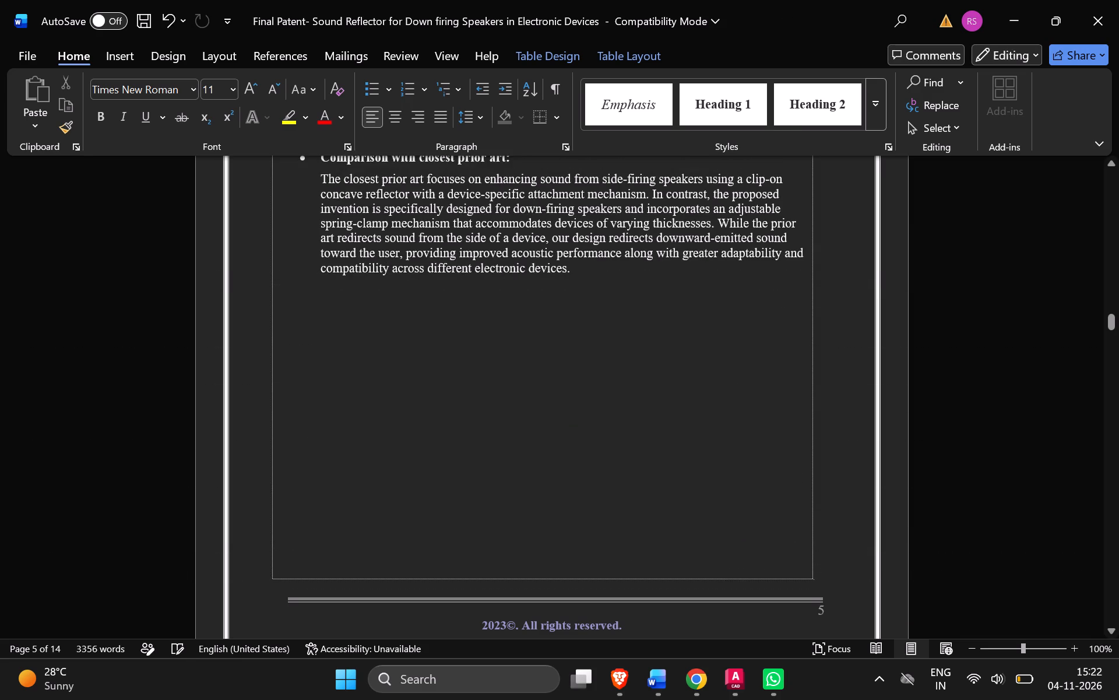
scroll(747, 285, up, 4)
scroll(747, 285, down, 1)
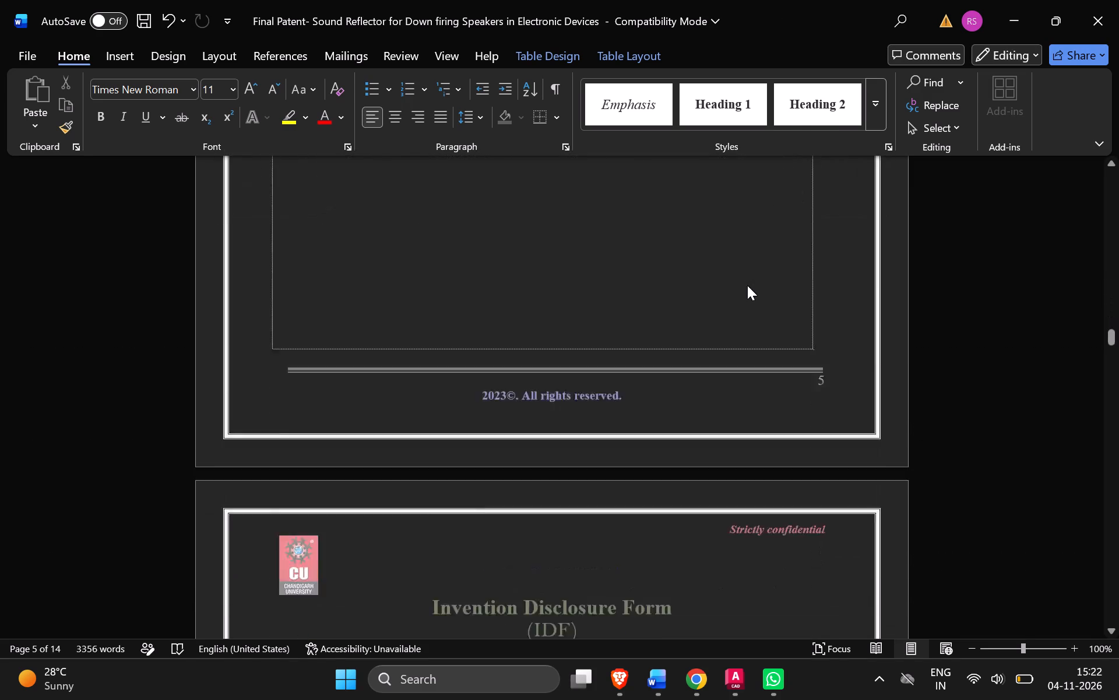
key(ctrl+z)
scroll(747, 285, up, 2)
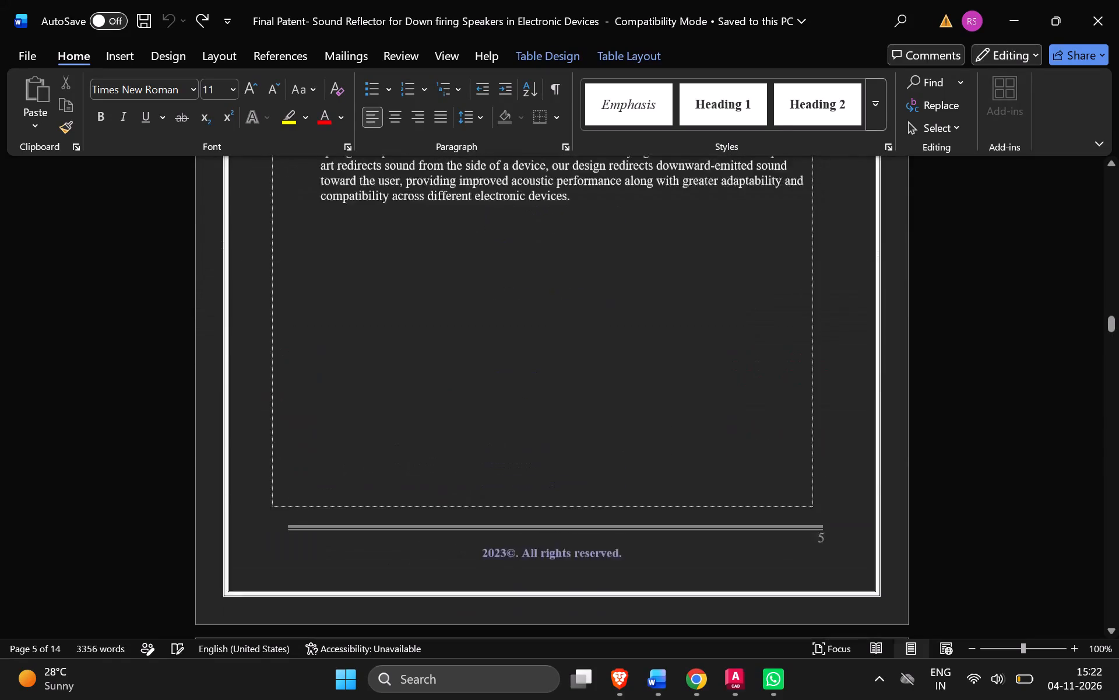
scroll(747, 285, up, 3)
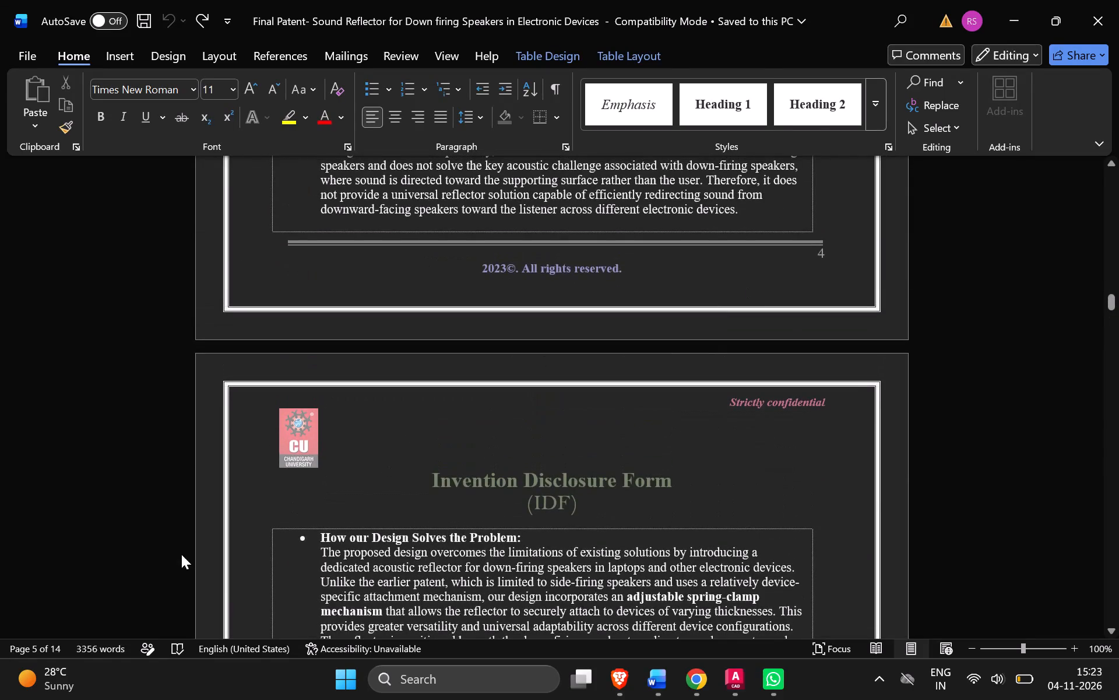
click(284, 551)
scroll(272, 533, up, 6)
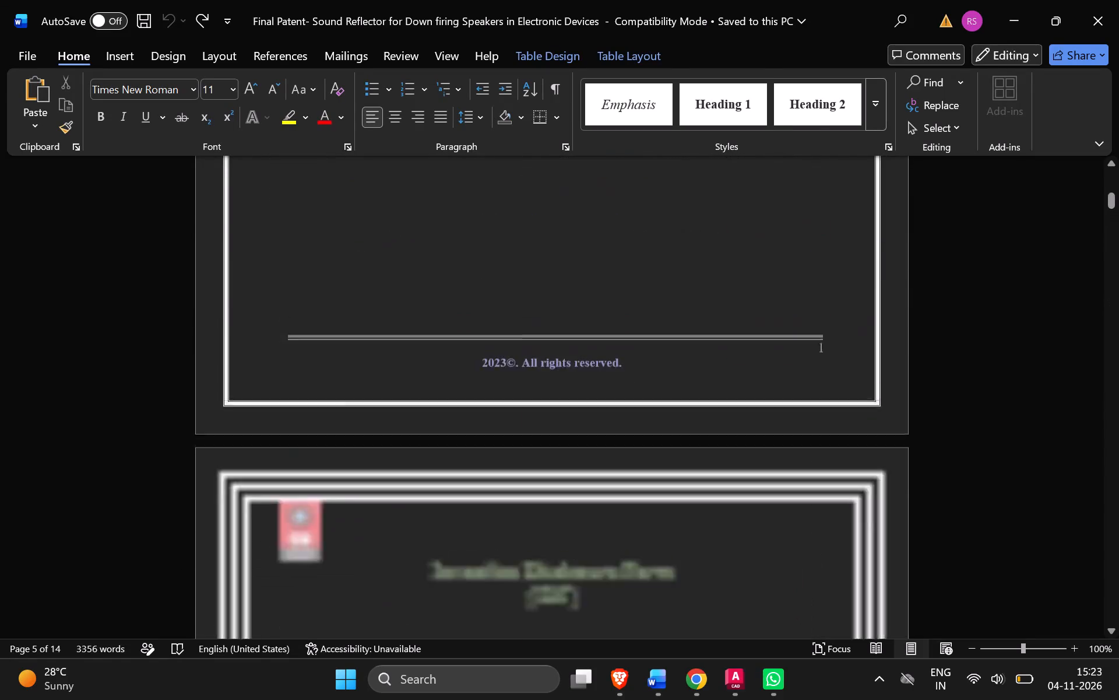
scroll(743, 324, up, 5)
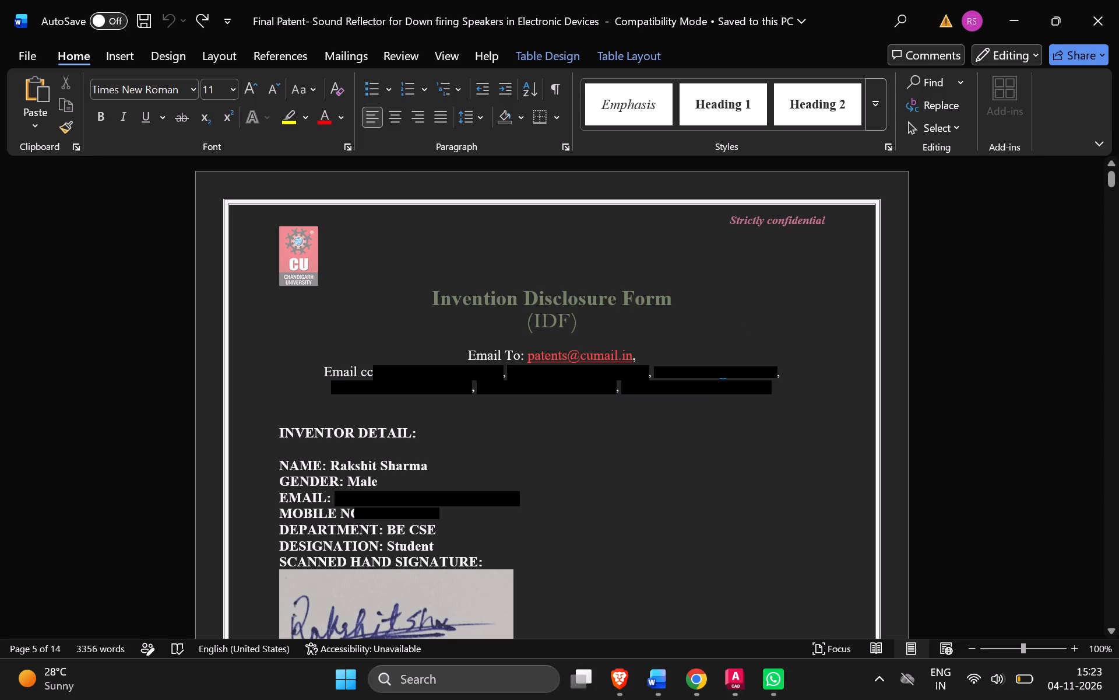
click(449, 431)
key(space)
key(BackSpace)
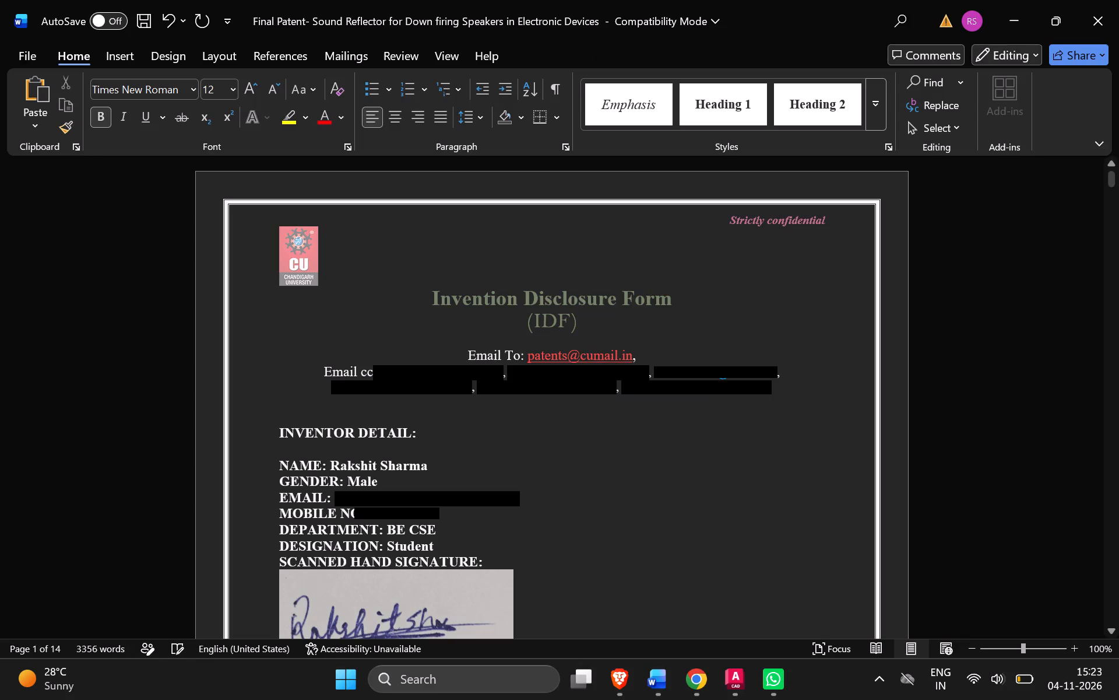
Narrow the Title of Invention table on page 4 so its right edge lines up with the background table below.
scroll(1009, 377, down, 5)
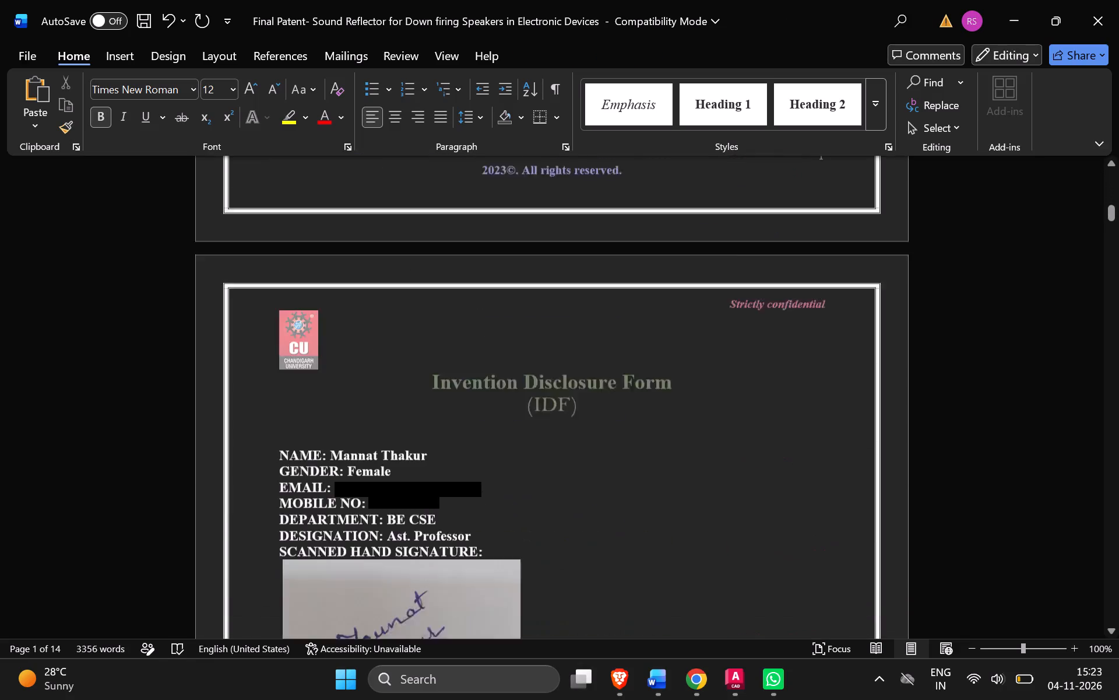
scroll(1009, 377, down, 4)
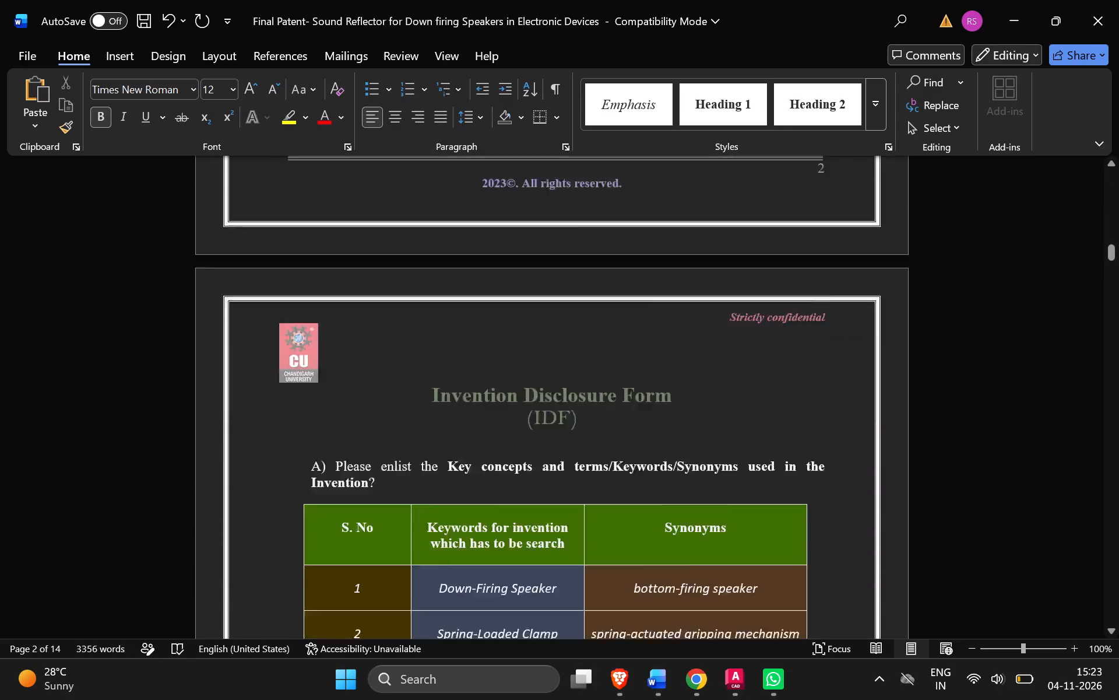
scroll(1009, 377, down, 2)
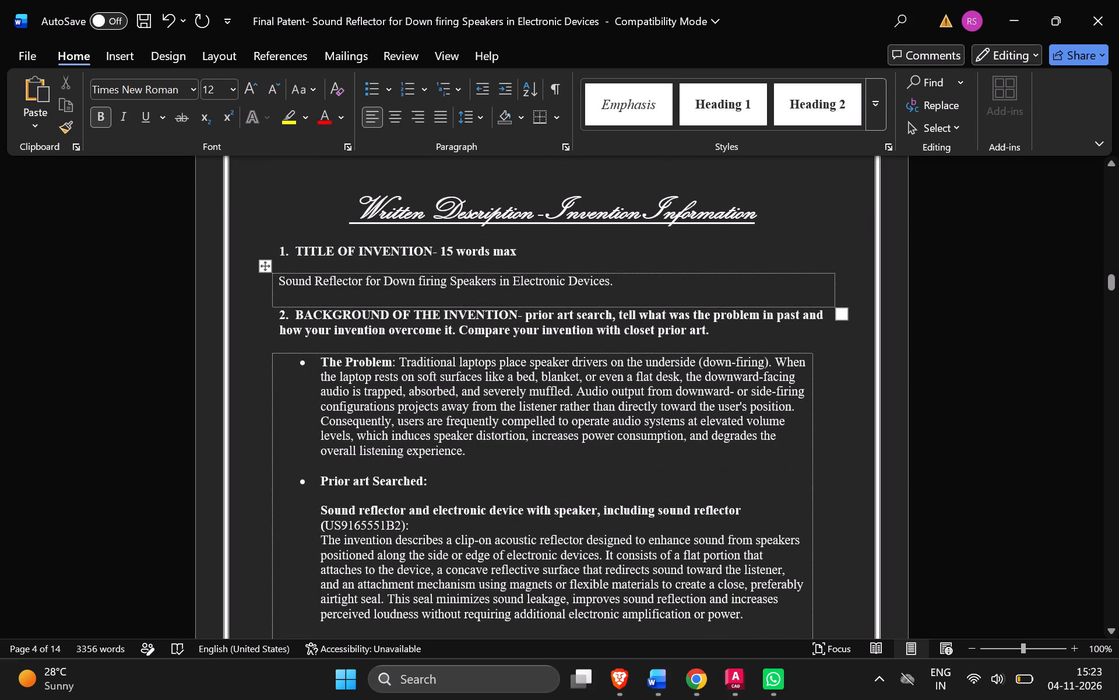
drag(842, 316, 812, 316)
Examine the background table across pages 4 and 5, including the empty space below the prior-art comparison.
scroll(807, 541, down, 1)
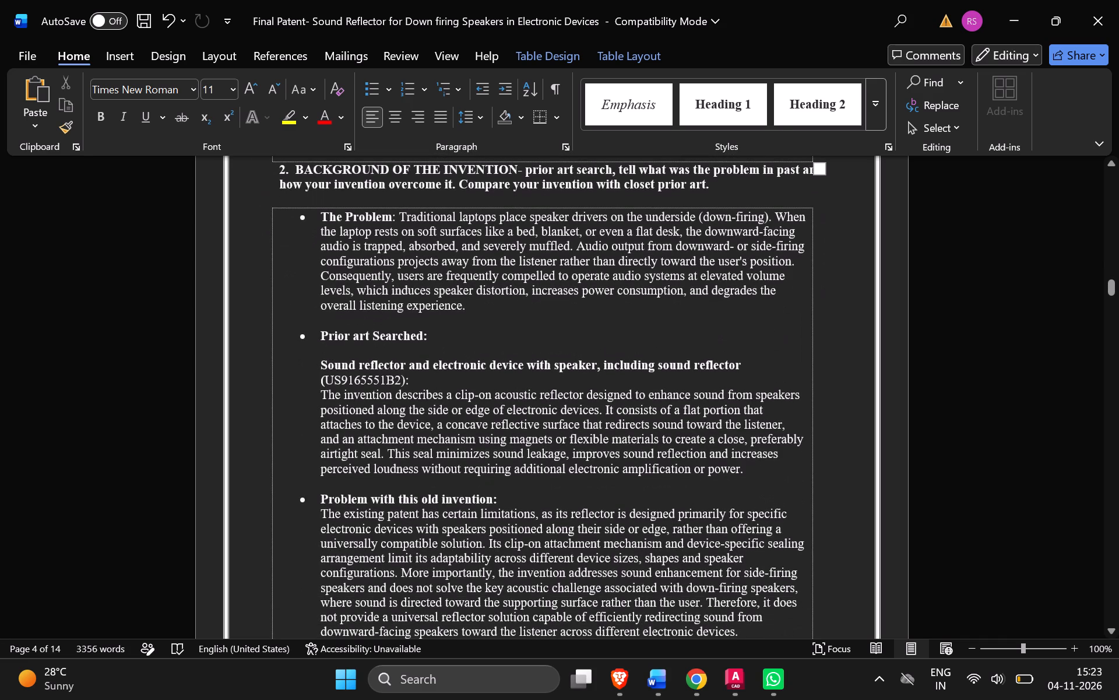
scroll(805, 372, down, 3)
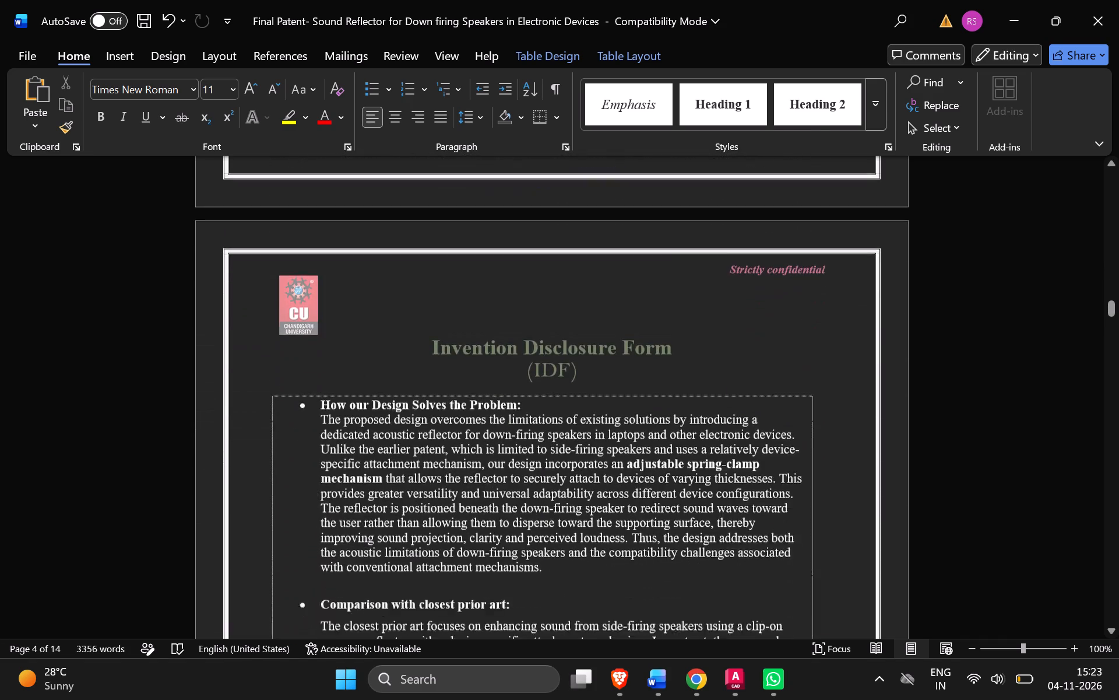
scroll(805, 372, down, 2)
click(793, 377)
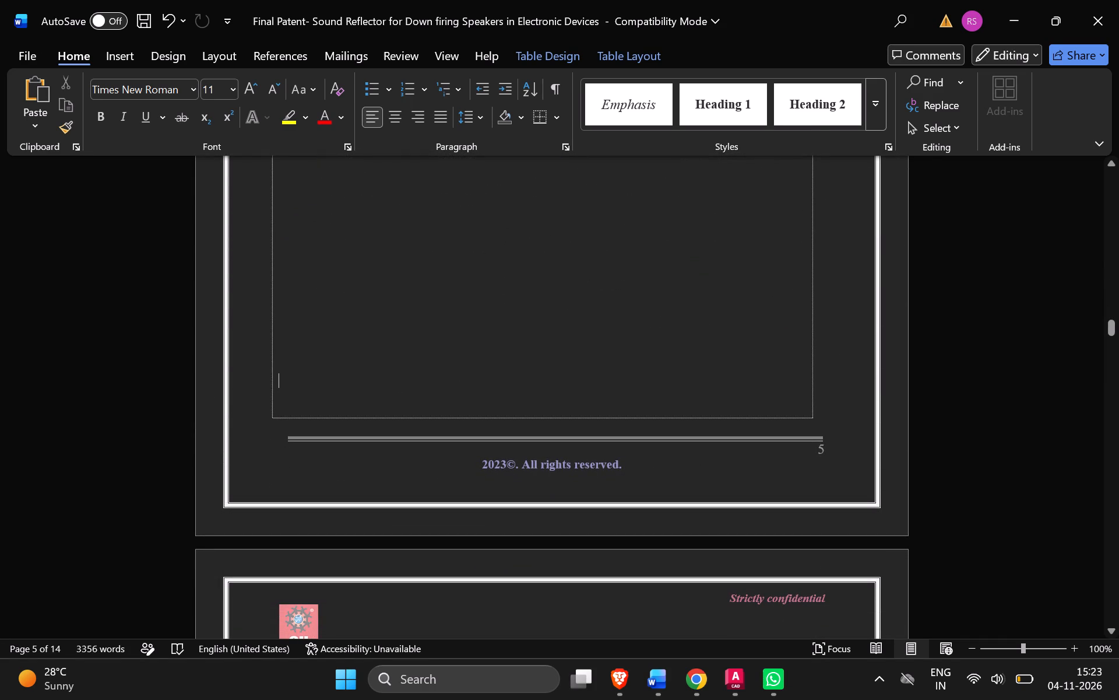
scroll(527, 236, up, 1)
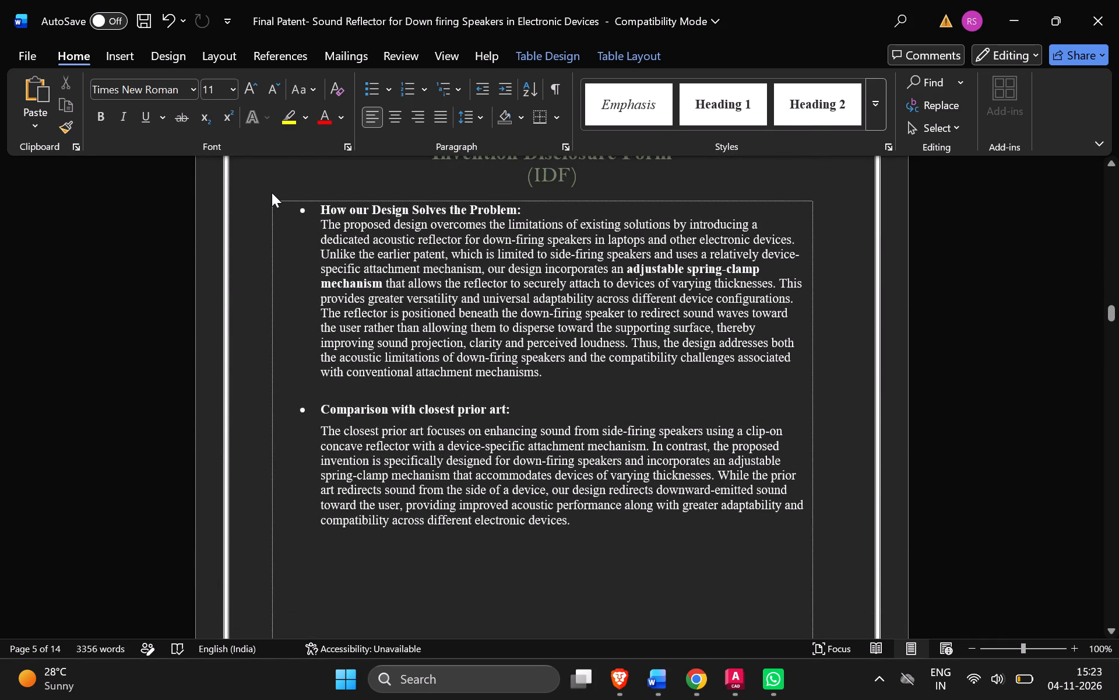
click(273, 200)
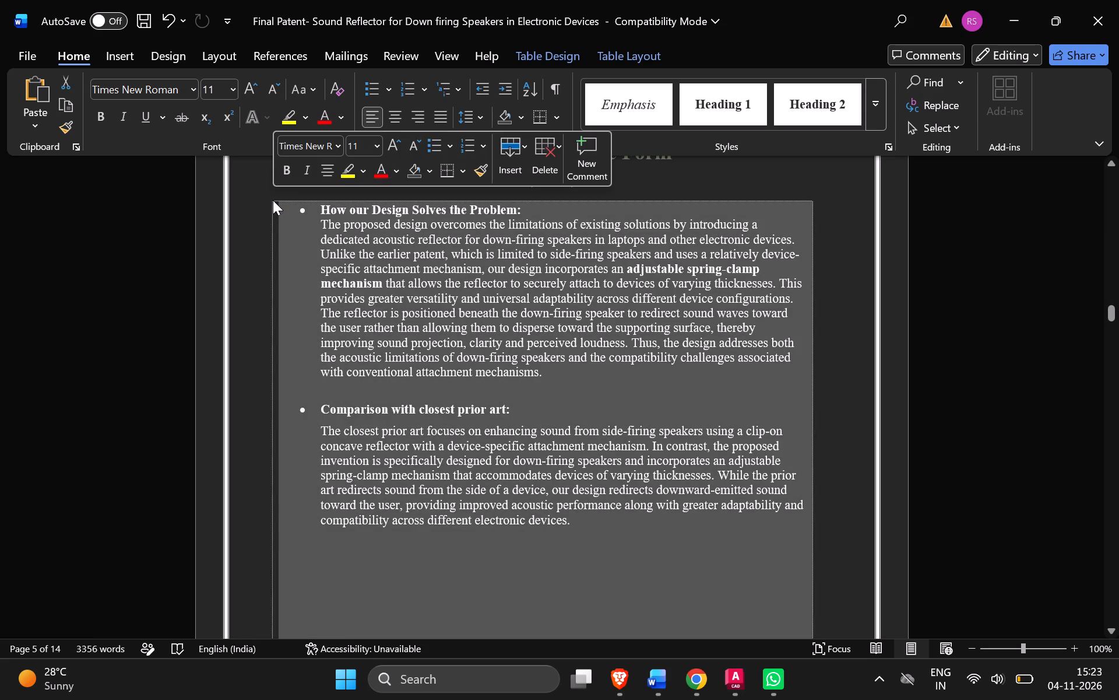
click(273, 200)
scroll(273, 200, down, 1)
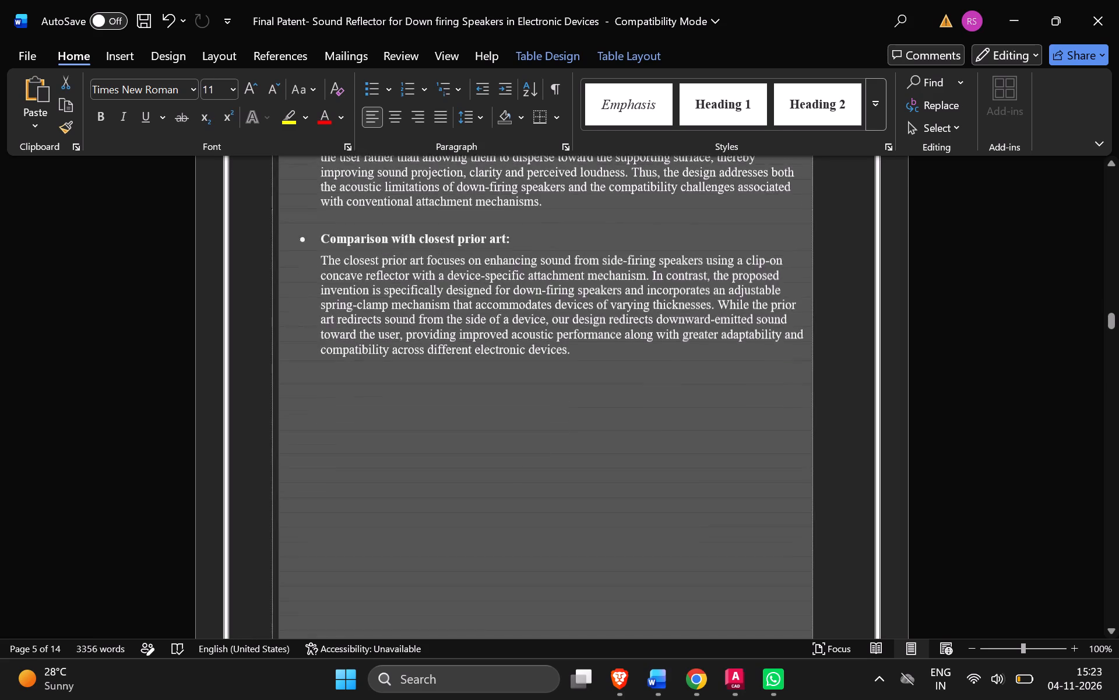
scroll(273, 200, down, 1)
click(803, 323)
scroll(803, 323, up, 1)
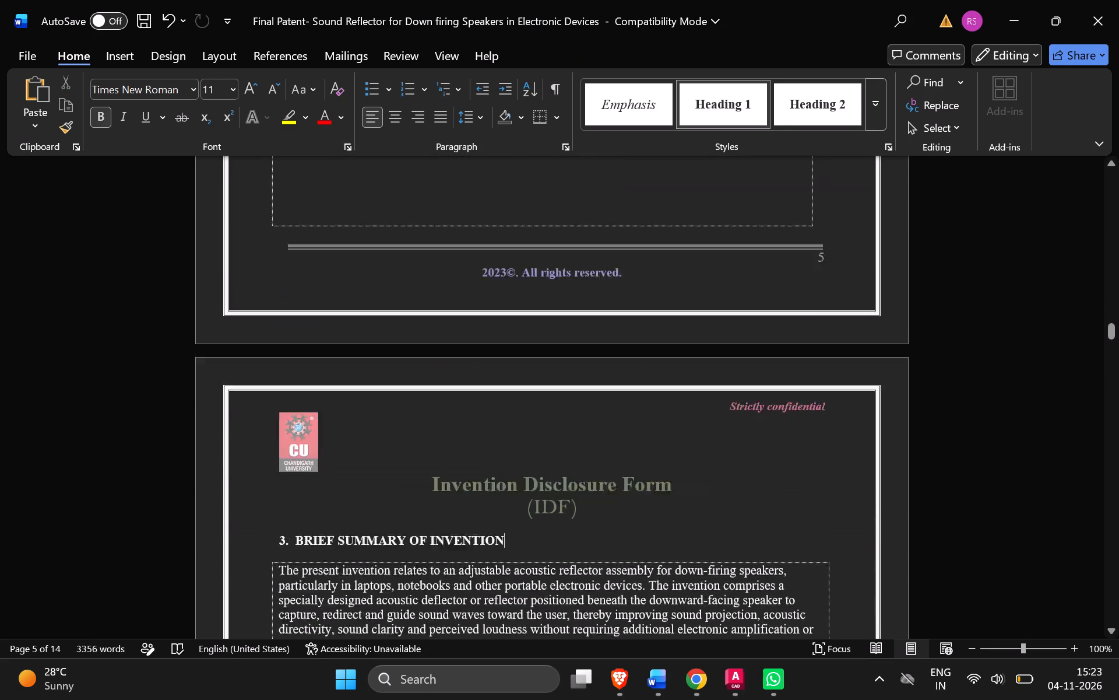
scroll(803, 323, up, 1)
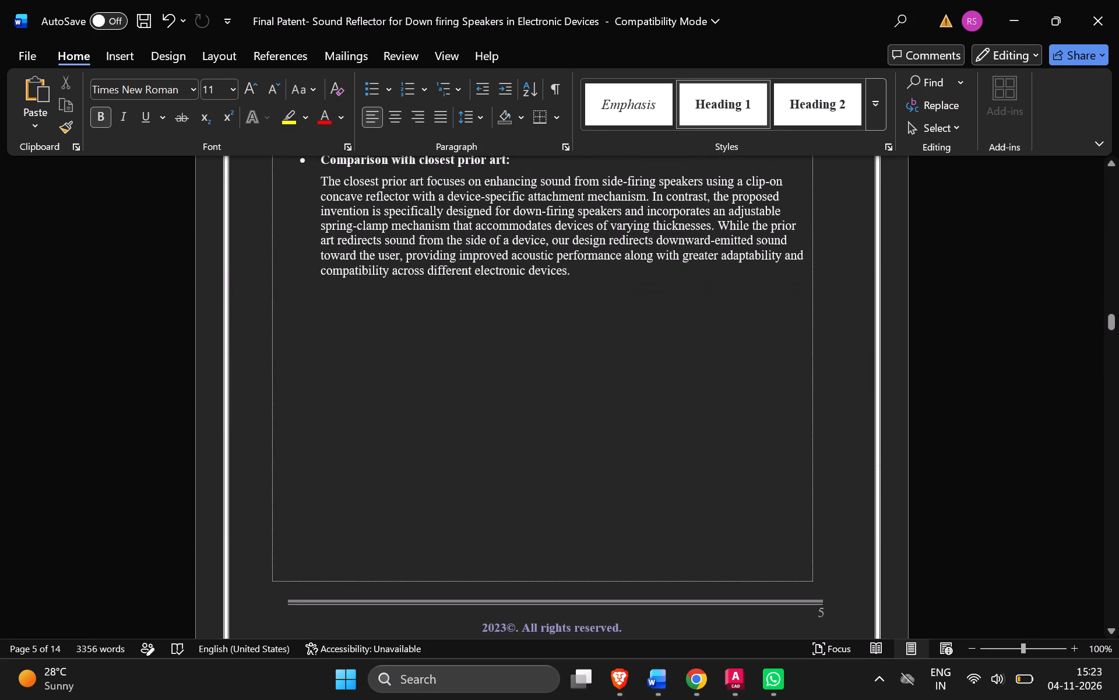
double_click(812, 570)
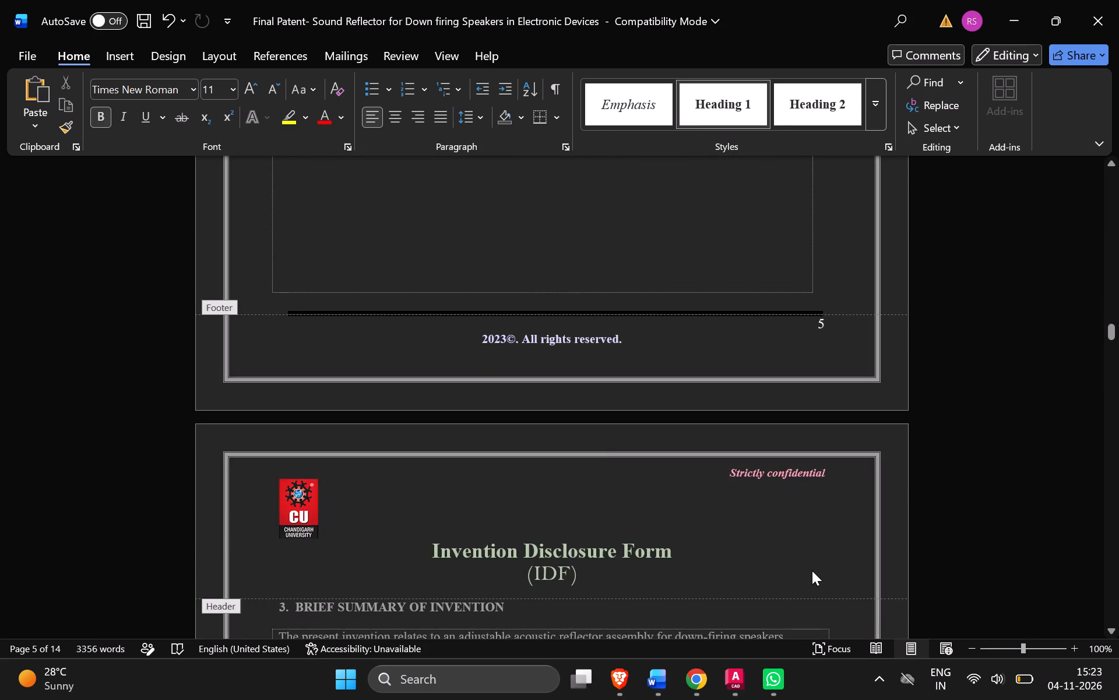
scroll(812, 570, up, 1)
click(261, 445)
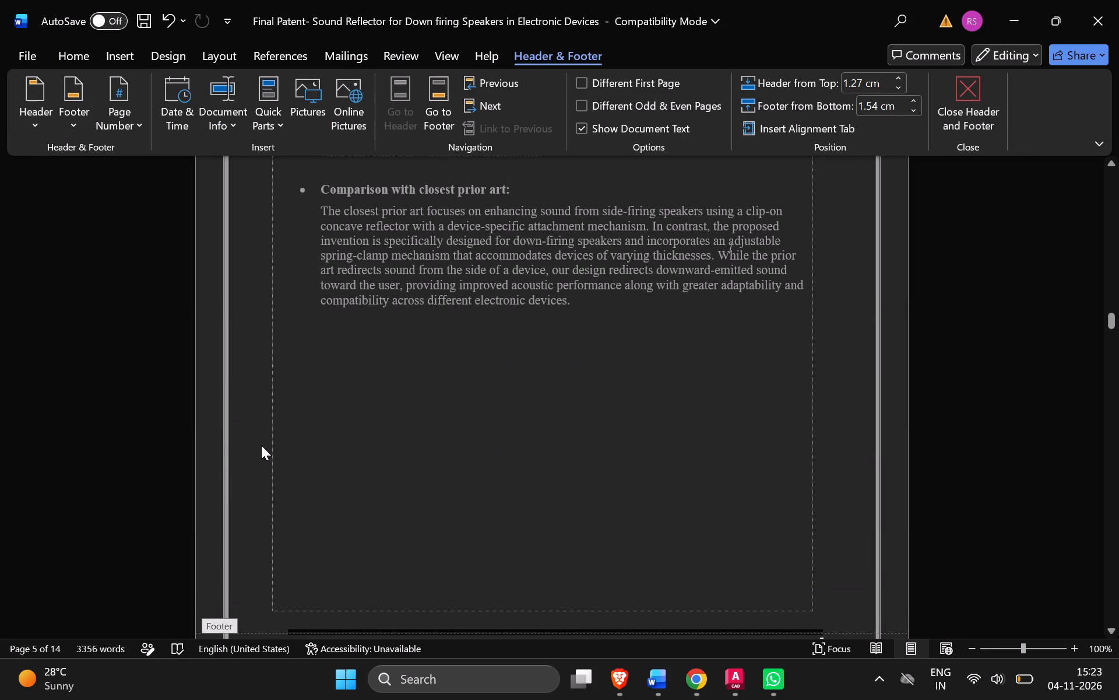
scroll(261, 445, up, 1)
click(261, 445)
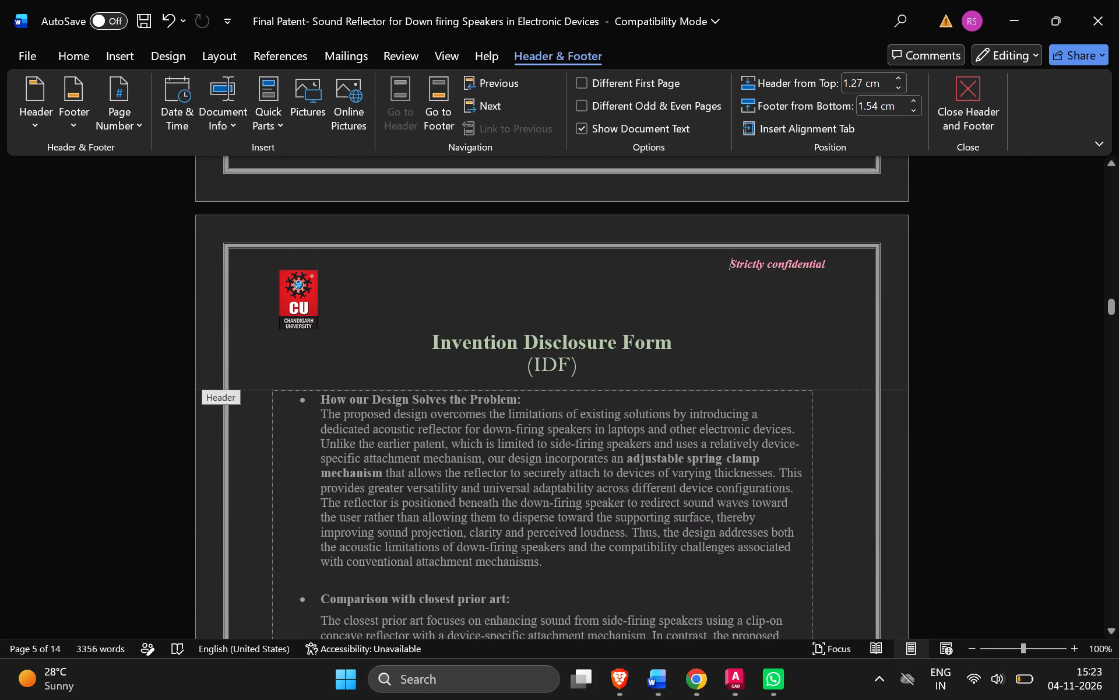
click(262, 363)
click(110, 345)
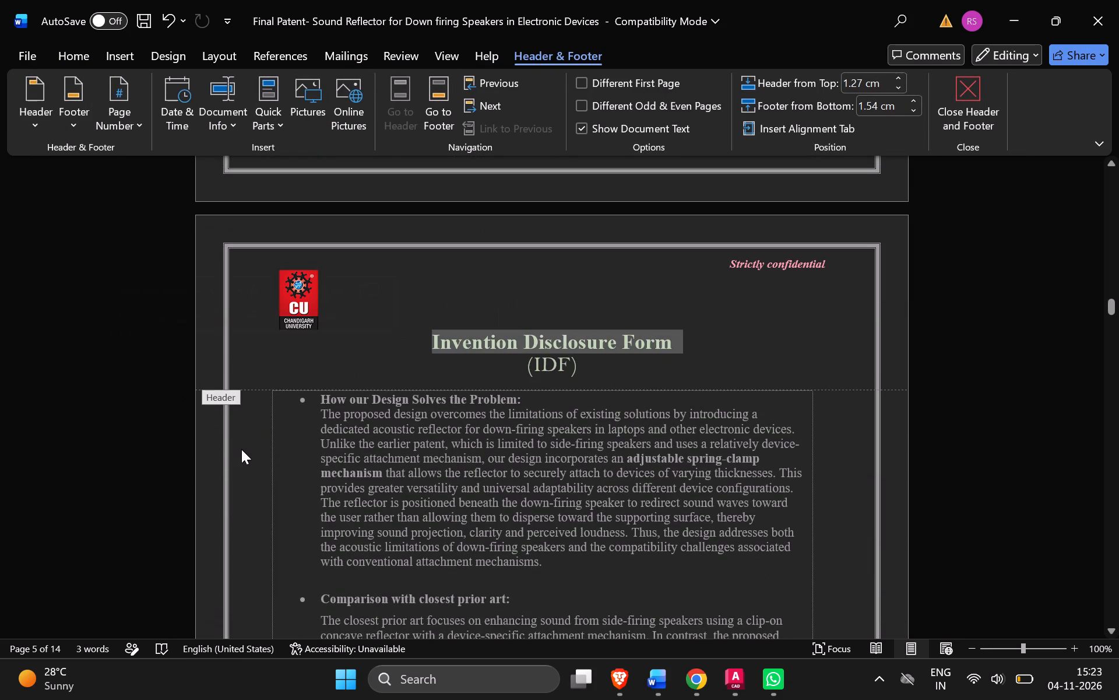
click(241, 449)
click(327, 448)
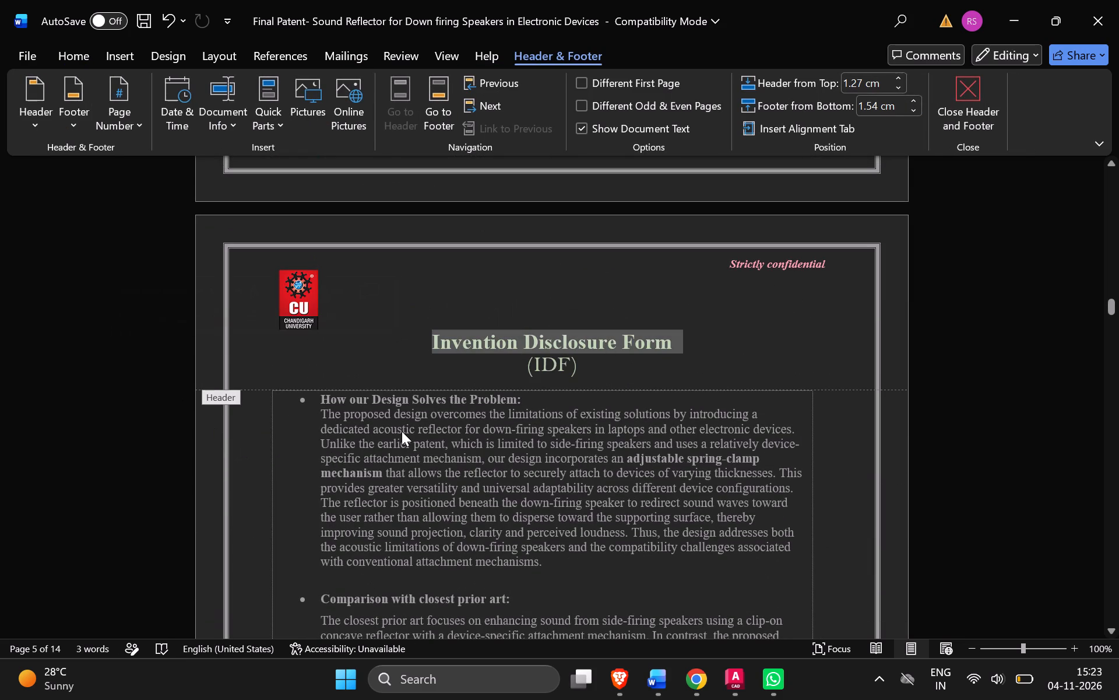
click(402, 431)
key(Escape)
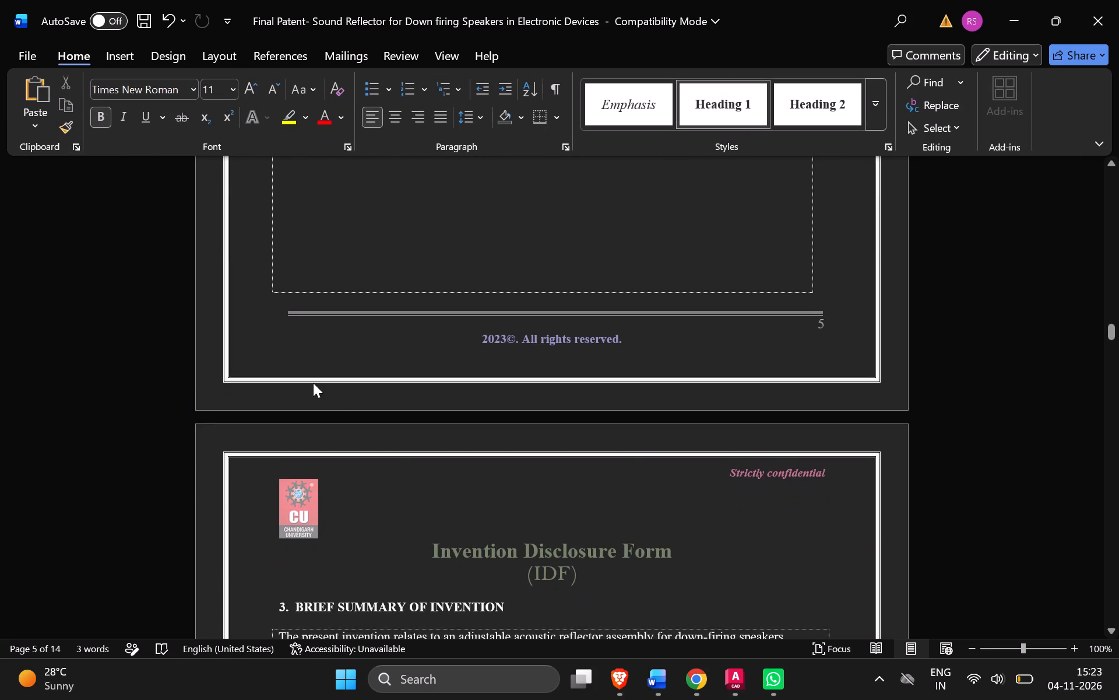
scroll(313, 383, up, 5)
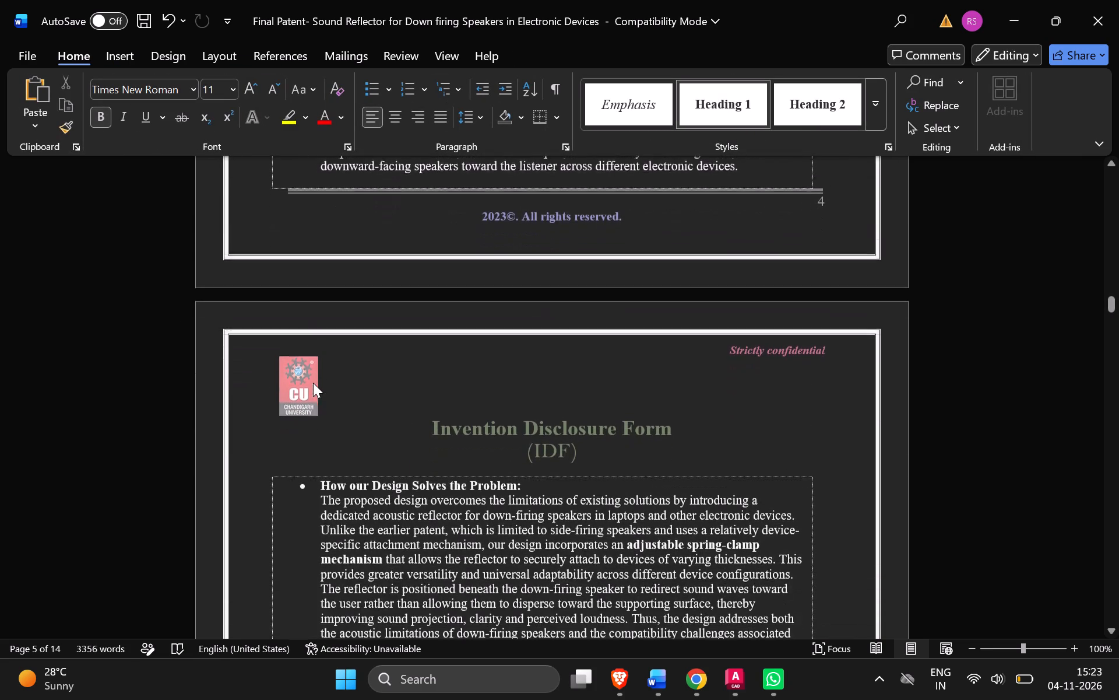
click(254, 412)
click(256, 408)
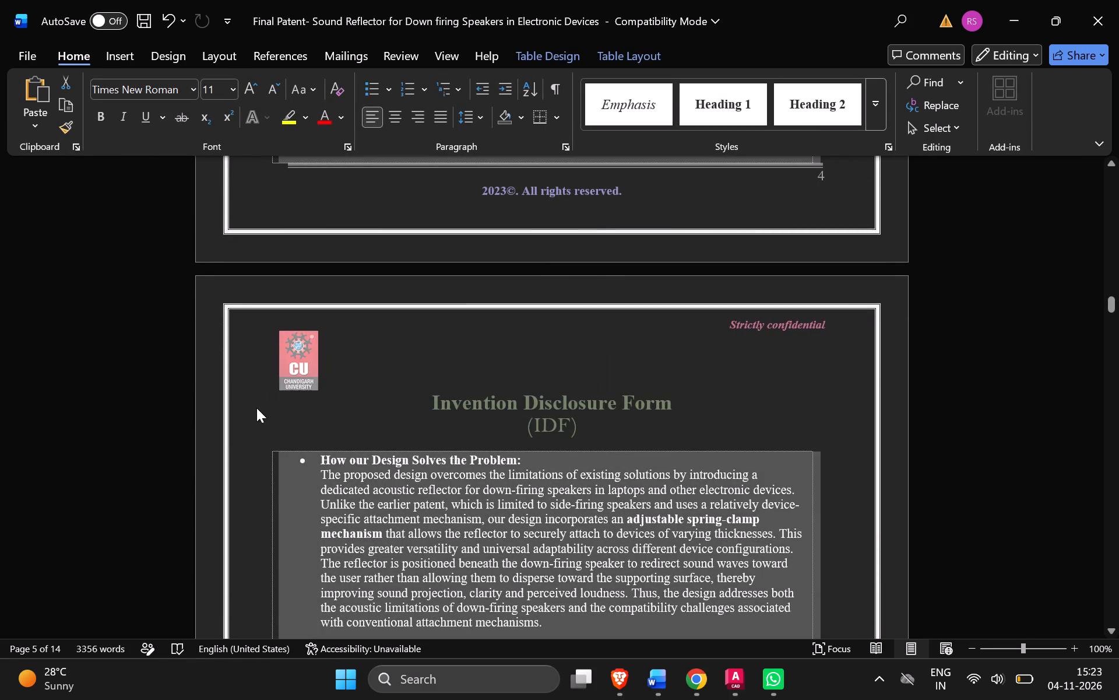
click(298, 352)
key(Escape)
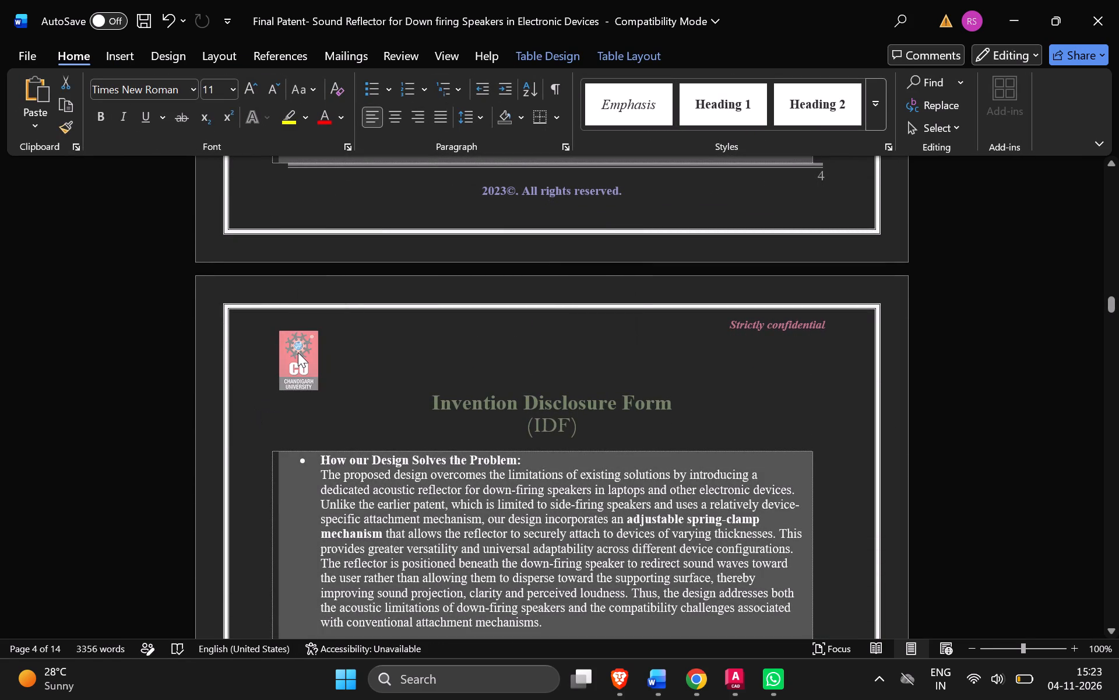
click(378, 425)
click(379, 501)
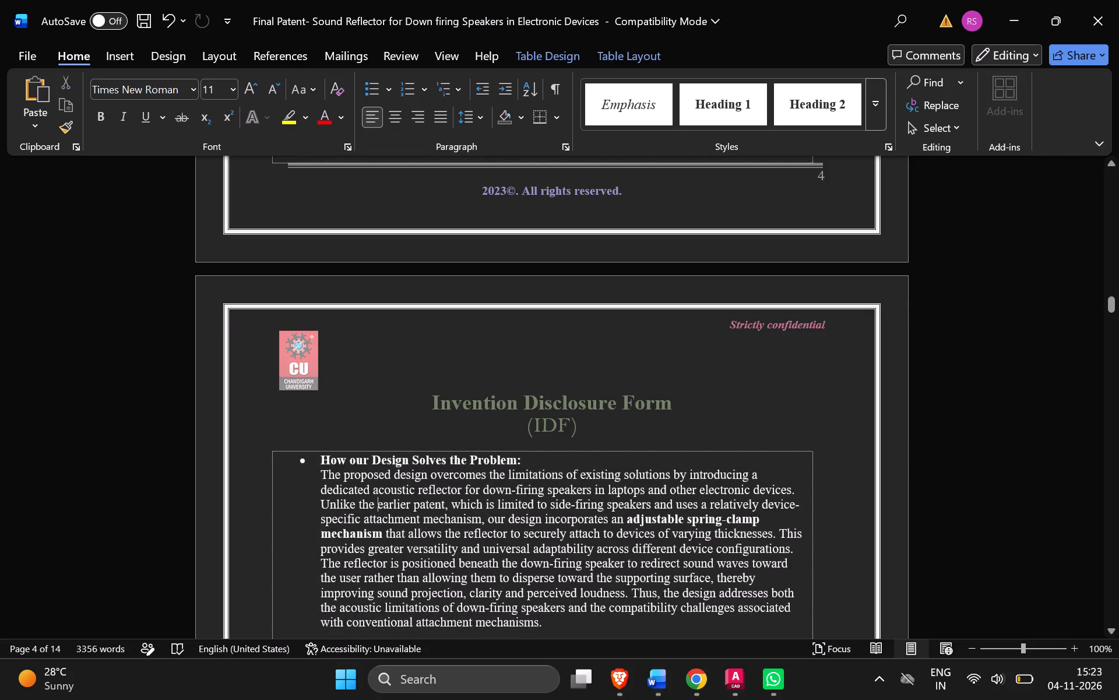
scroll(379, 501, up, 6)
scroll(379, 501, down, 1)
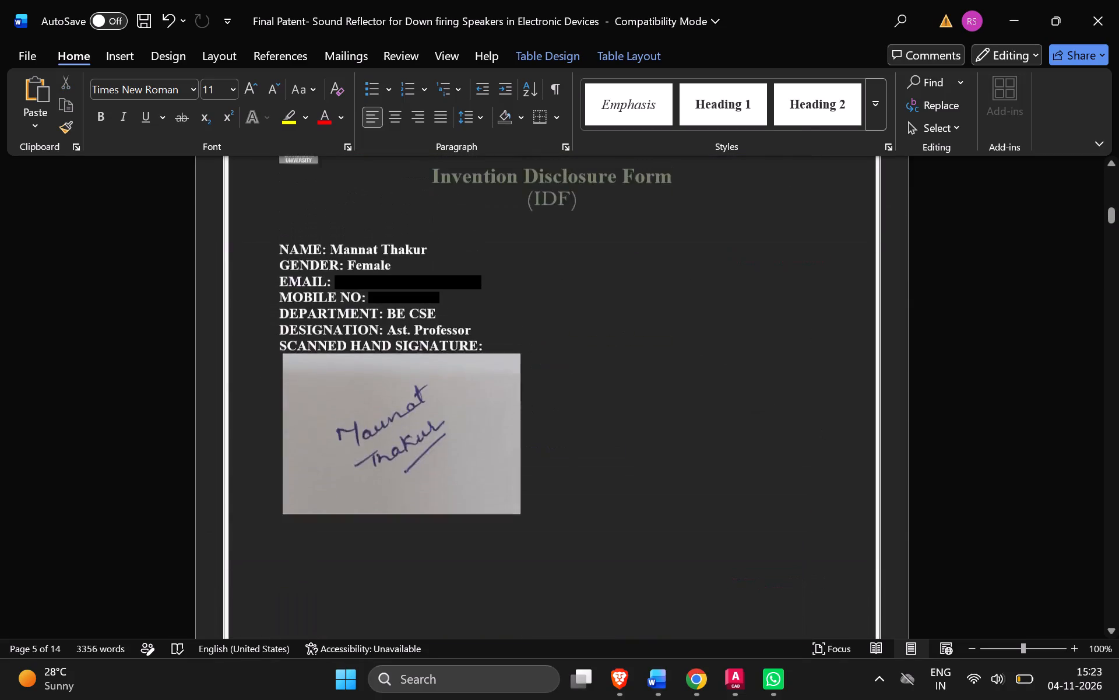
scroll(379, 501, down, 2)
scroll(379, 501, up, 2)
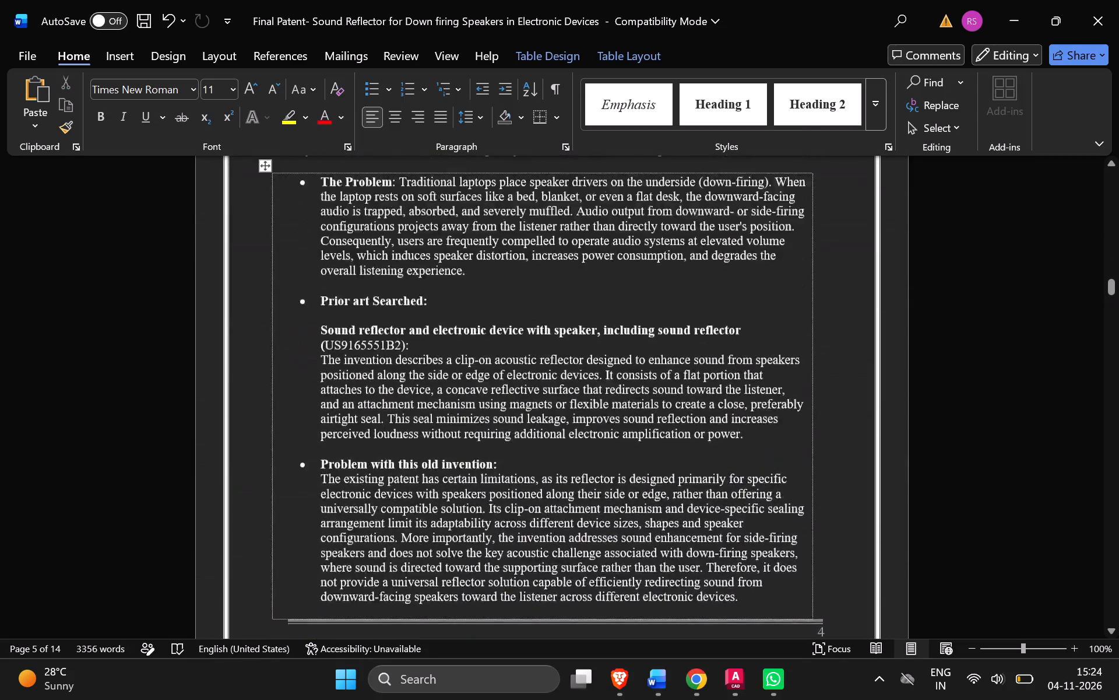
Review the form's tables, drawings and section layout from the title page through section 14, Related Publication.
scroll(379, 501, up, 3)
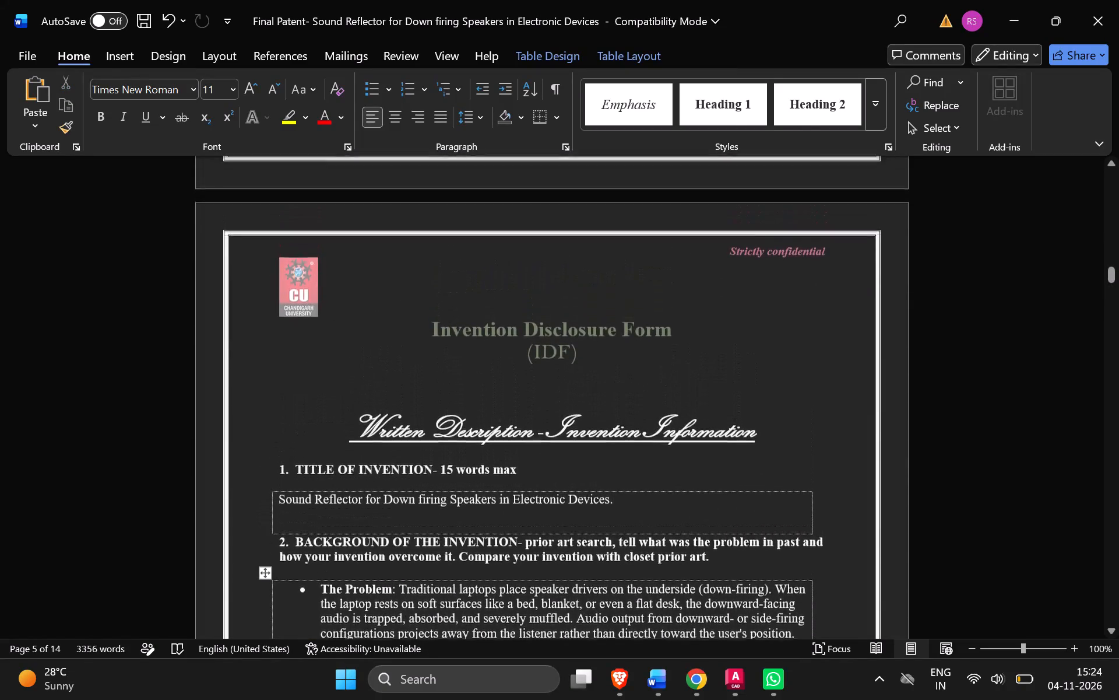
scroll(379, 501, down, 5)
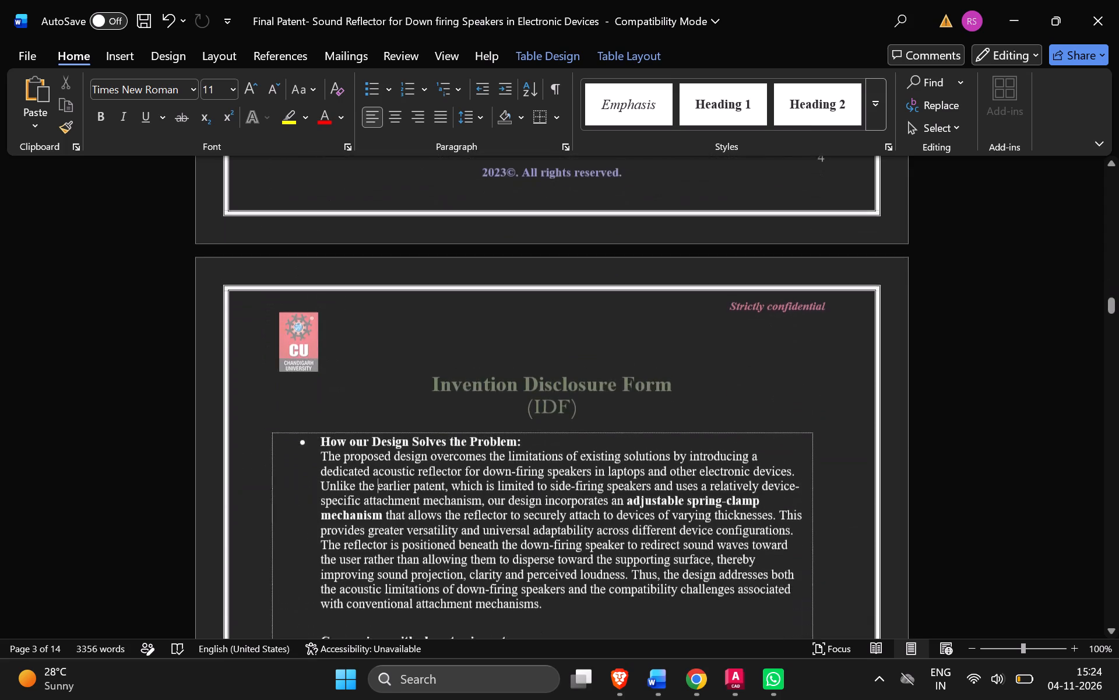
scroll(379, 501, down, 5)
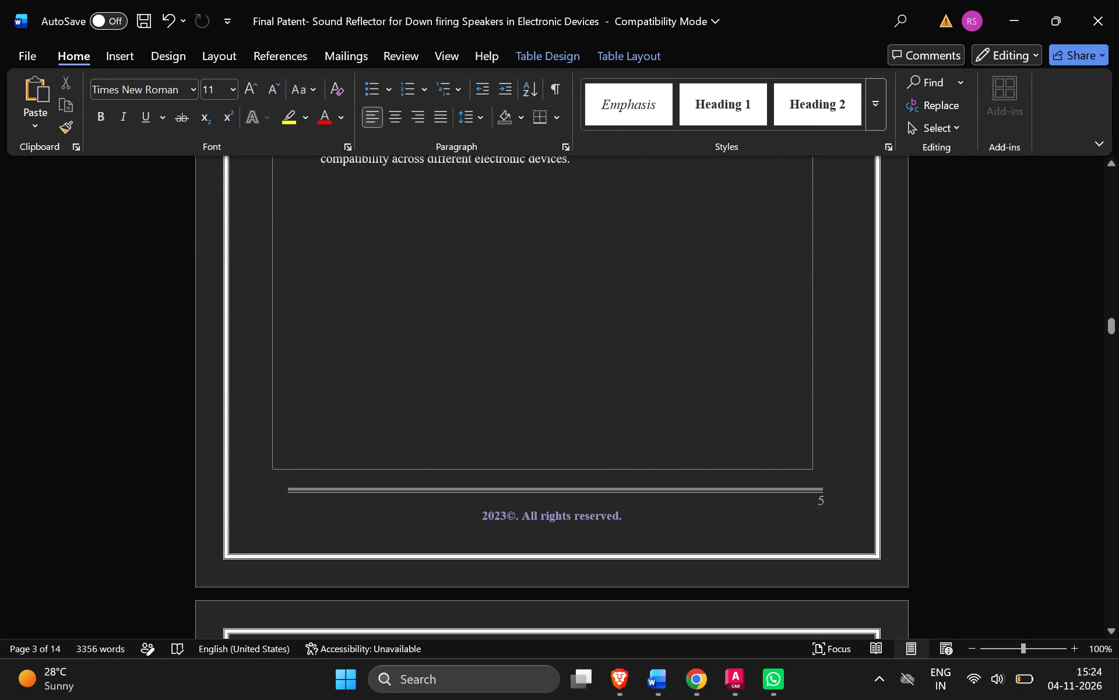
scroll(811, 466, down, 2)
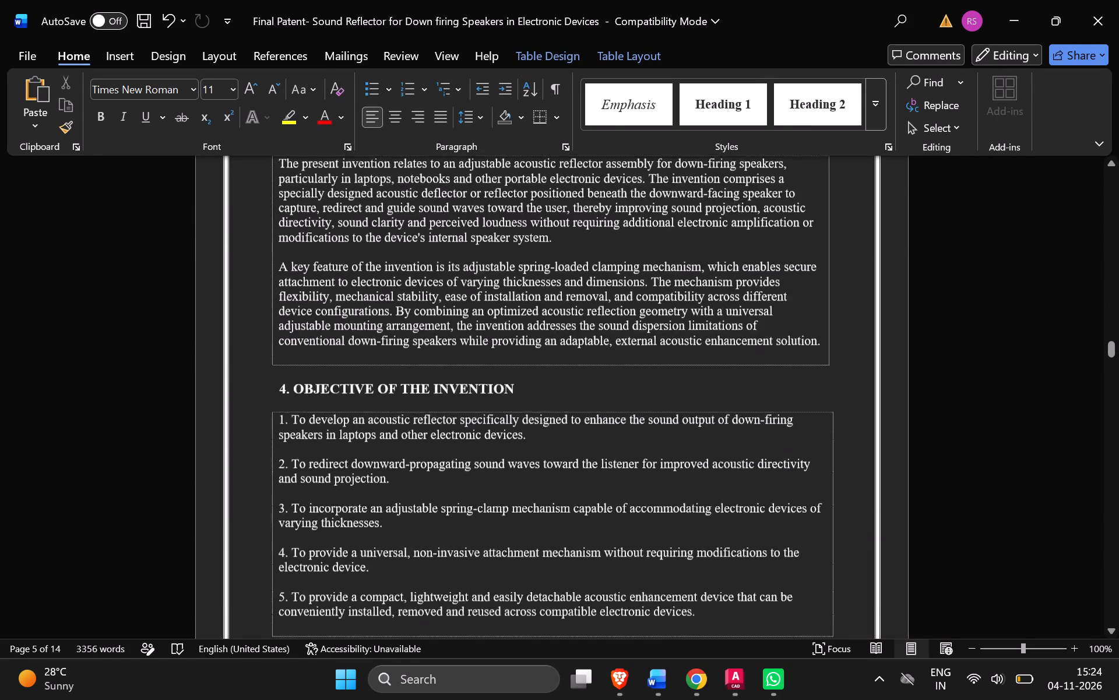
scroll(811, 466, down, 2)
scroll(811, 466, down, 20)
scroll(811, 466, down, 5)
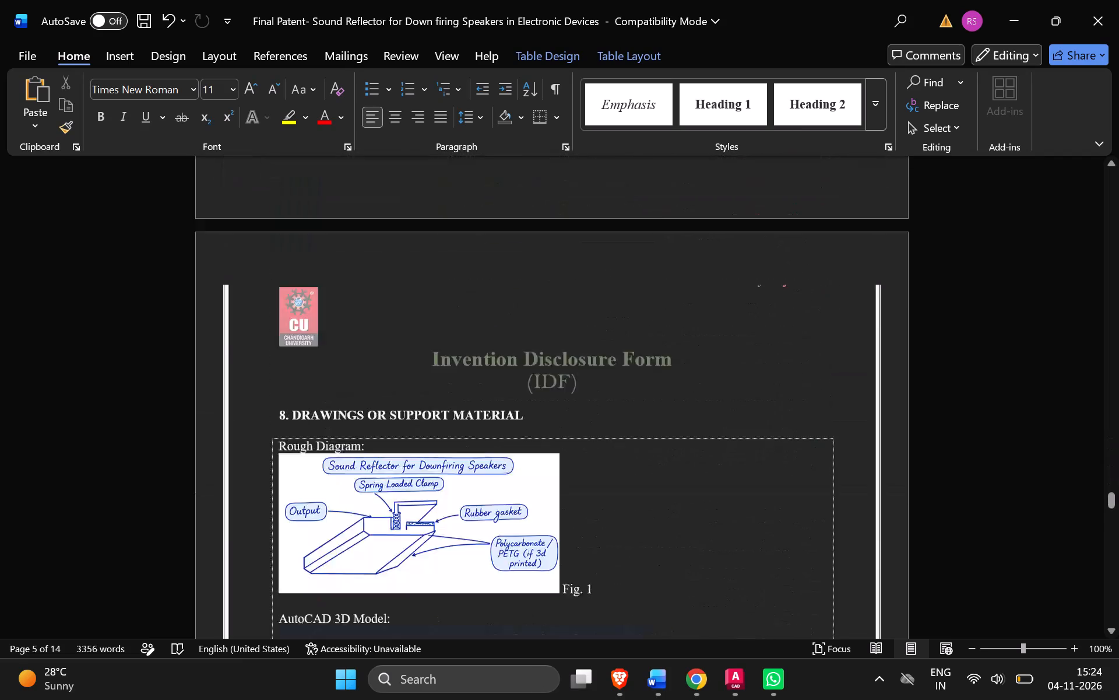
scroll(811, 466, down, 20)
scroll(811, 466, down, 12)
scroll(811, 466, up, 2)
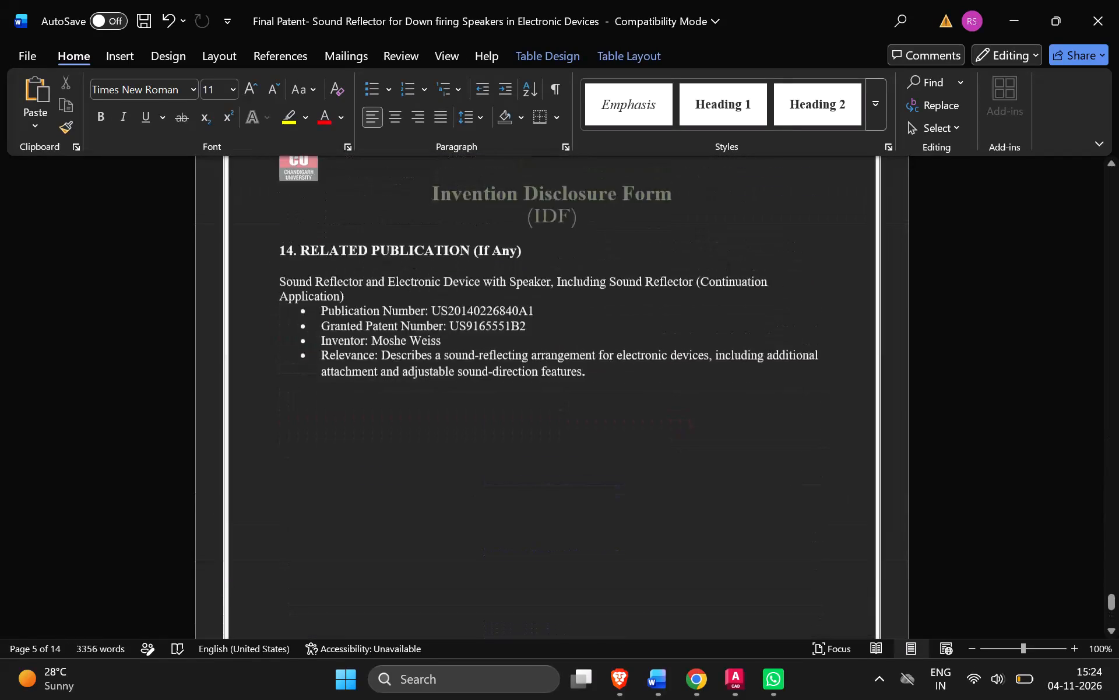
scroll(811, 466, up, 7)
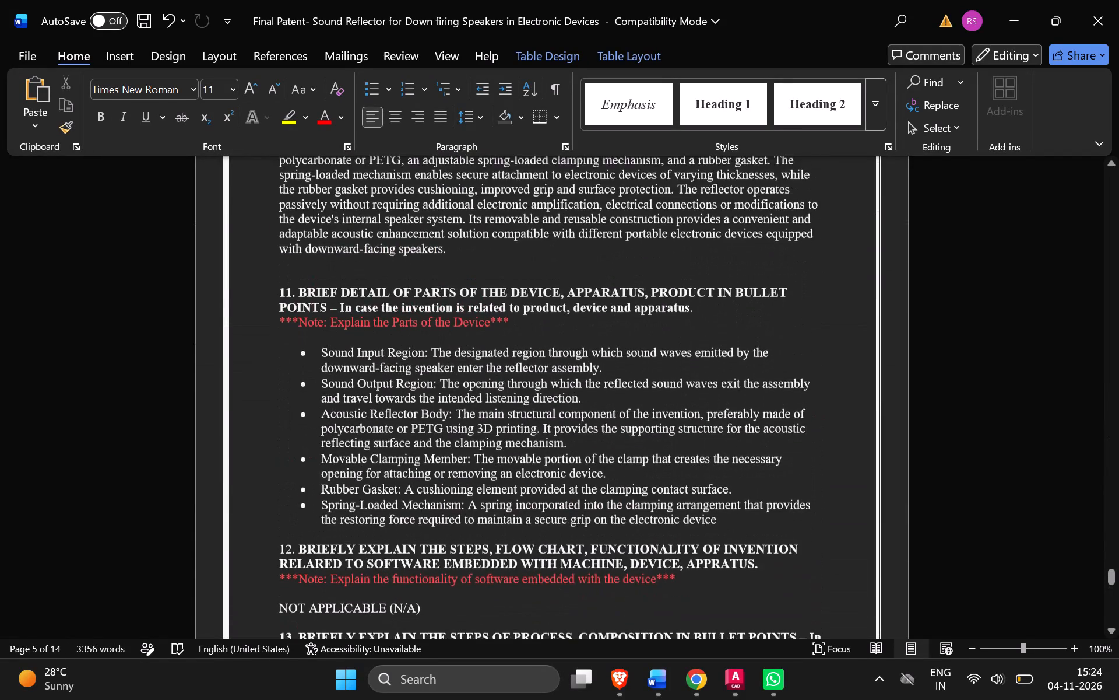
scroll(811, 466, up, 2)
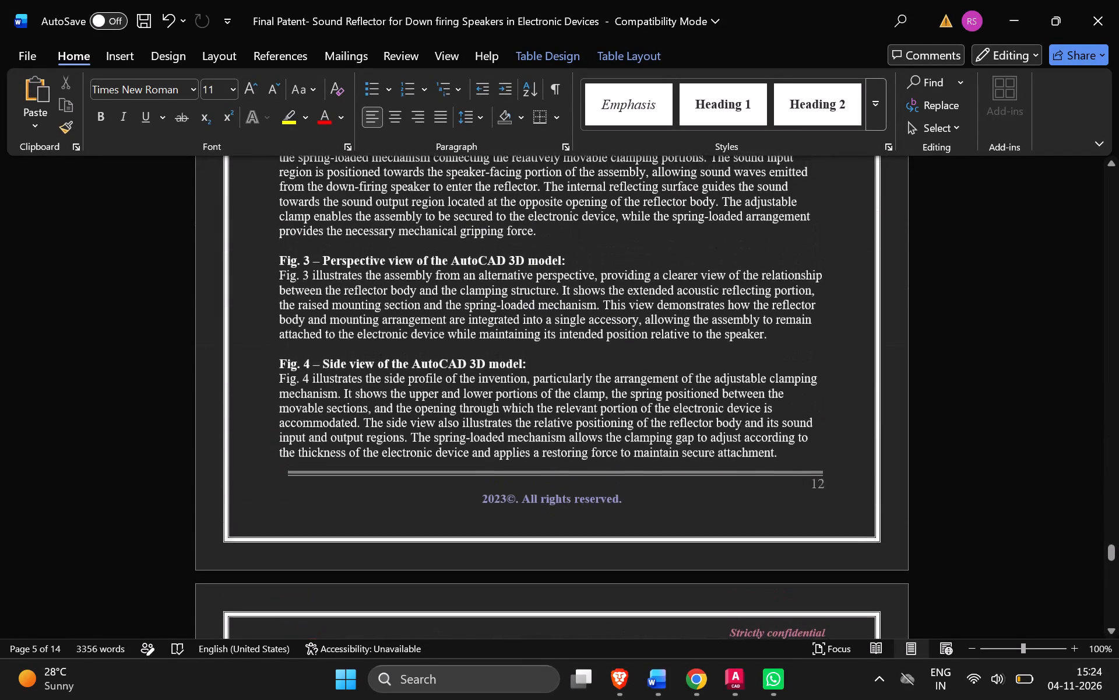
scroll(811, 466, up, 4)
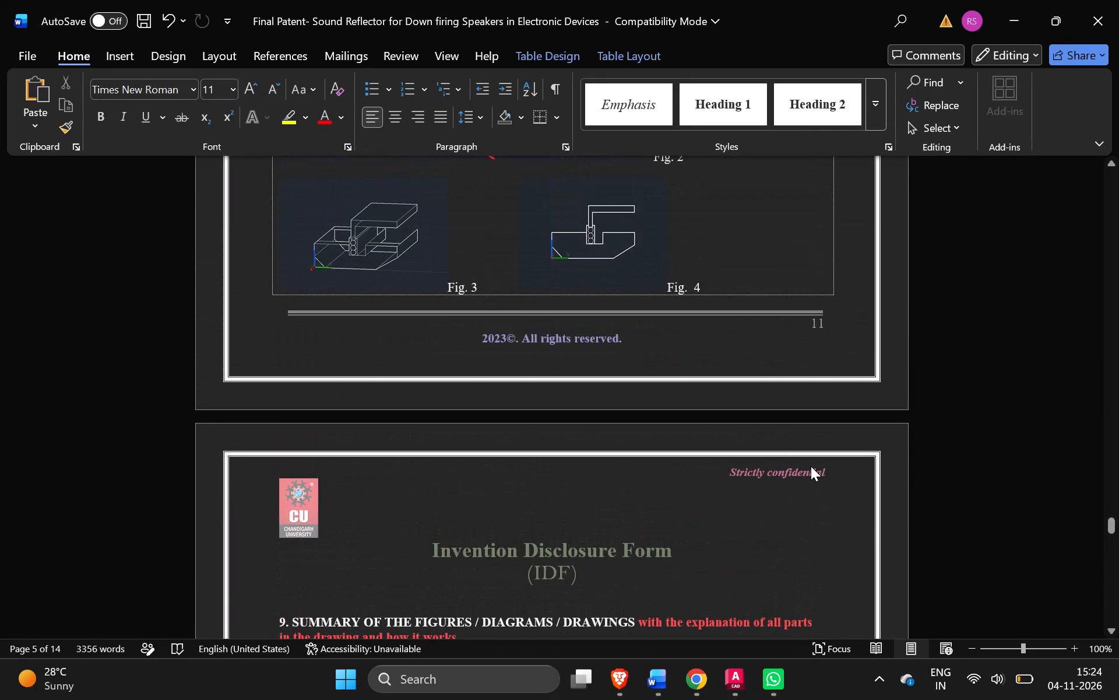
scroll(811, 466, up, 20)
scroll(811, 466, up, 10)
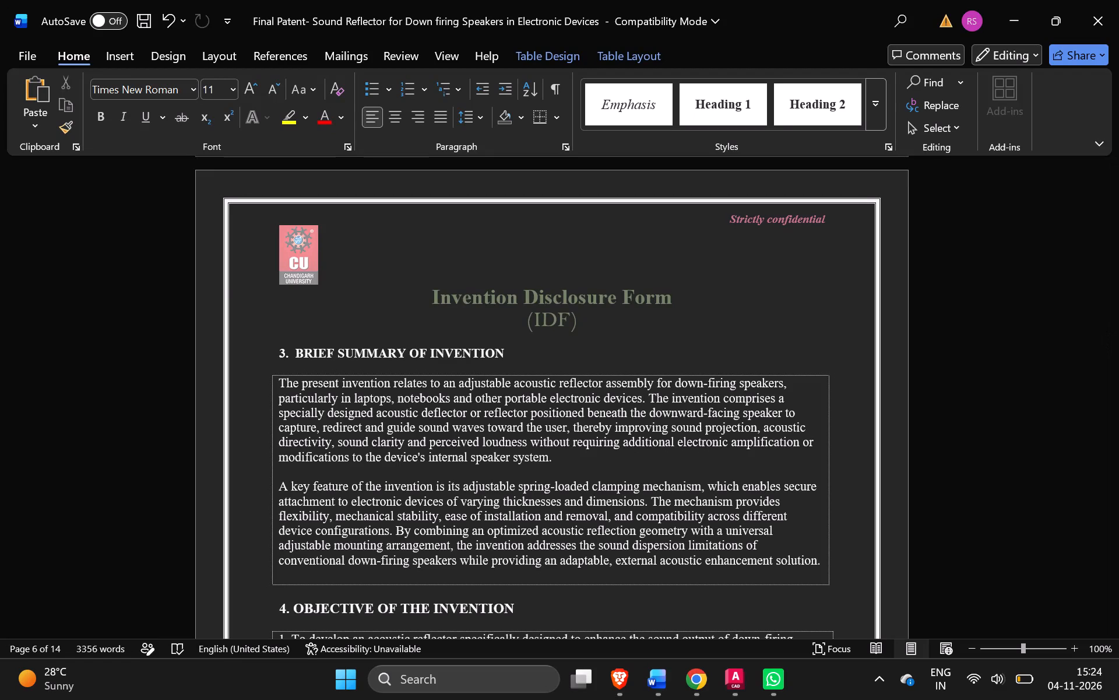
Delete the two empty rows at the bottom of the keywords and synonyms table on page 3.
scroll(811, 466, up, 8)
scroll(811, 466, down, 4)
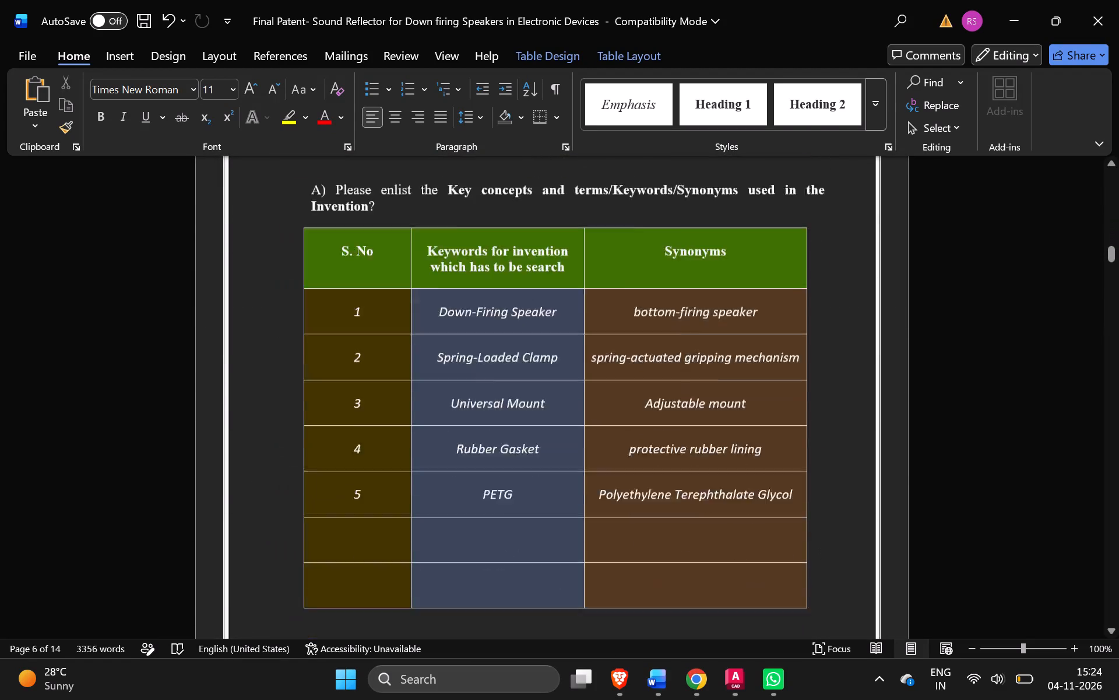
scroll(811, 466, down, 1)
click(346, 336)
drag(346, 336, 634, 372)
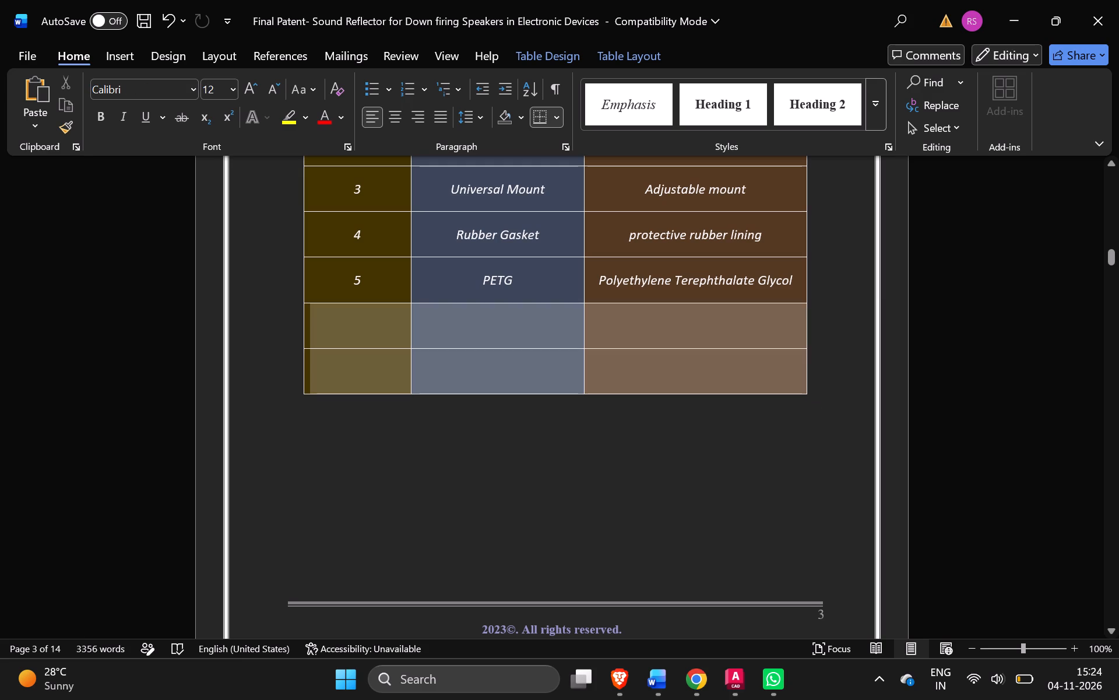
drag(634, 372, 682, 371)
key(BackSpace)
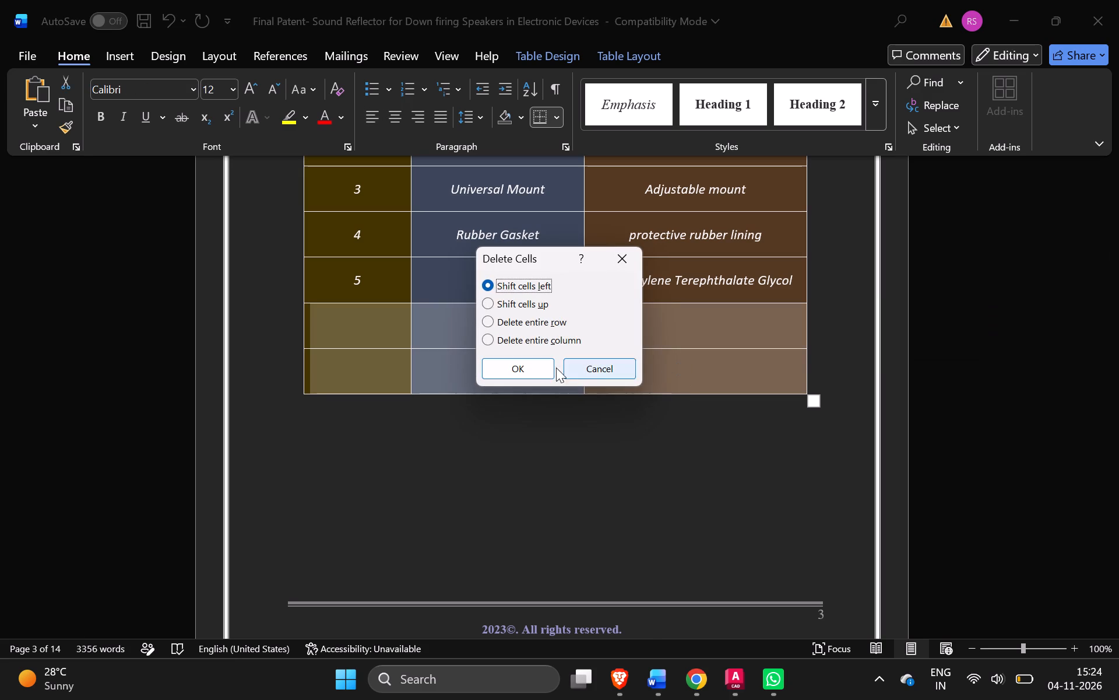
click(499, 321)
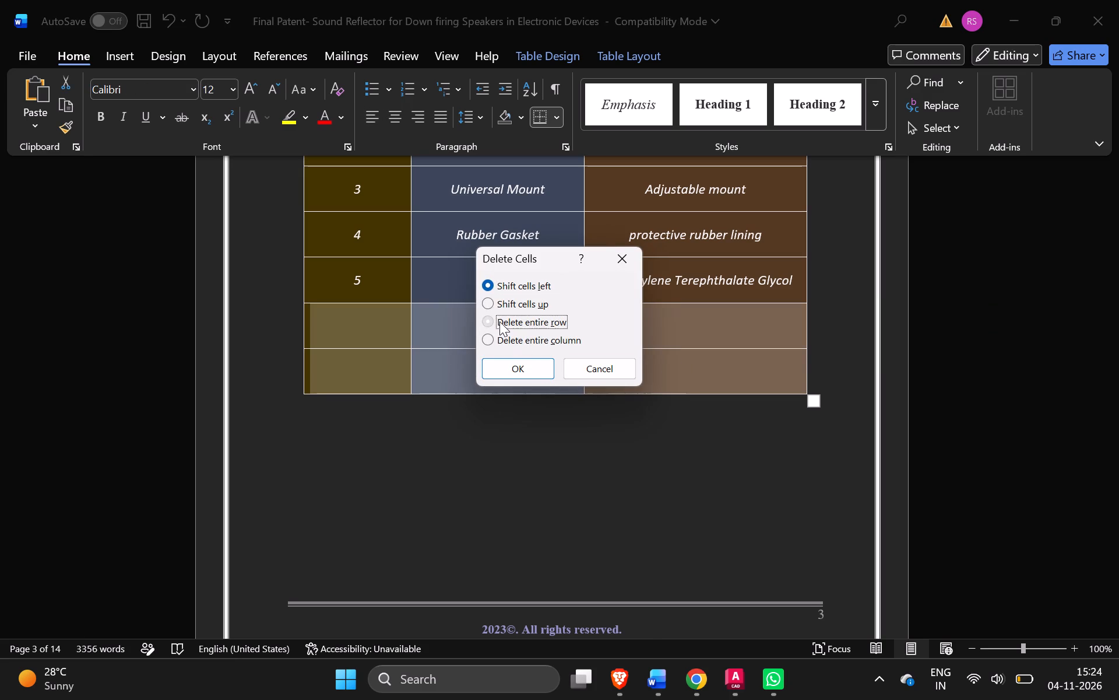
click(487, 284)
click(488, 319)
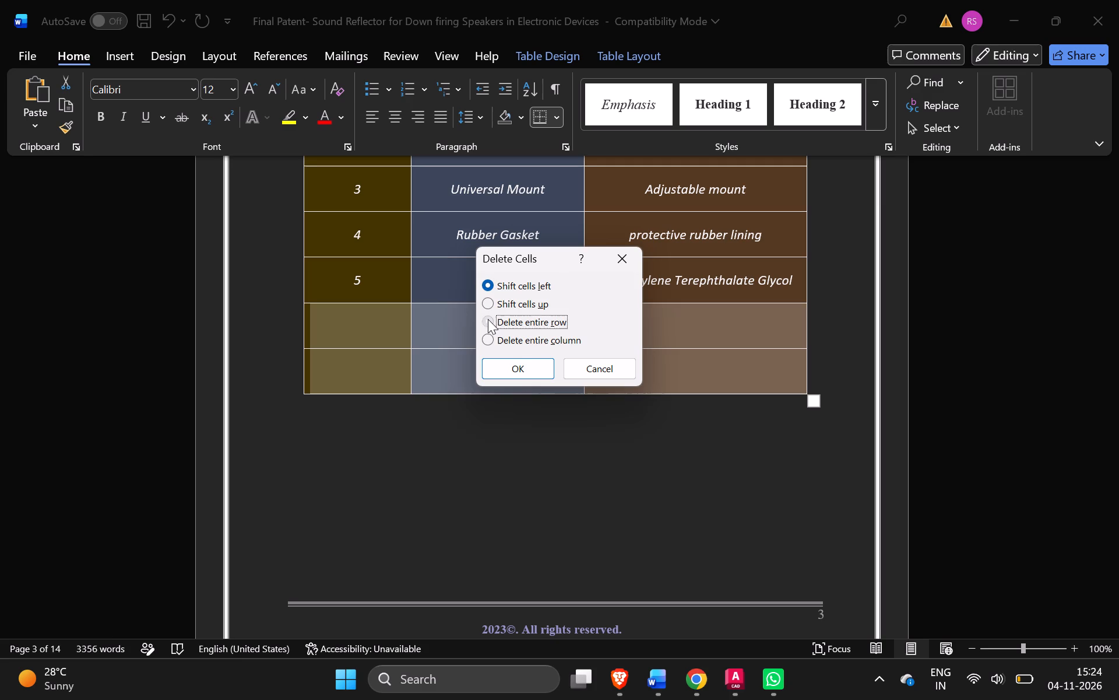
click(506, 358)
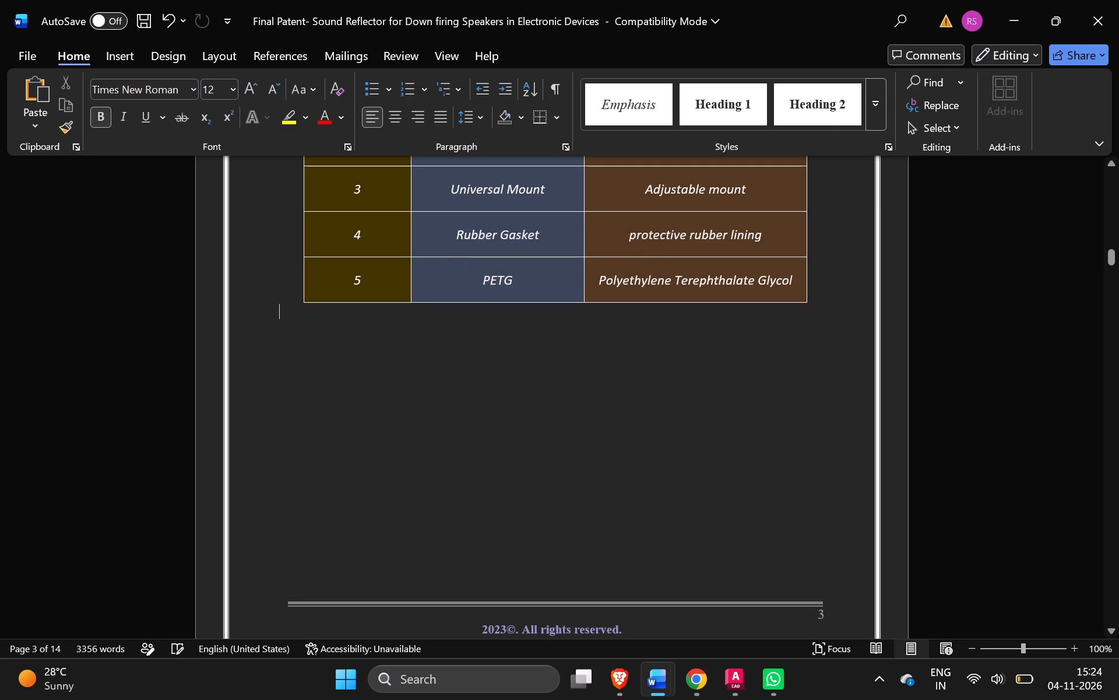
Delete the surplus empty lines below the closest prior-art comparison in the background table on page 5.
scroll(506, 358, right, 1)
scroll(506, 358, down, 1)
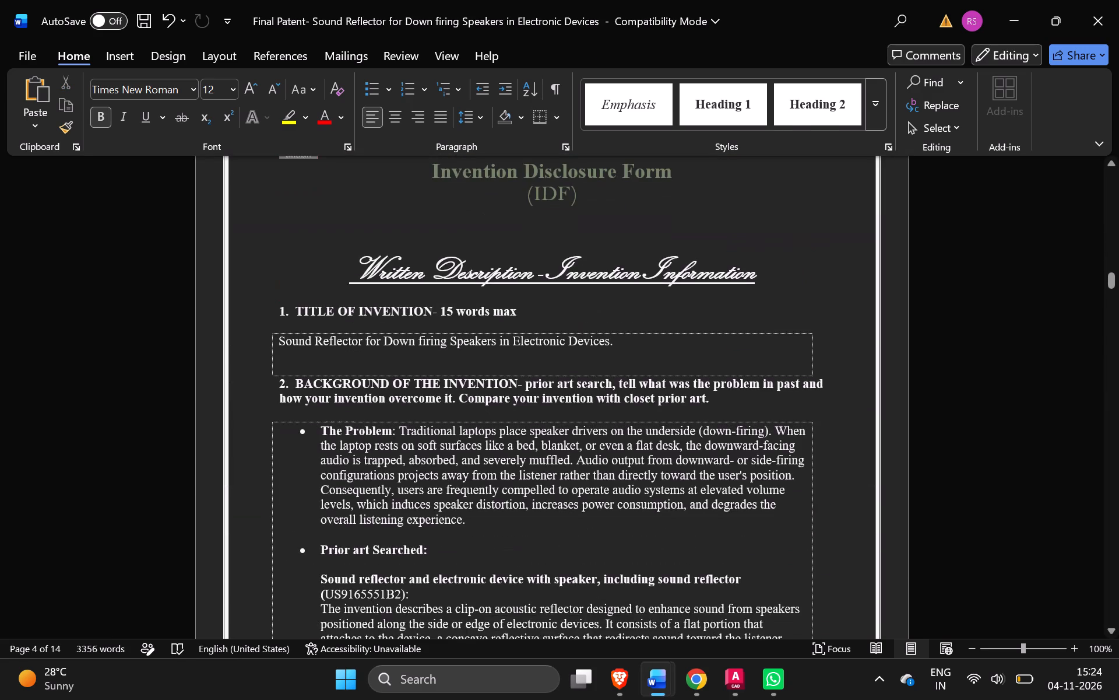
scroll(506, 358, down, 9)
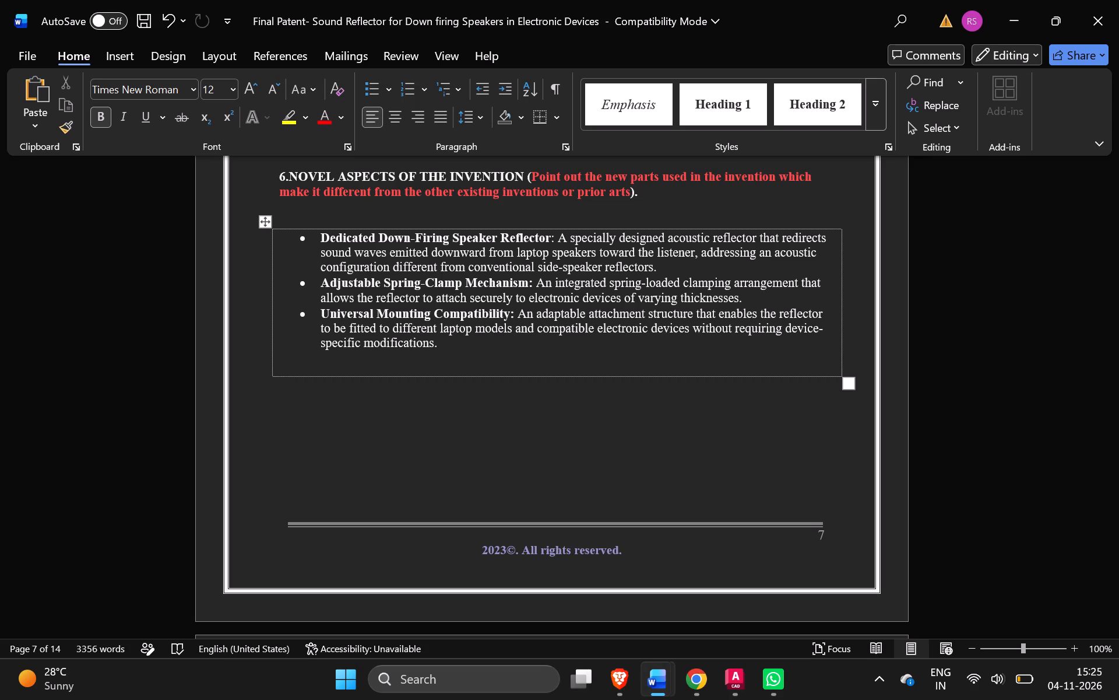
scroll(506, 358, up, 6)
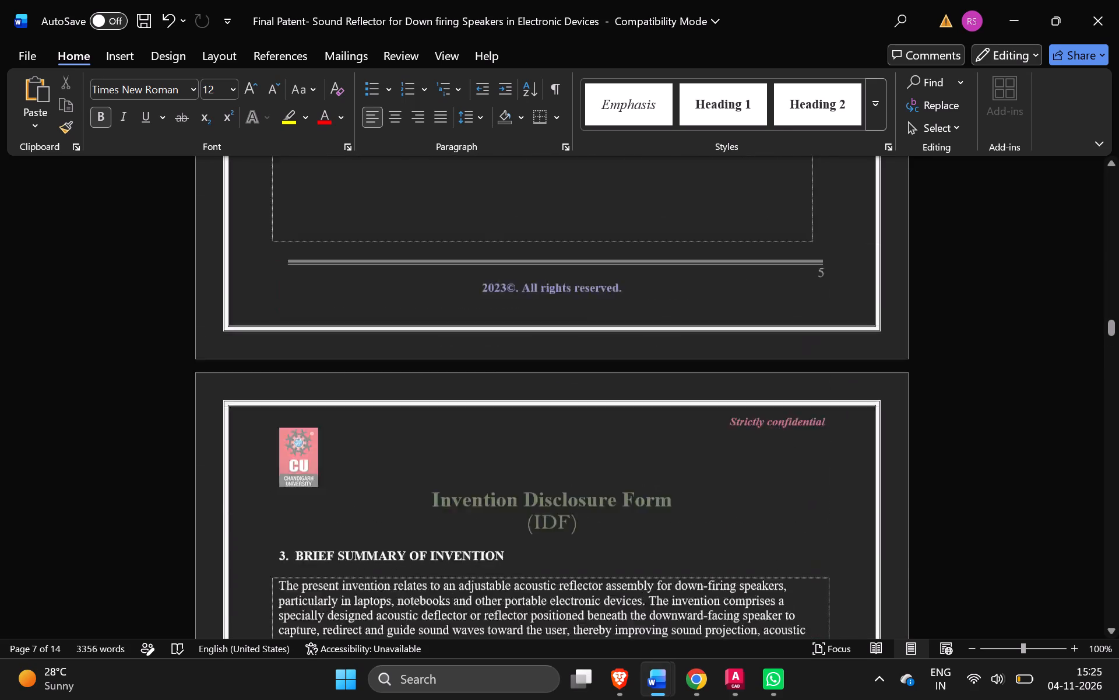
scroll(506, 358, up, 1)
click(591, 321)
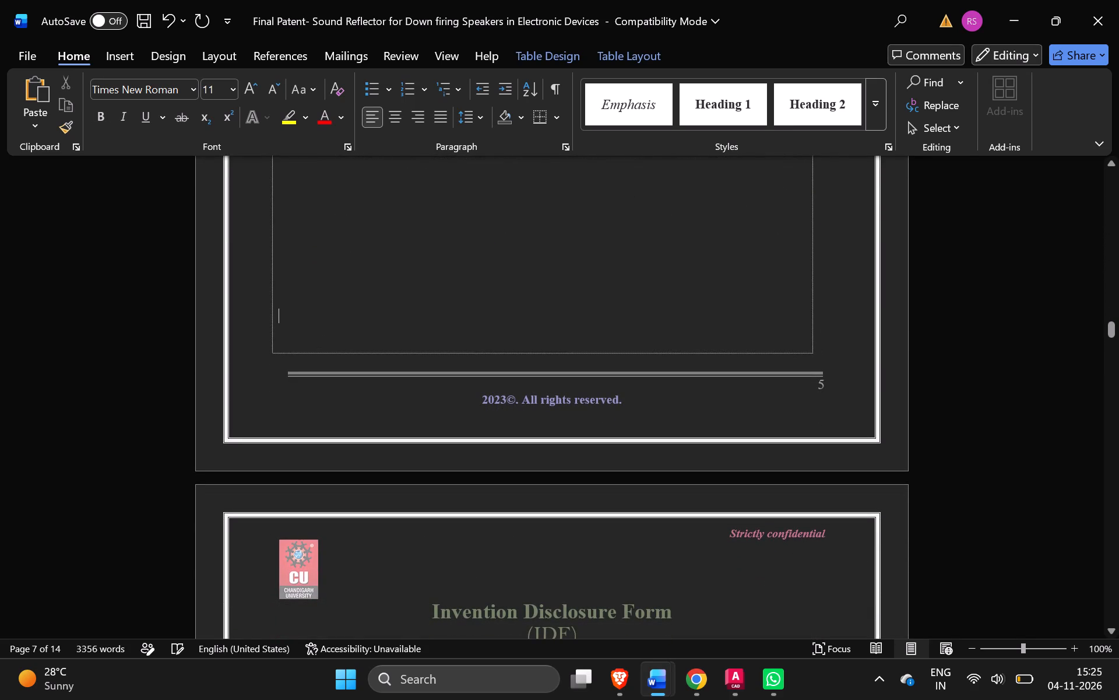
key(BackSpace)
key(BackSpace)
key(BackSpace)
key(BackSpace)
key(BackSpace)
key(BackSpace)
key(BackSpace)
key(BackSpace)
key(BackSpace)
key(BackSpace)
key(BackSpace)
key(BackSpace)
key(BackSpace)
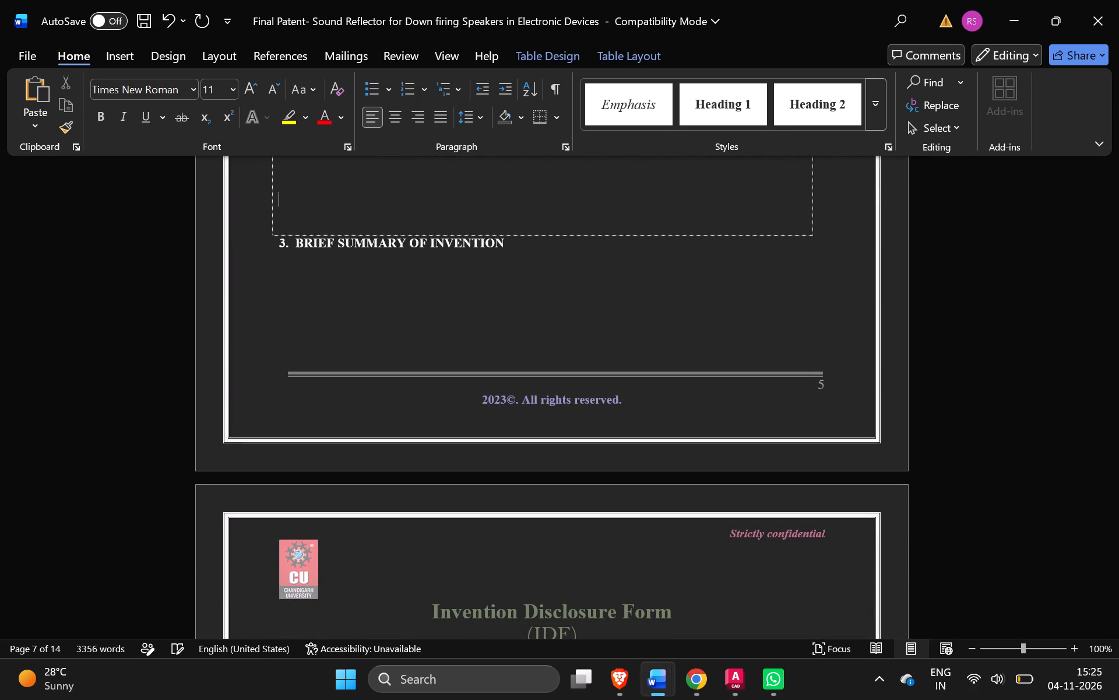
scroll(591, 321, up, 2)
key(BackSpace)
key(BackSpace)
key(BackSpace)
key(BackSpace)
key(BackSpace)
key(BackSpace)
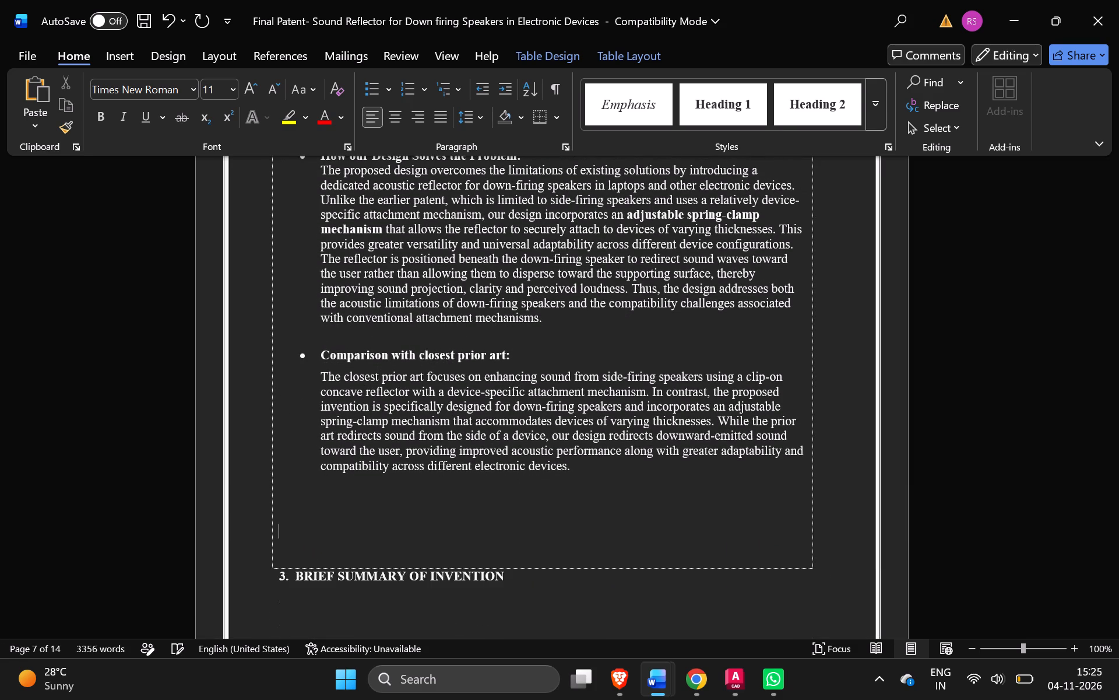
key(BackSpace)
key(BackSpace)
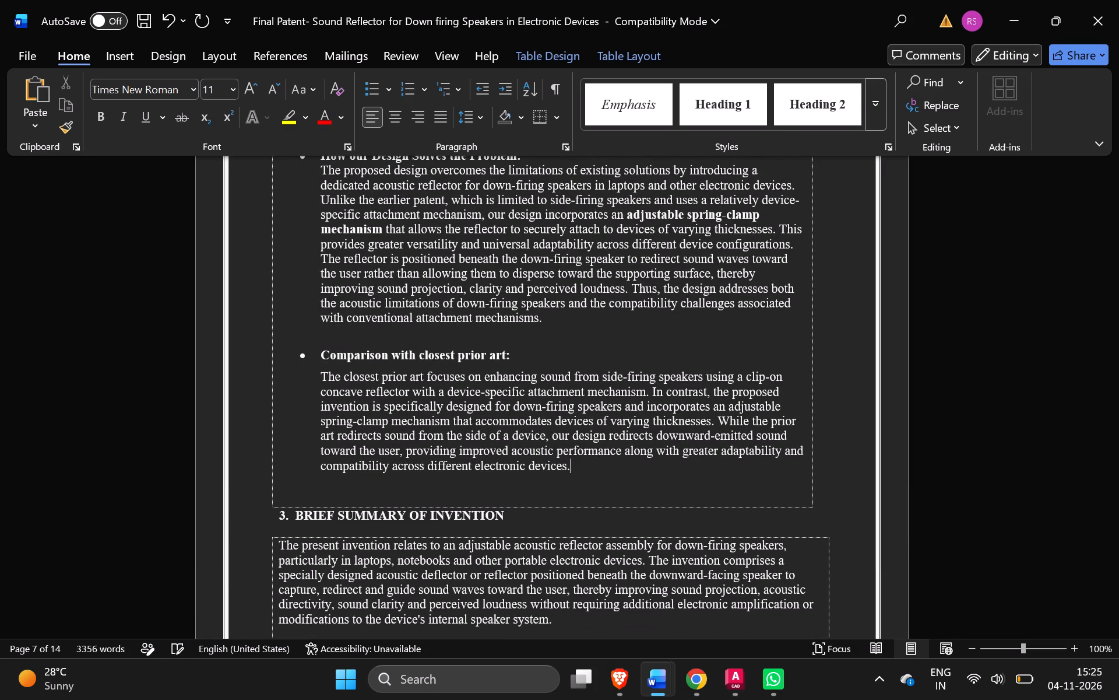
click(358, 484)
key(BackSpace)
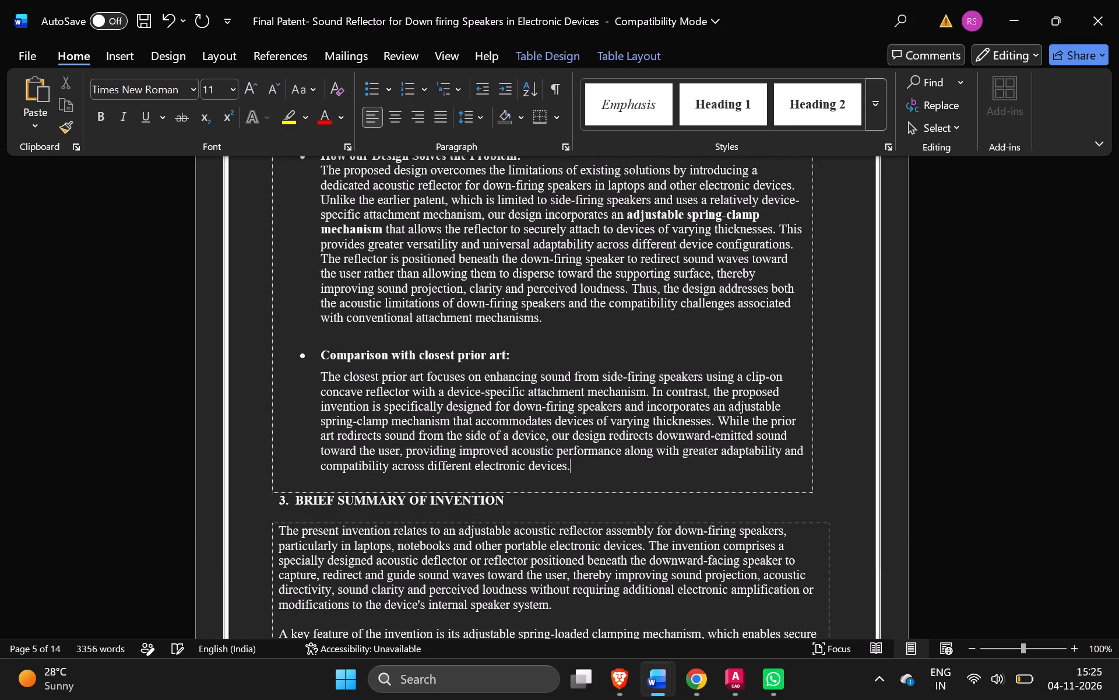
Insert three blank lines between the background table and the section 3 Brief Summary of Invention heading.
scroll(358, 484, down, 1)
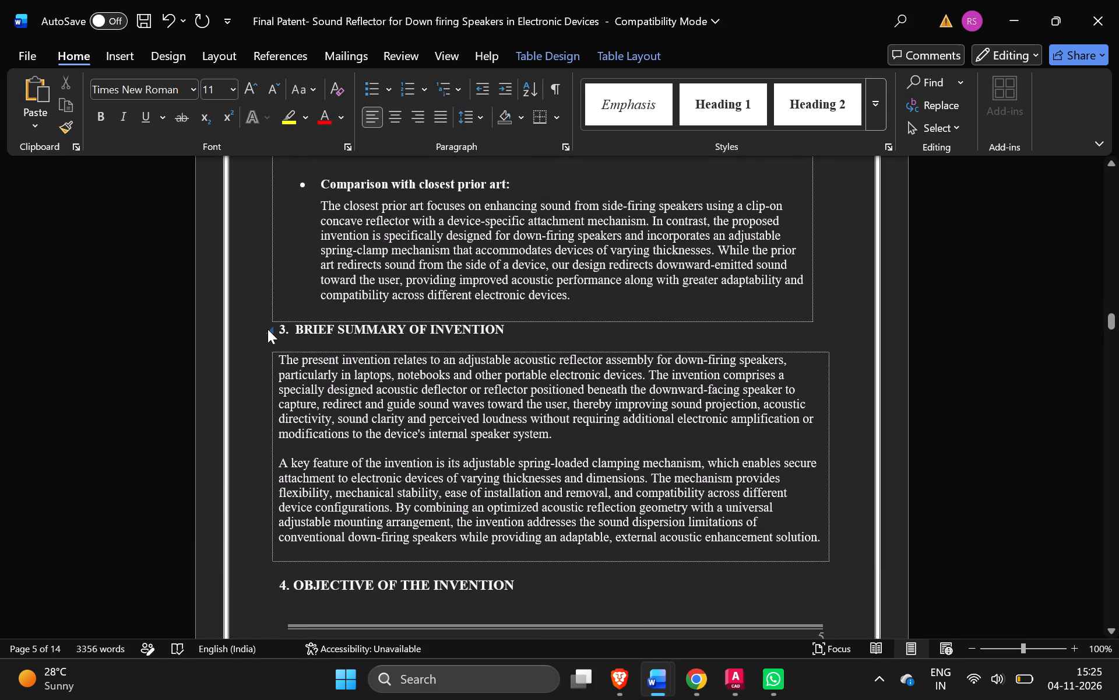
click(277, 329)
key(Return)
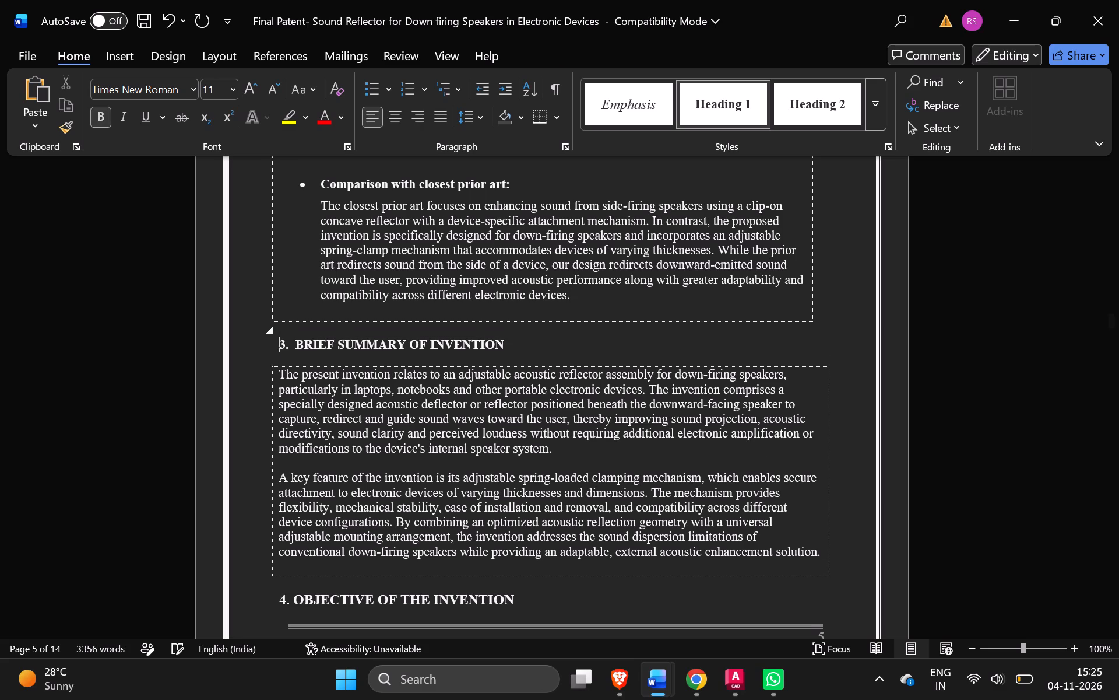
key(Return)
key(Return)
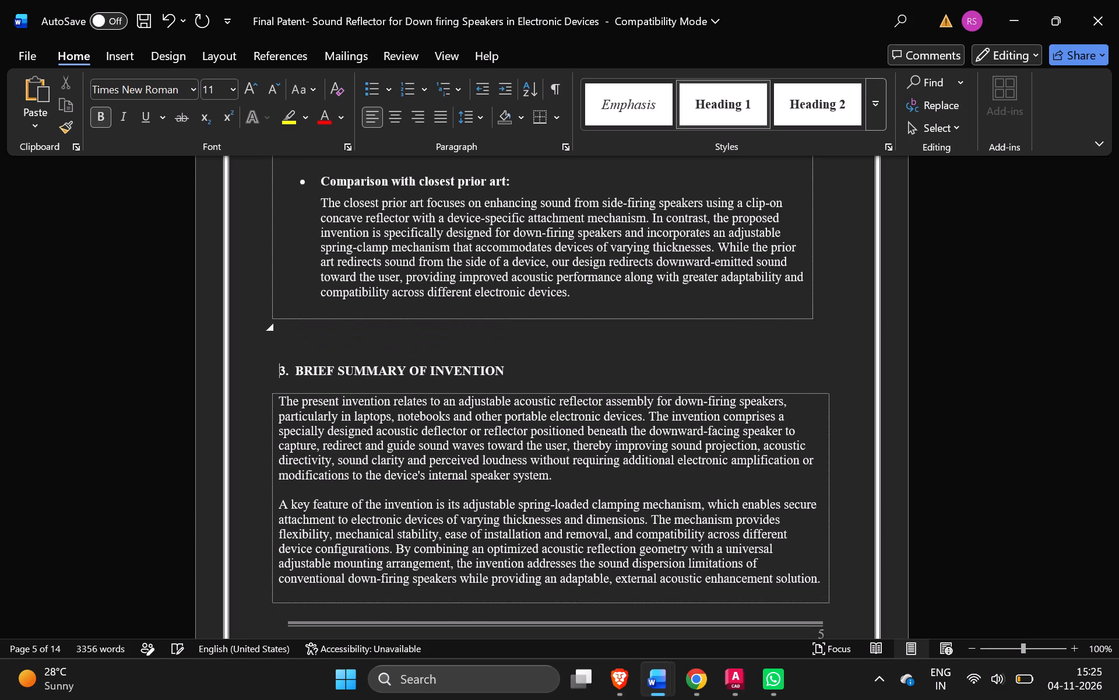
Delete six blank lines above the section 5 heading on page 6, closing the gap below the objectives table.
scroll(277, 329, down, 4)
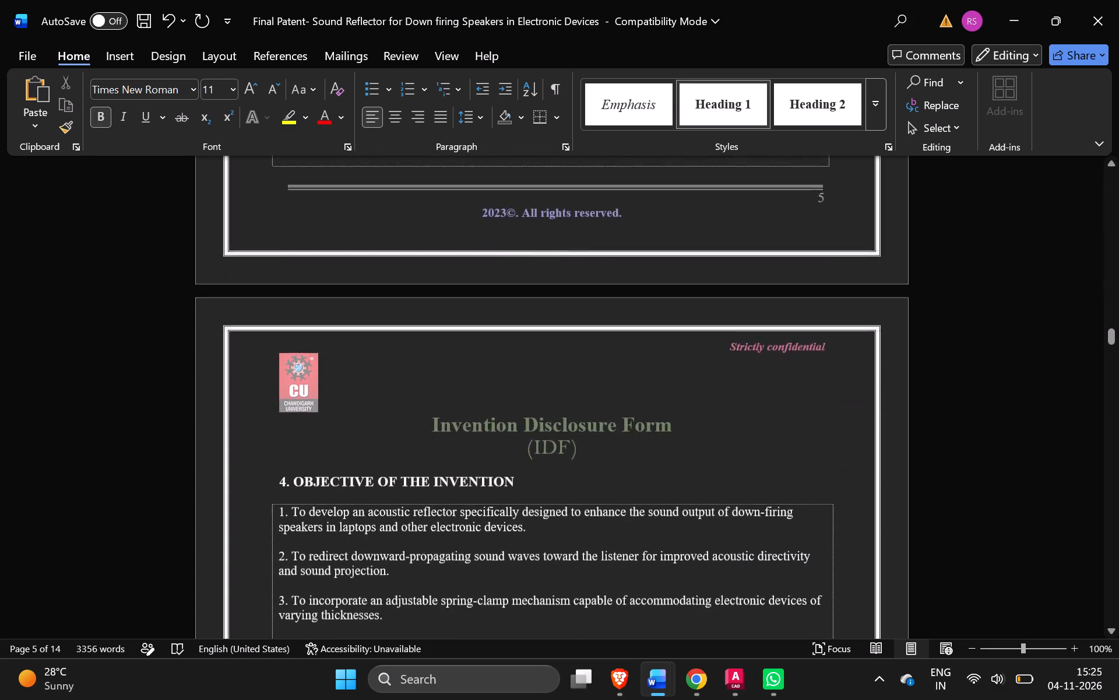
scroll(277, 329, down, 1)
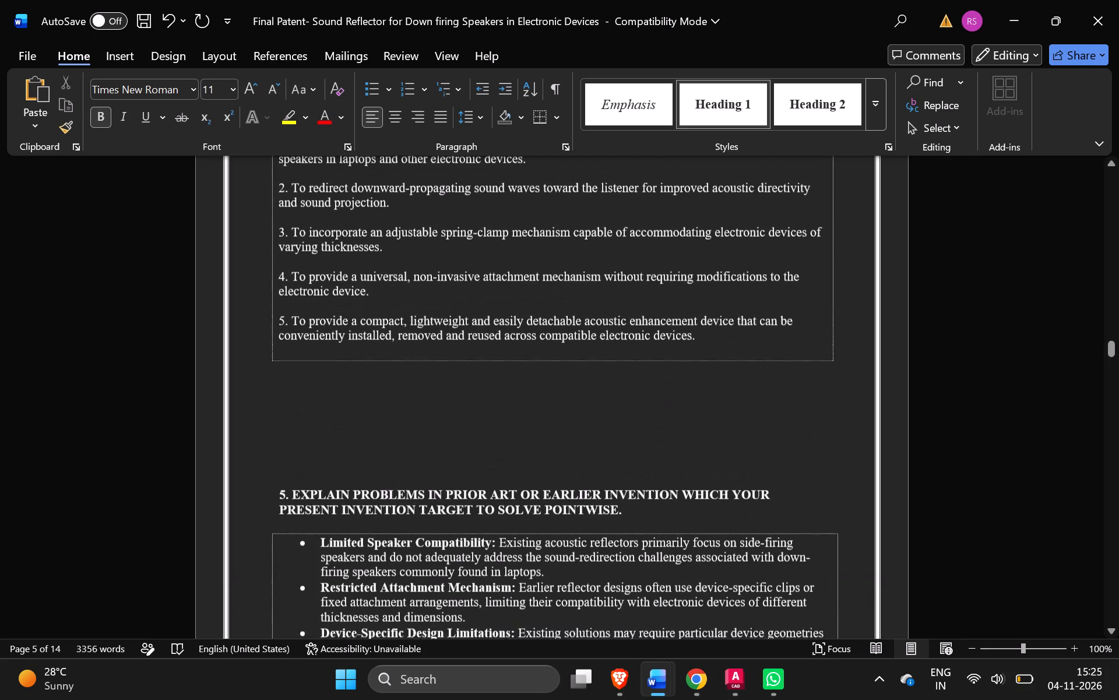
click(280, 503)
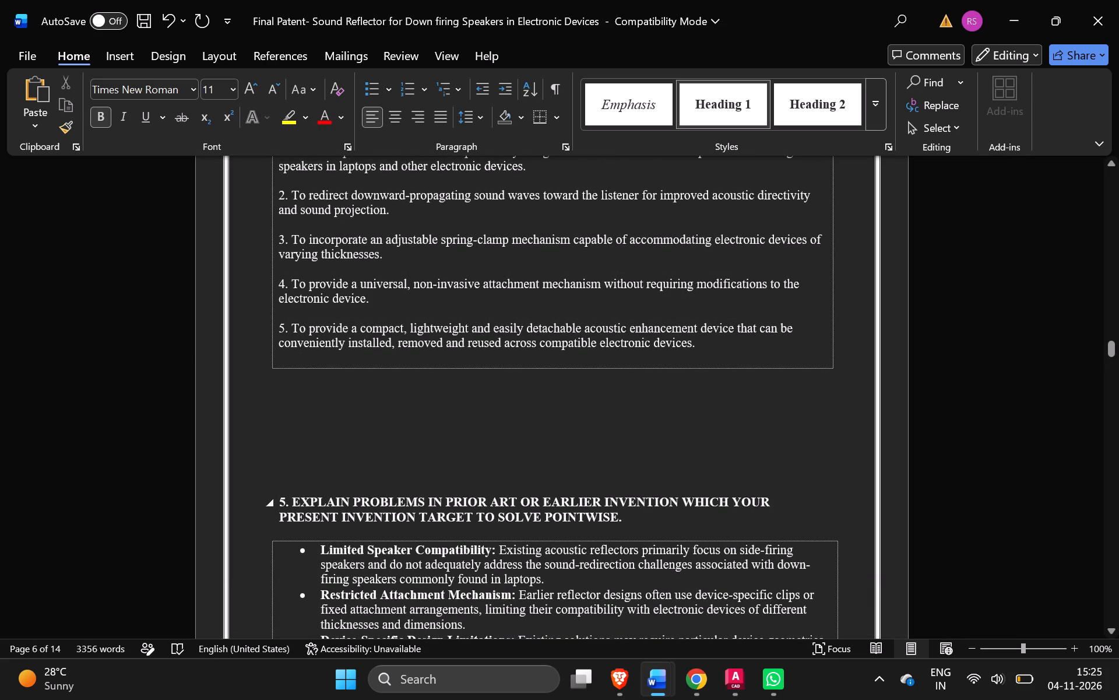
key(BackSpace)
key(BackSpace)
key(BackSpace)
key(BackSpace)
key(BackSpace)
key(BackSpace)
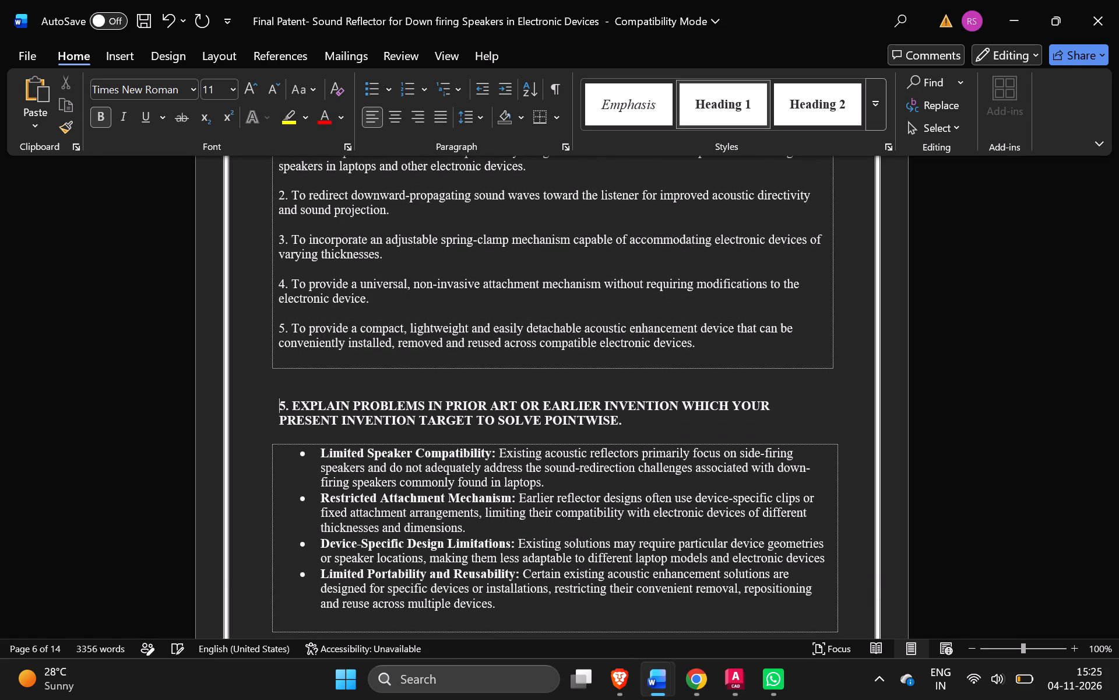
Add two blank lines above the section 5 heading so the section 6 heading moves off page 6.
scroll(280, 503, down, 1)
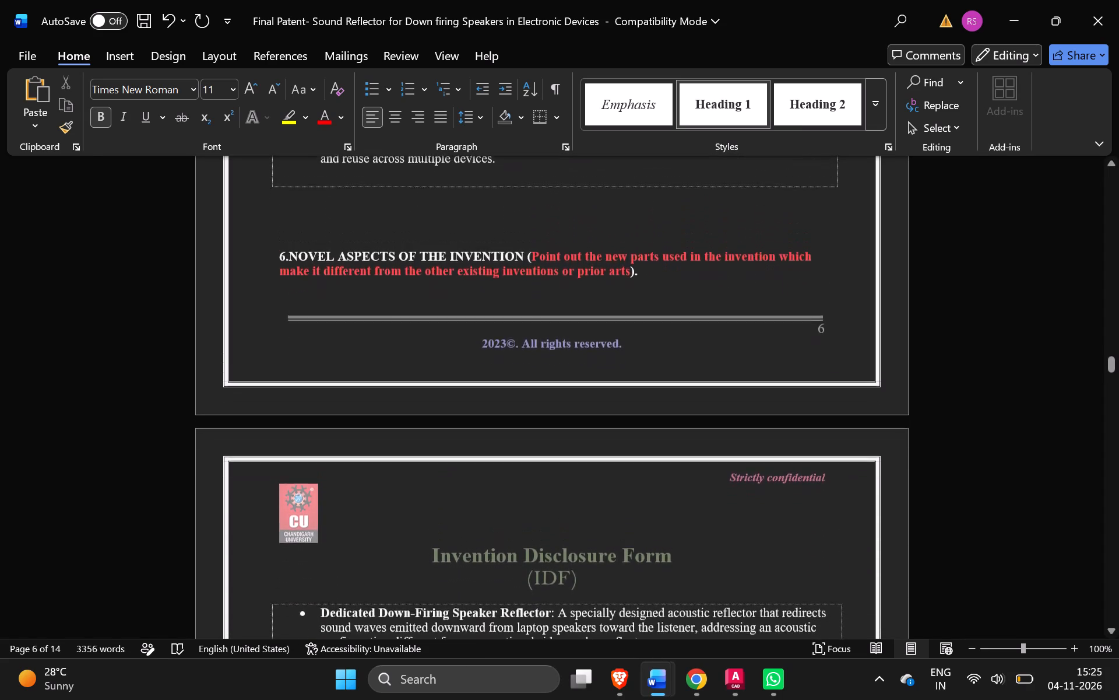
scroll(280, 503, down, 1)
key(Return)
key(Return)
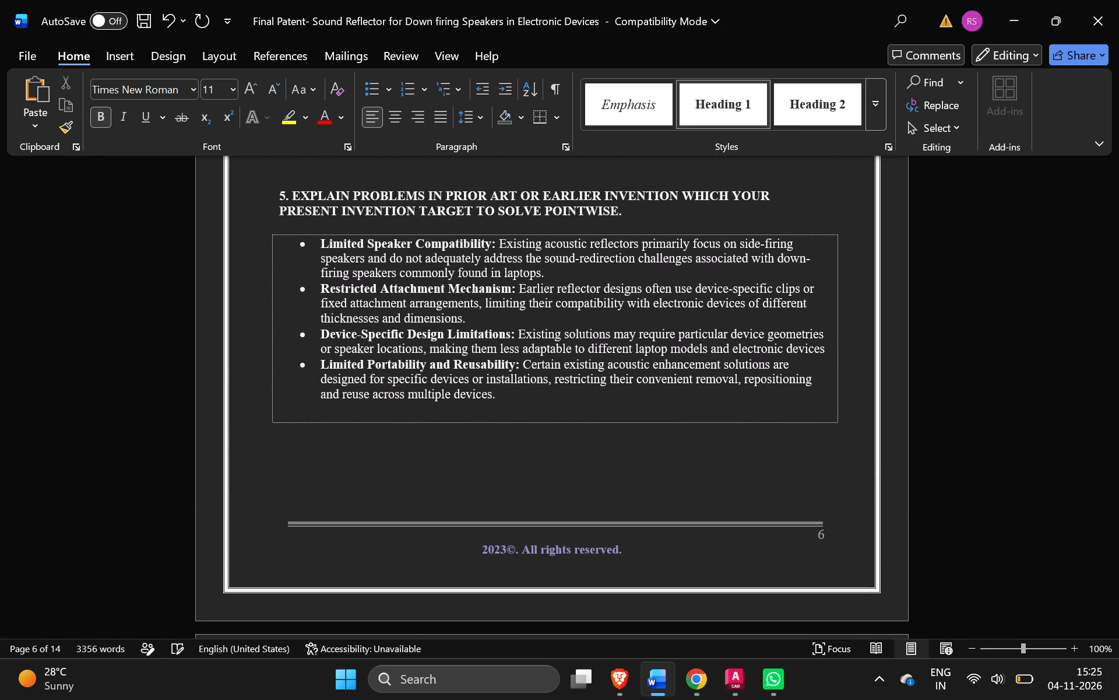
Delete five empty lines above the section 7 Detailed Description heading on page 7, closing the gap below the novel aspects table.
click(364, 443)
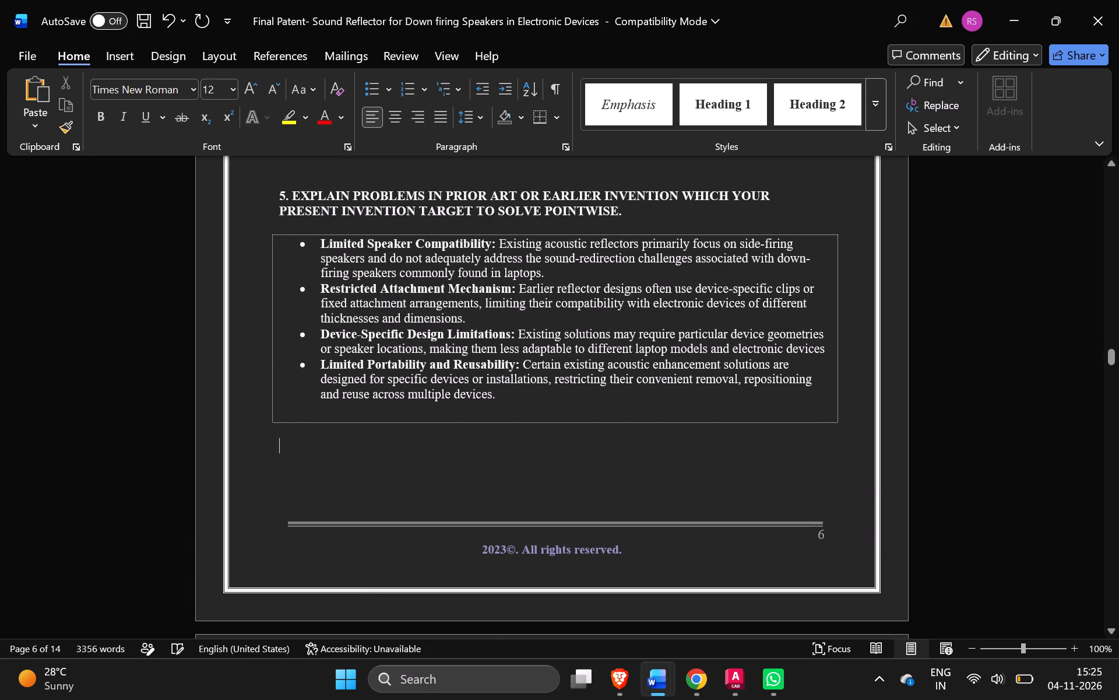
scroll(364, 443, down, 5)
scroll(384, 383, down, 2)
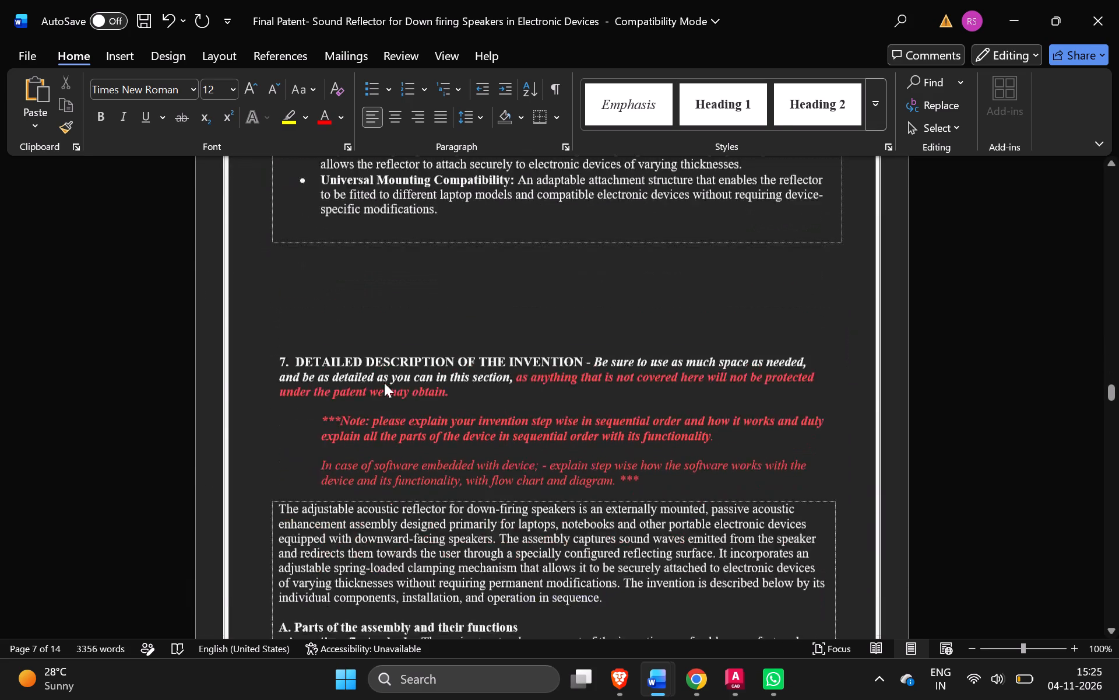
scroll(384, 383, down, 2)
scroll(384, 383, up, 1)
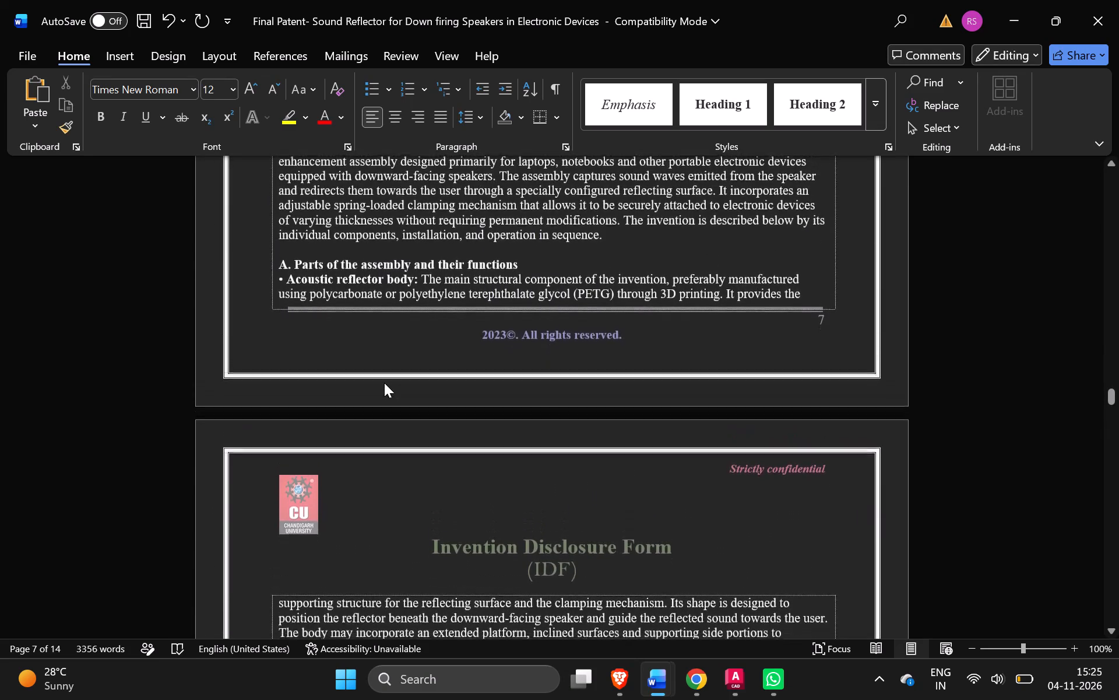
scroll(384, 383, up, 1)
scroll(316, 163, up, 1)
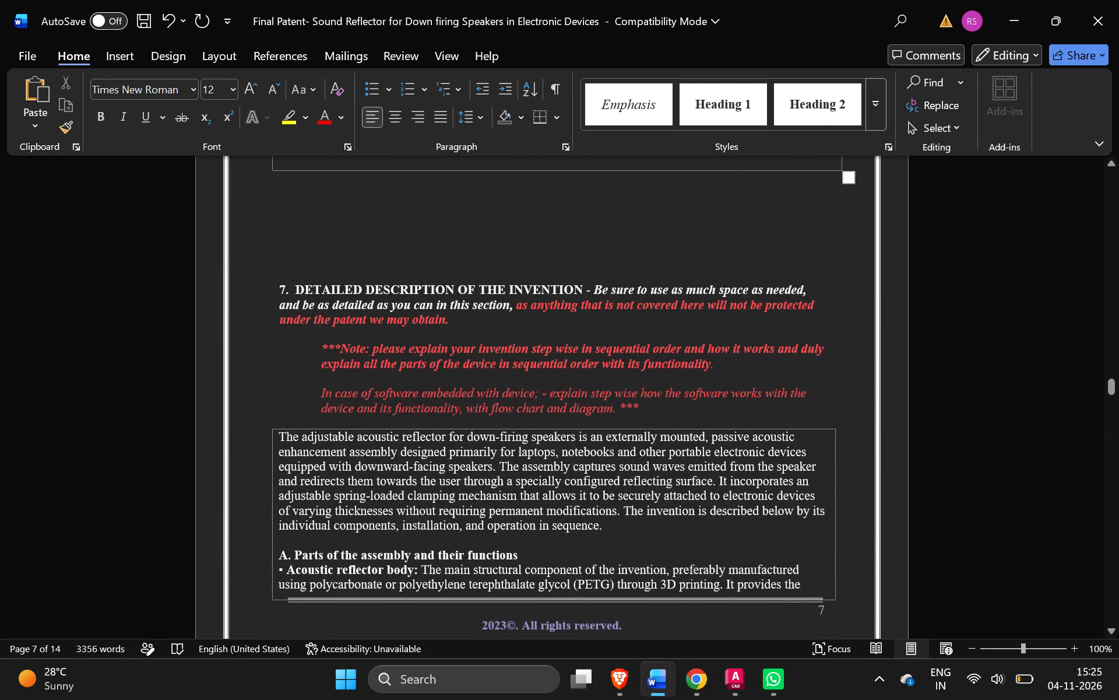
click(275, 281)
key(BackSpace)
key(BackSpace)
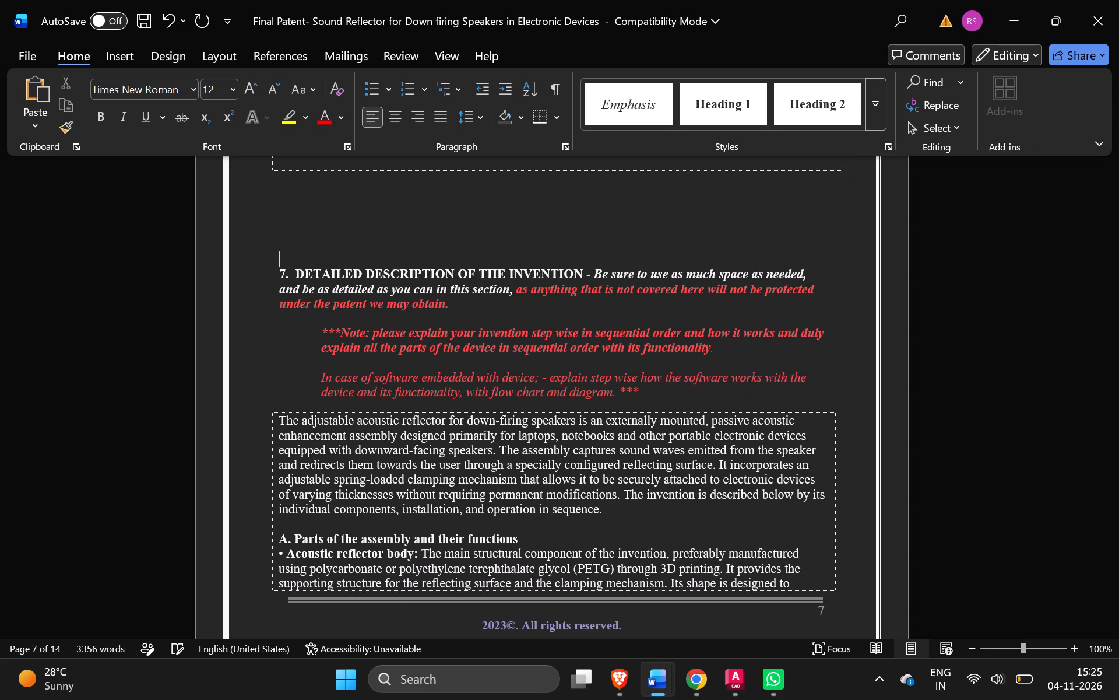
key(BackSpace)
key(BackSpace)
key(BackSpace)
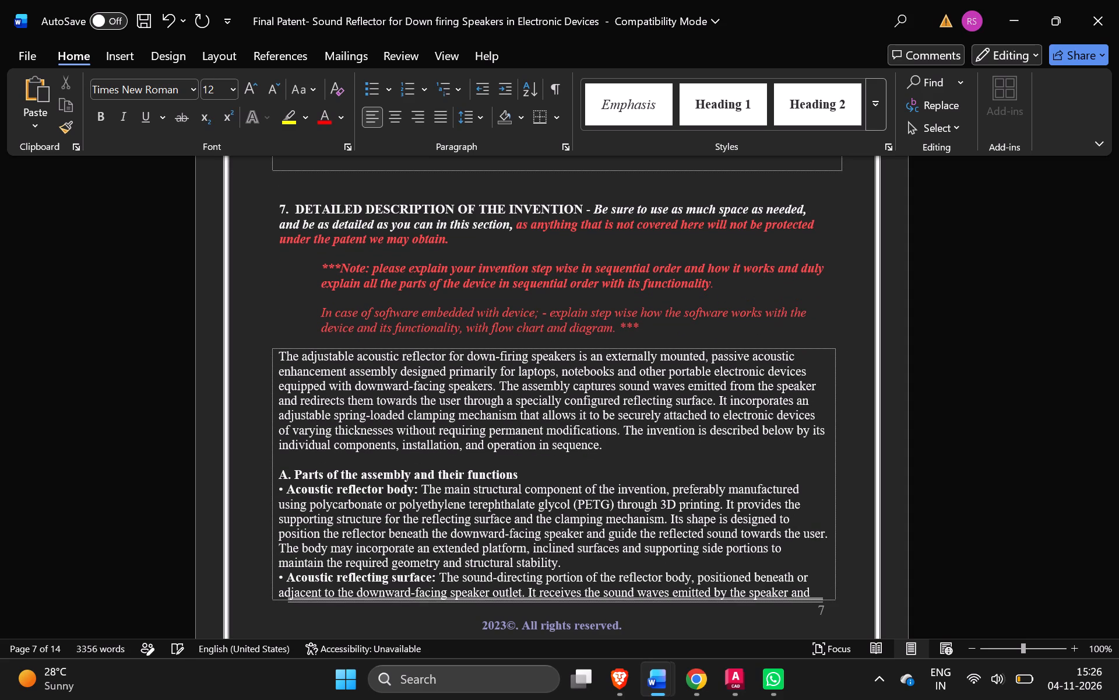
Dismiss the low-battery alert and delete one empty line above the section 8 Drawings or Support Material heading on page 10.
scroll(275, 281, down, 2)
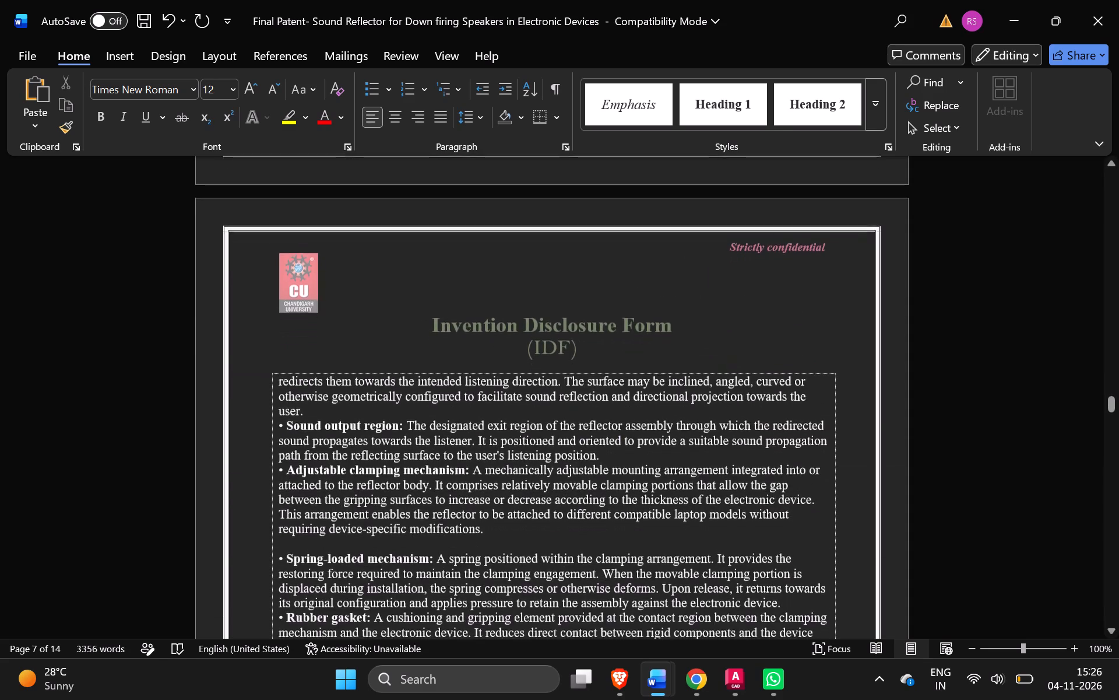
scroll(275, 281, down, 3)
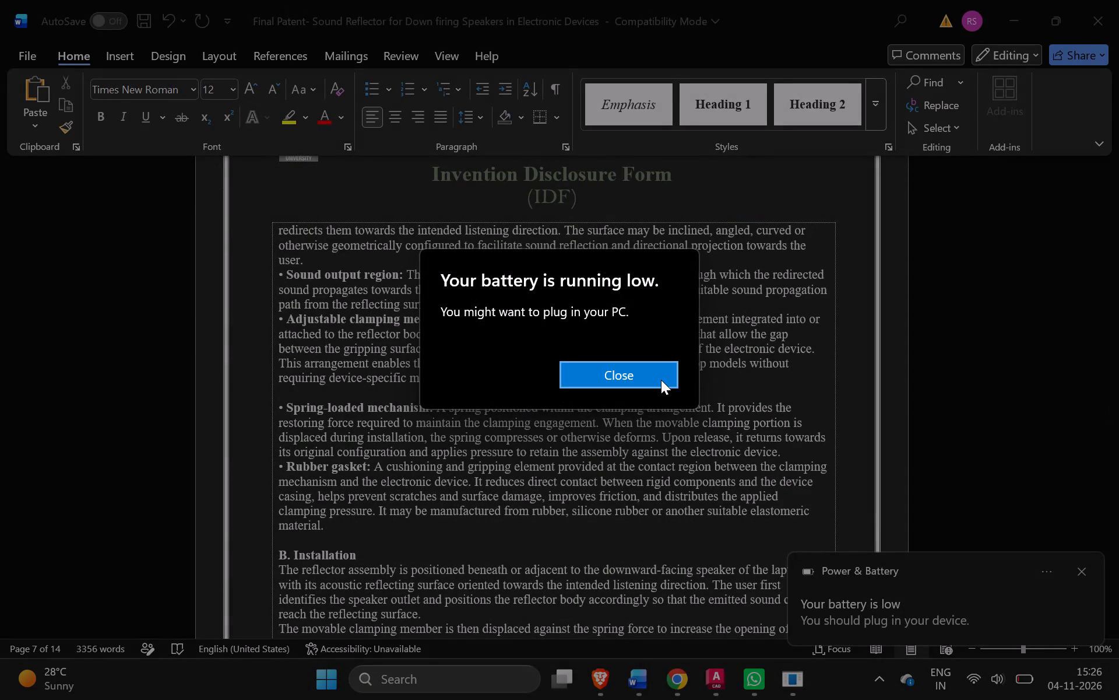
click(661, 380)
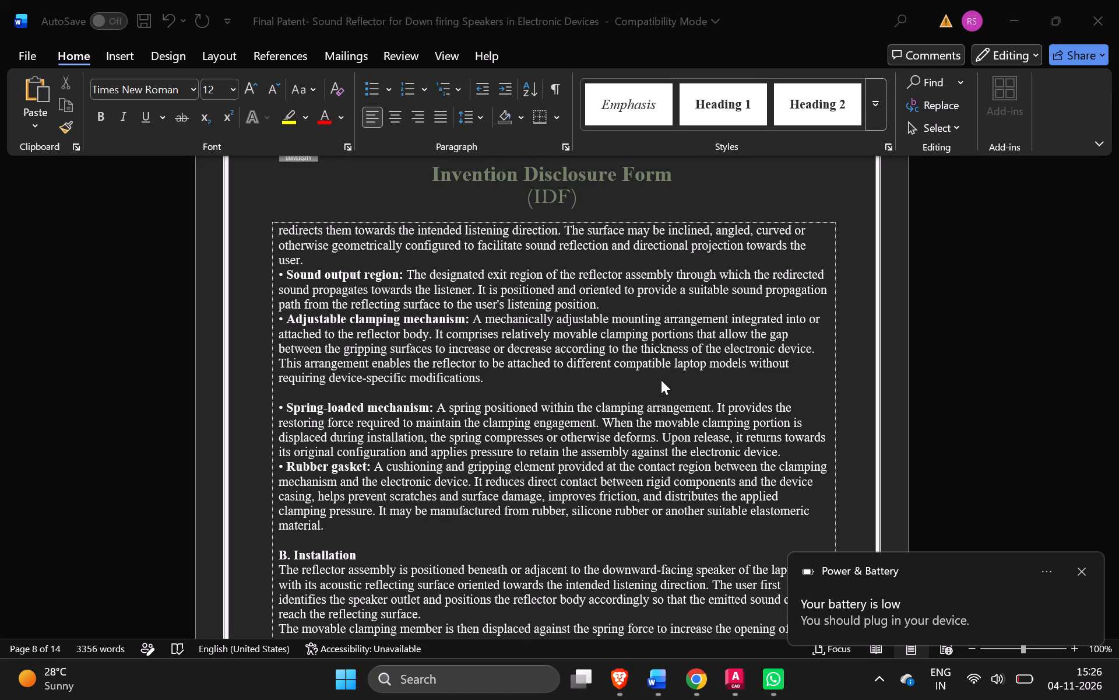
scroll(661, 380, down, 7)
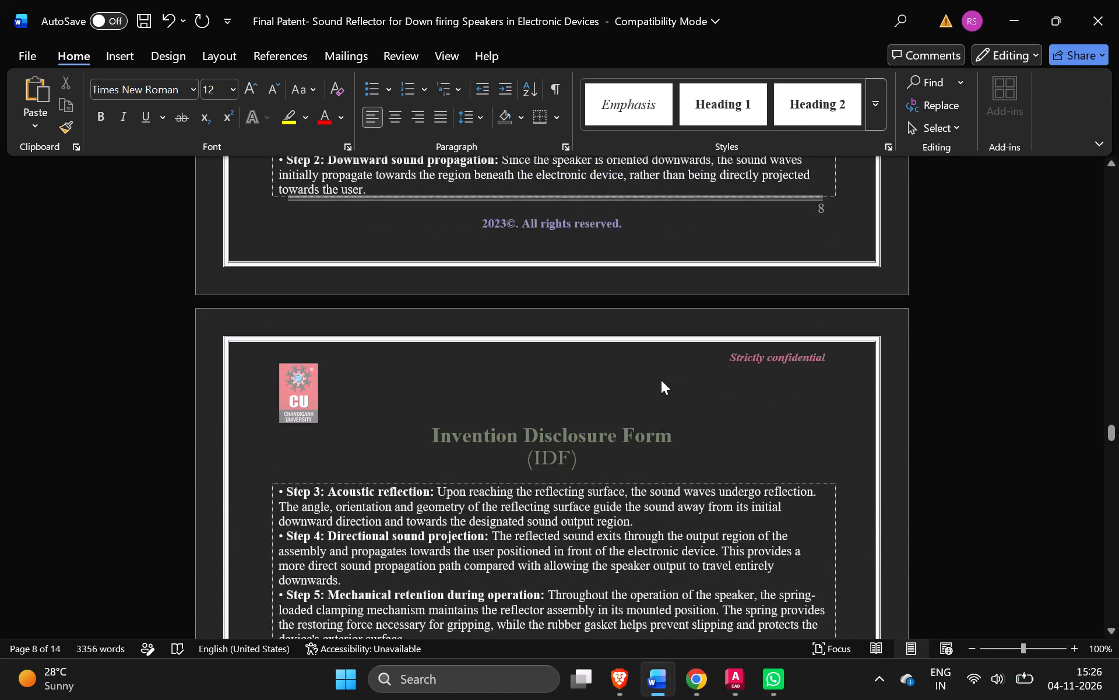
scroll(661, 380, down, 9)
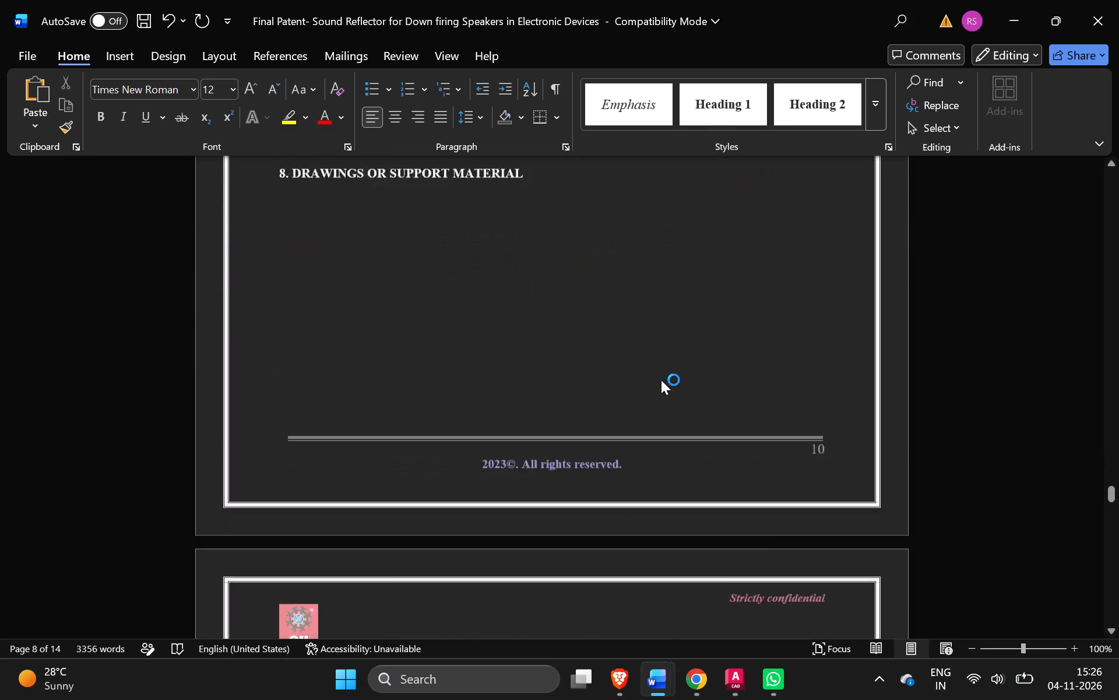
scroll(661, 380, up, 1)
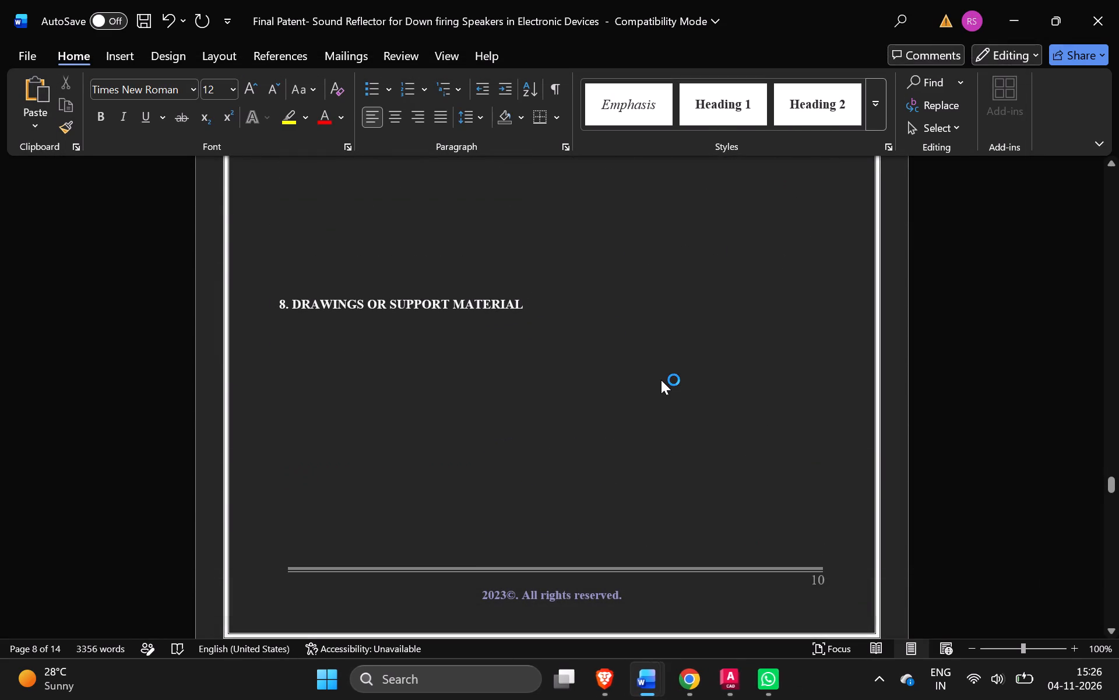
scroll(659, 307, right, 1)
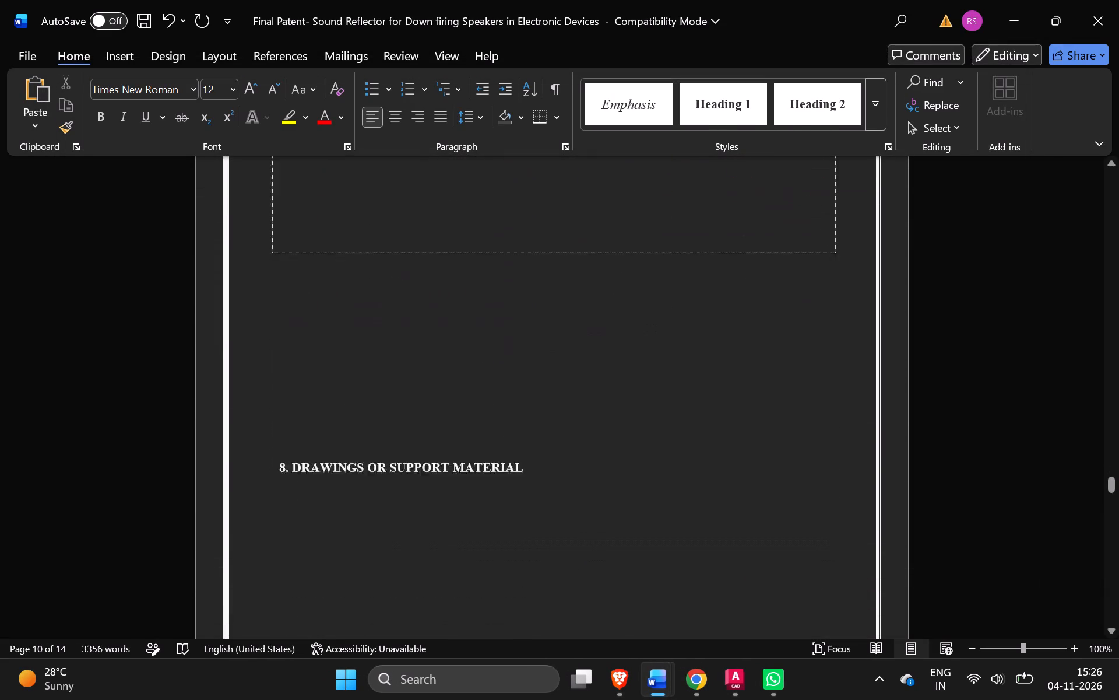
scroll(659, 307, right, 1)
click(275, 230)
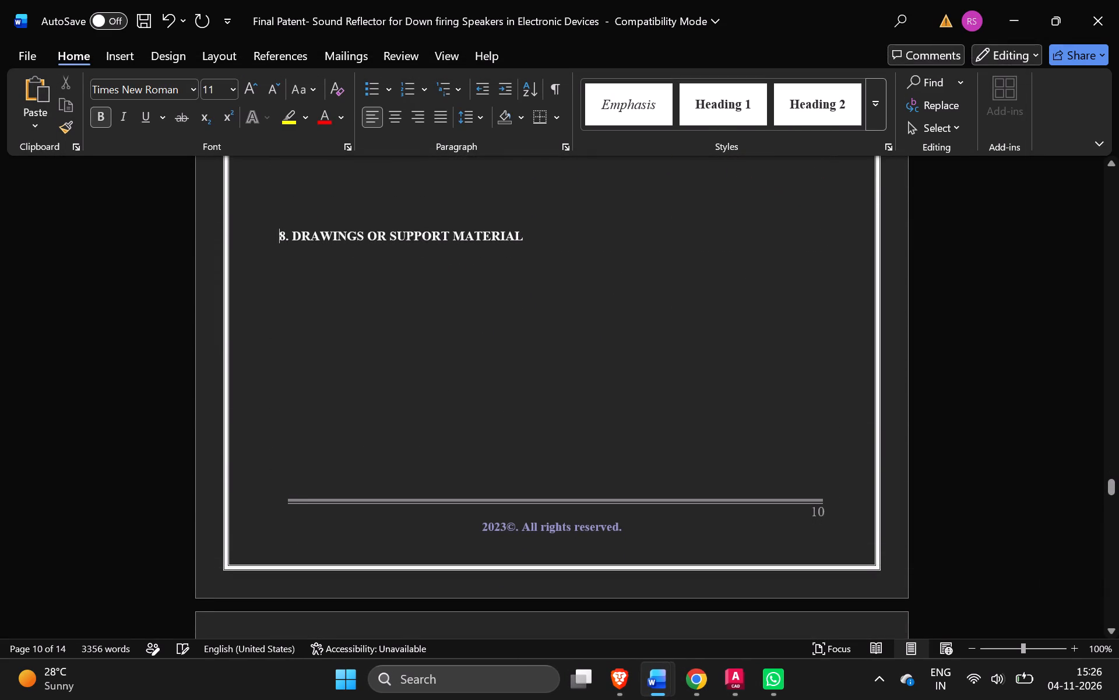
key(BackSpace)
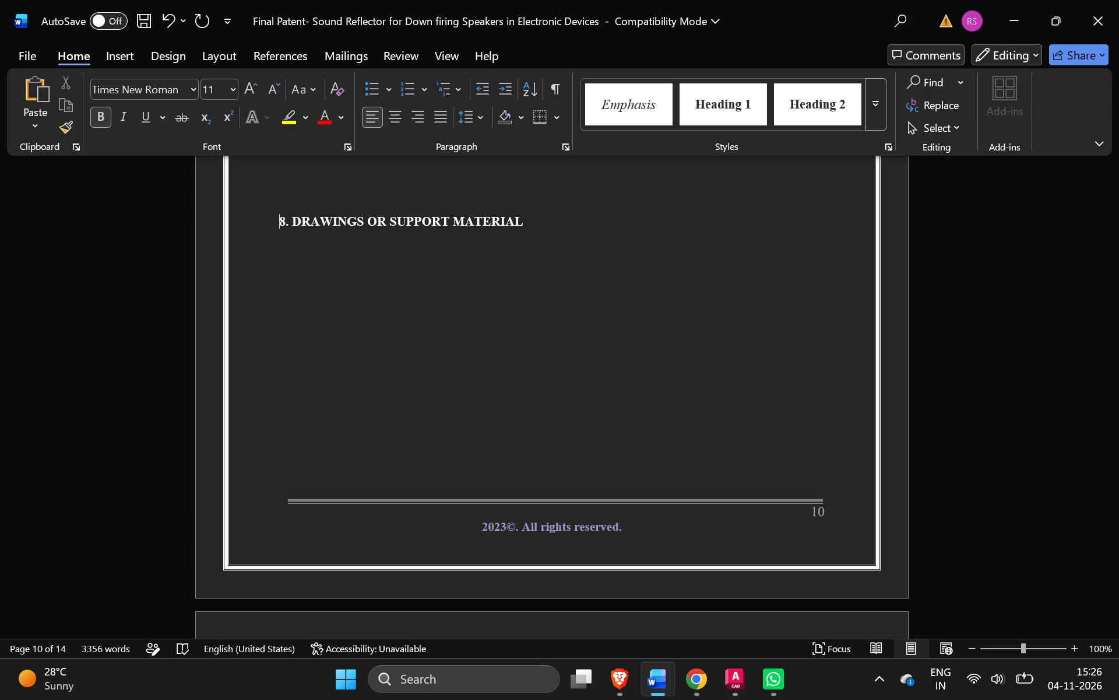
Delete the empty line between the Adjustable clamping mechanism and Spring-loaded mechanism items in the section 7 table on page 8.
scroll(275, 230, up, 1)
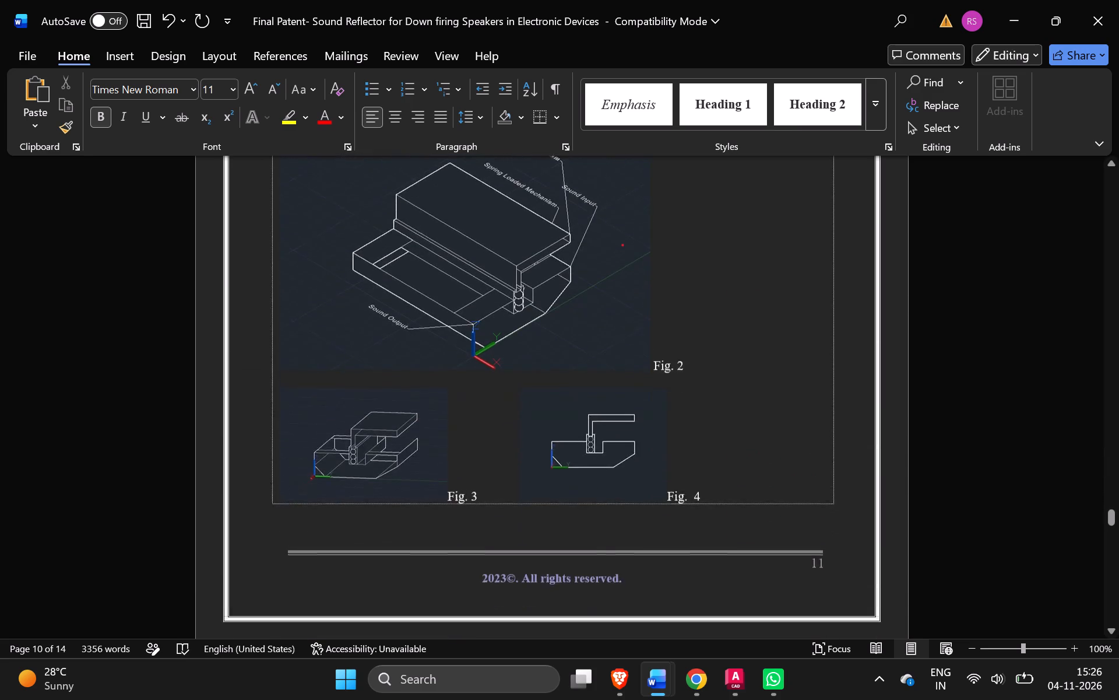
scroll(275, 230, up, 3)
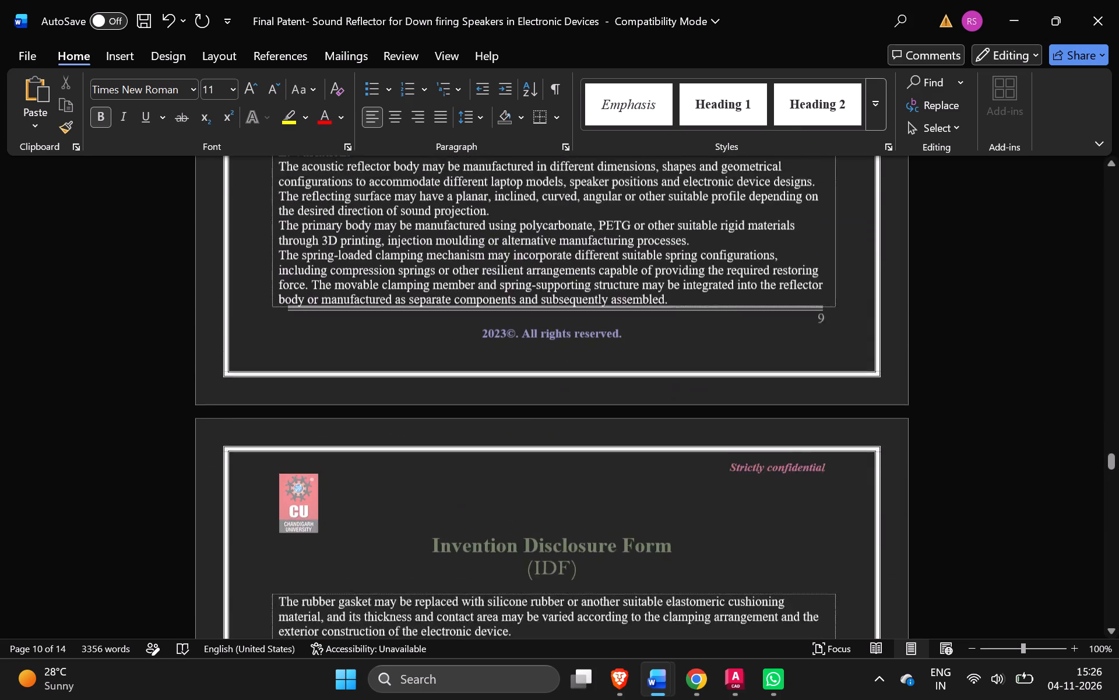
scroll(275, 230, up, 3)
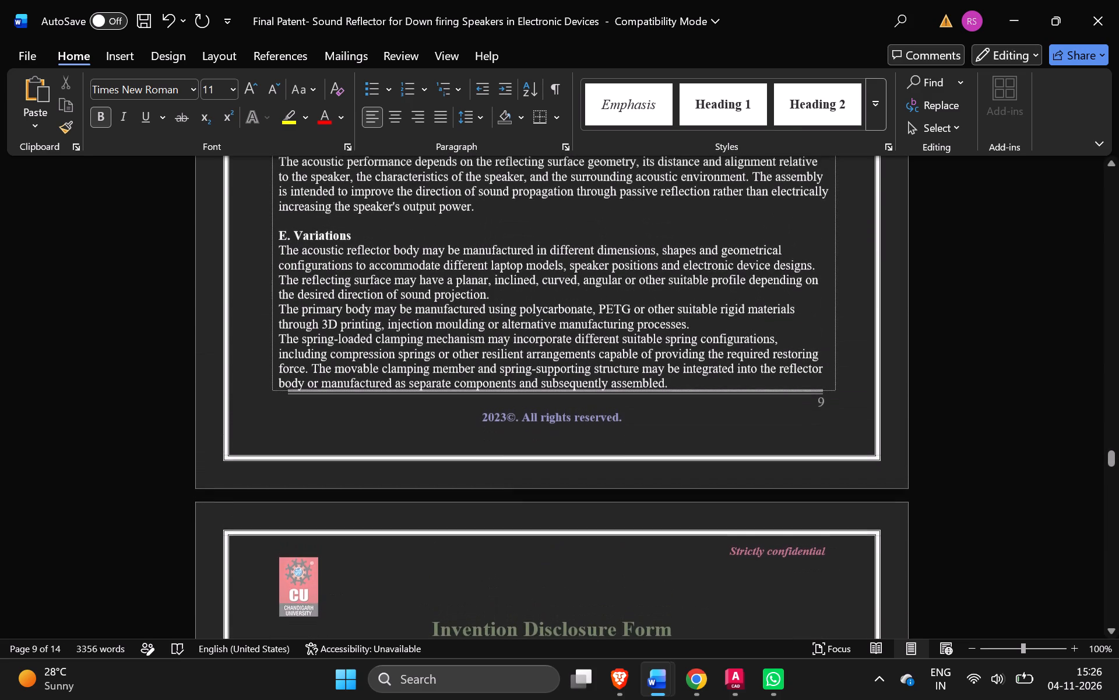
scroll(275, 230, up, 3)
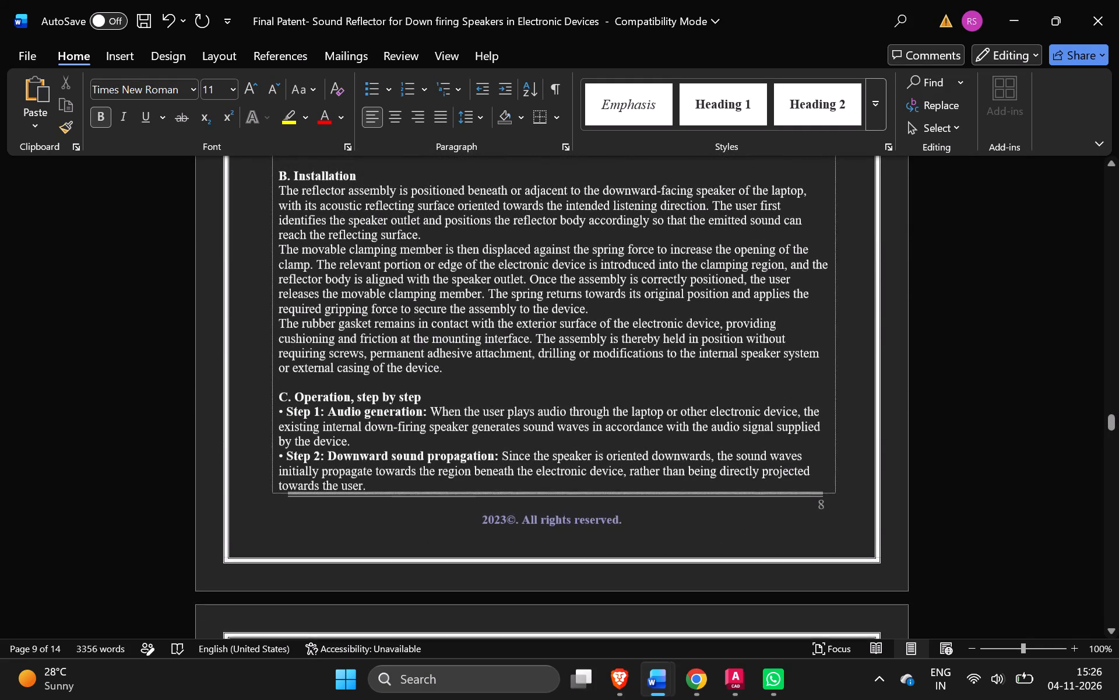
scroll(275, 230, up, 1)
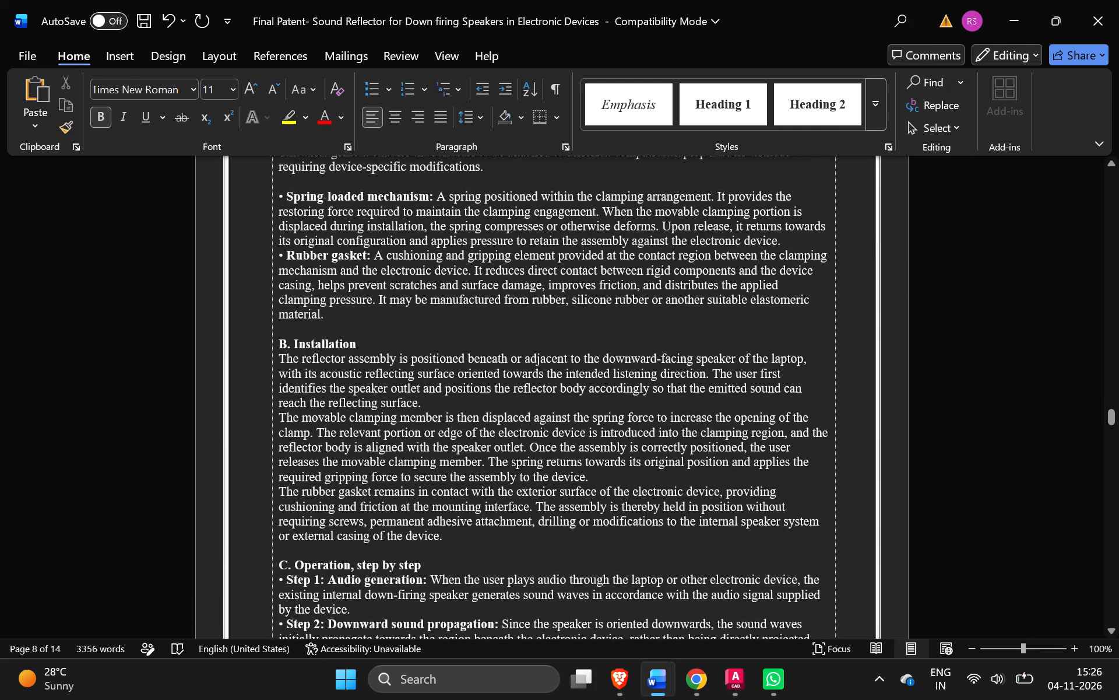
scroll(275, 230, up, 1)
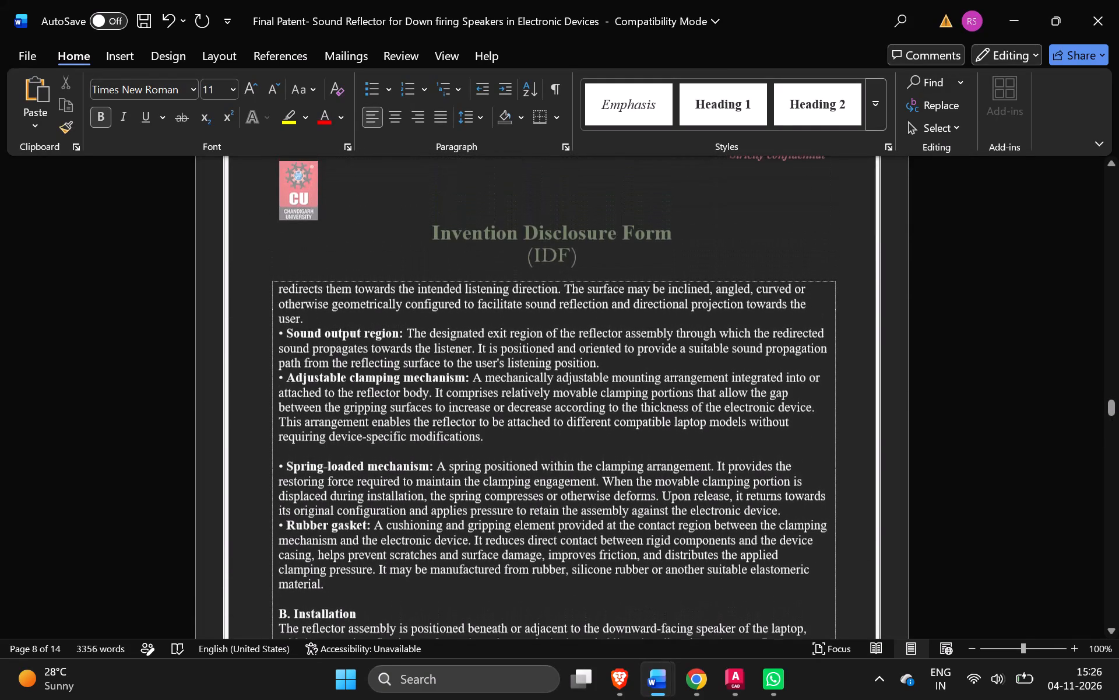
scroll(275, 230, up, 1)
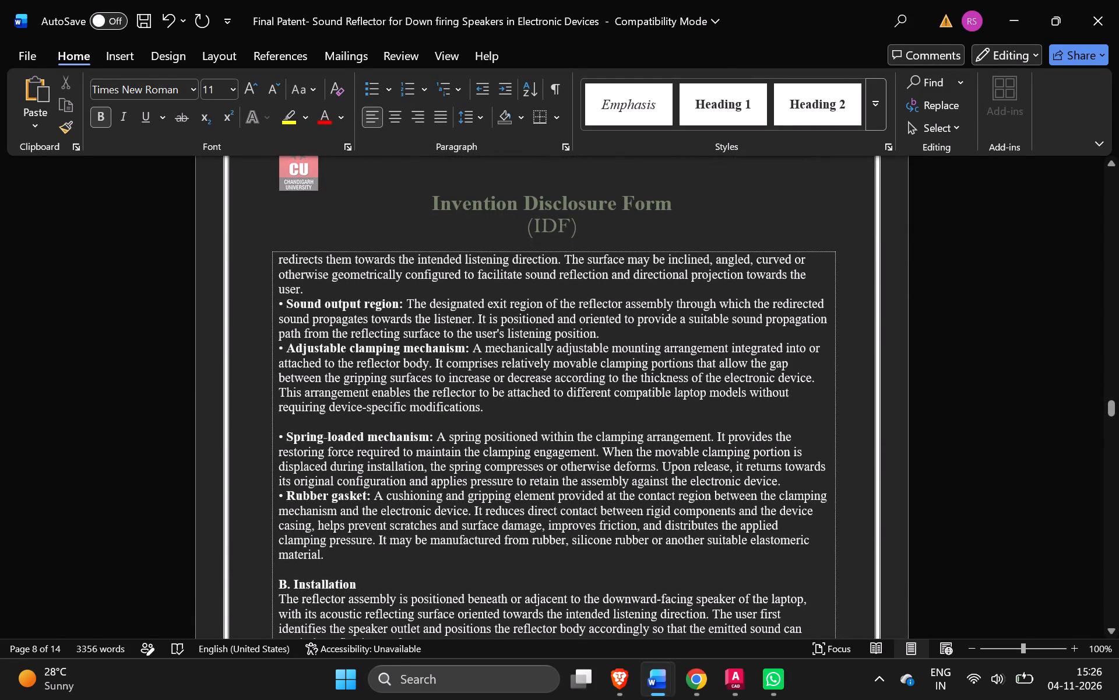
click(279, 444)
click(298, 419)
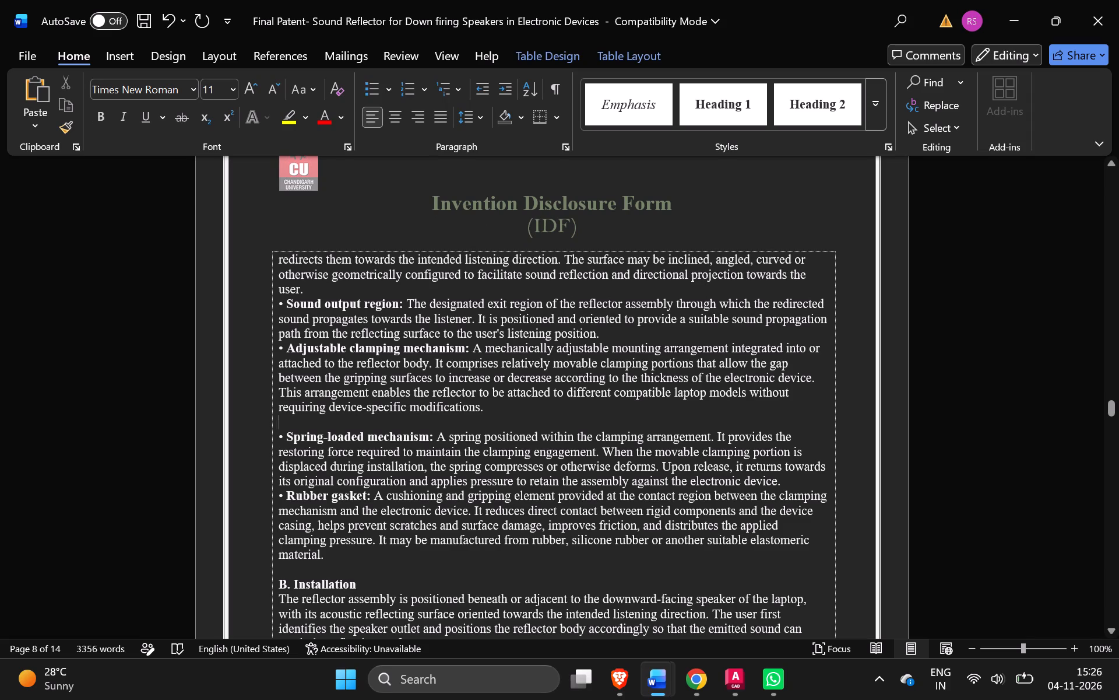
key(BackSpace)
Delete the empty line after the Universal Mounting Compatibility bullet in the section 6 table on page 7.
scroll(298, 419, up, 1)
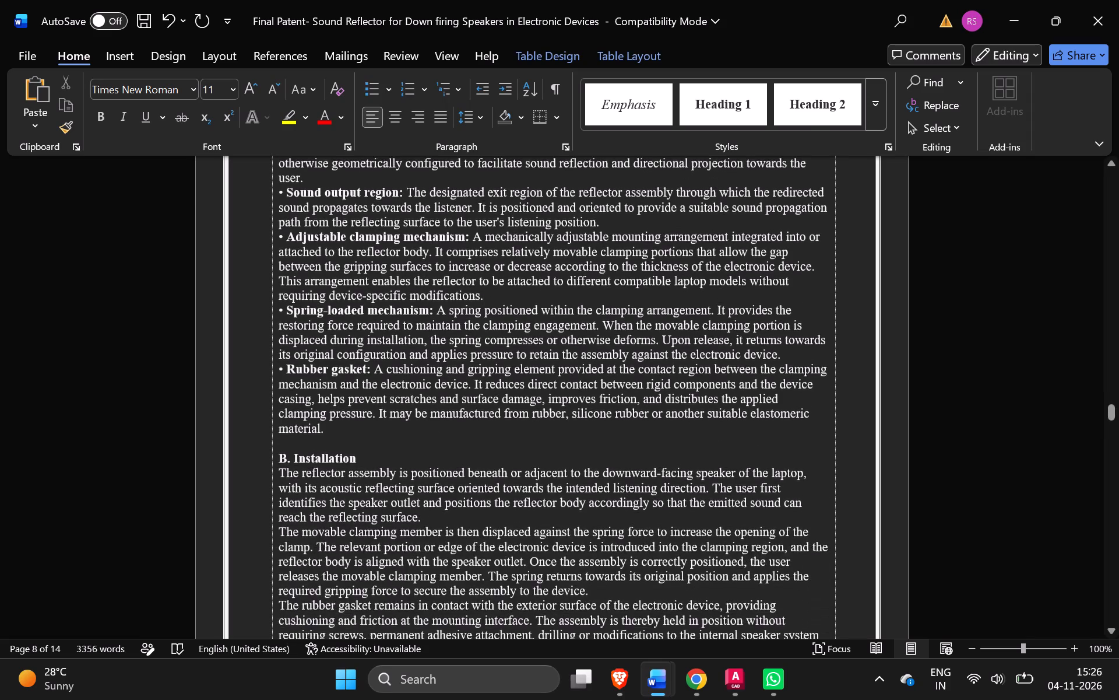
scroll(298, 419, up, 3)
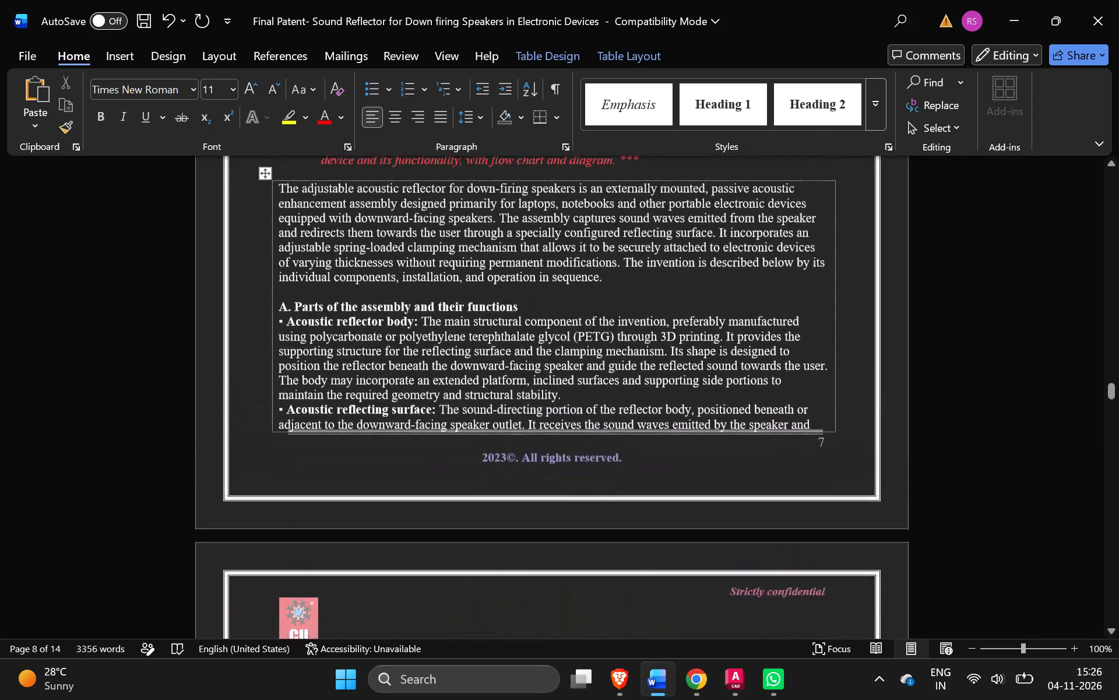
scroll(298, 419, up, 3)
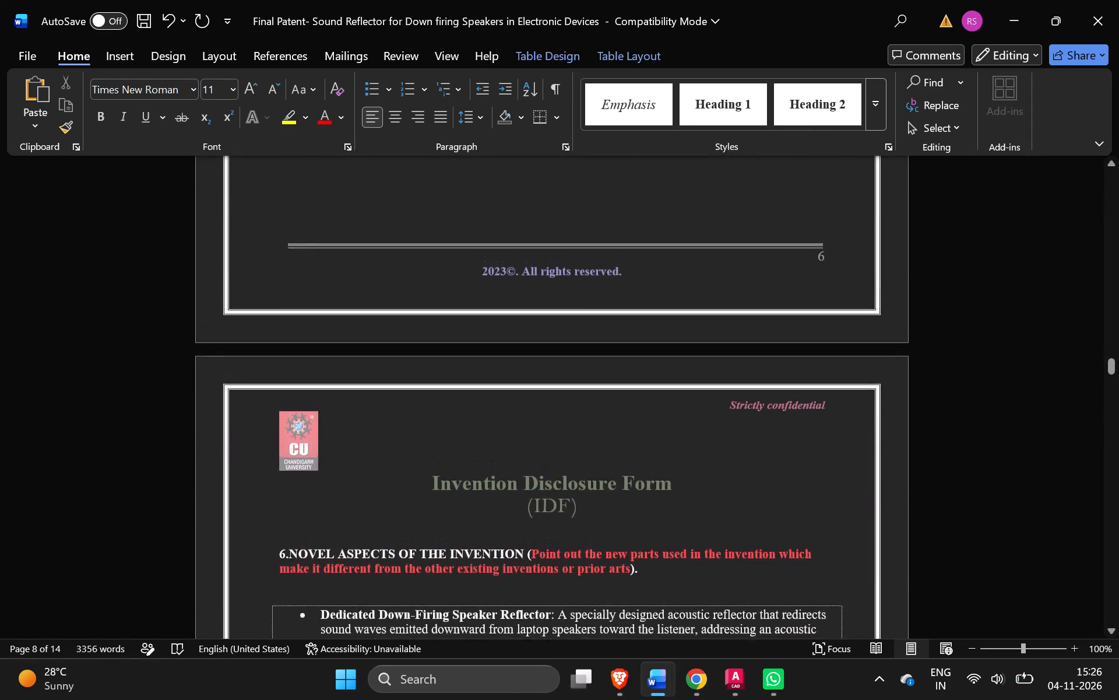
scroll(298, 419, down, 2)
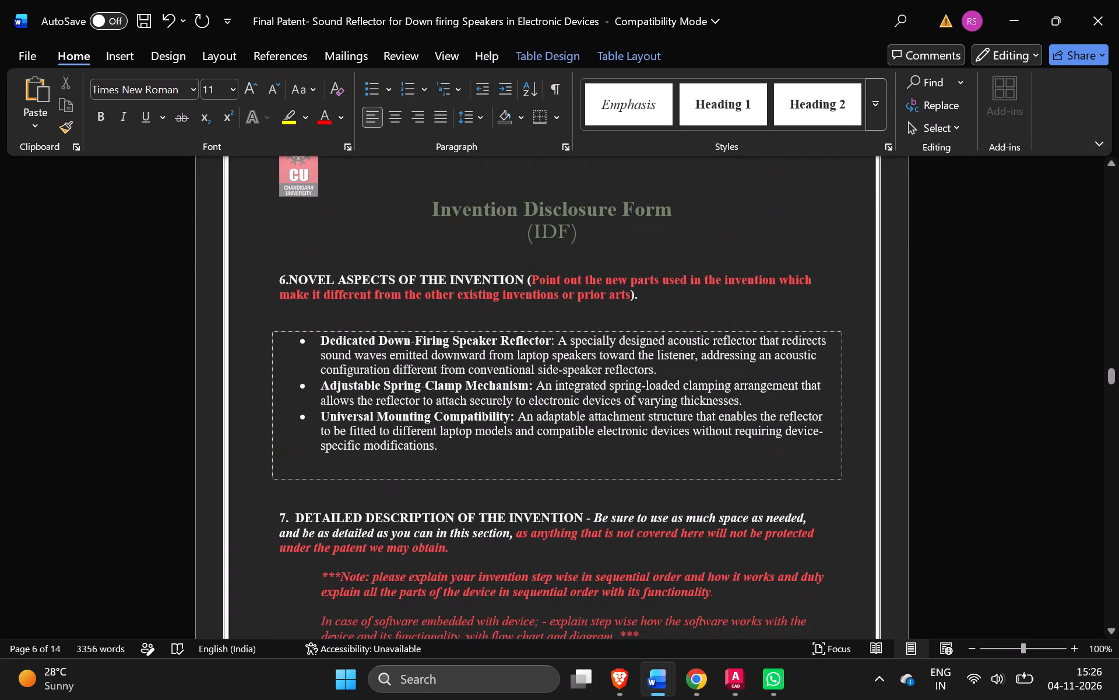
click(389, 463)
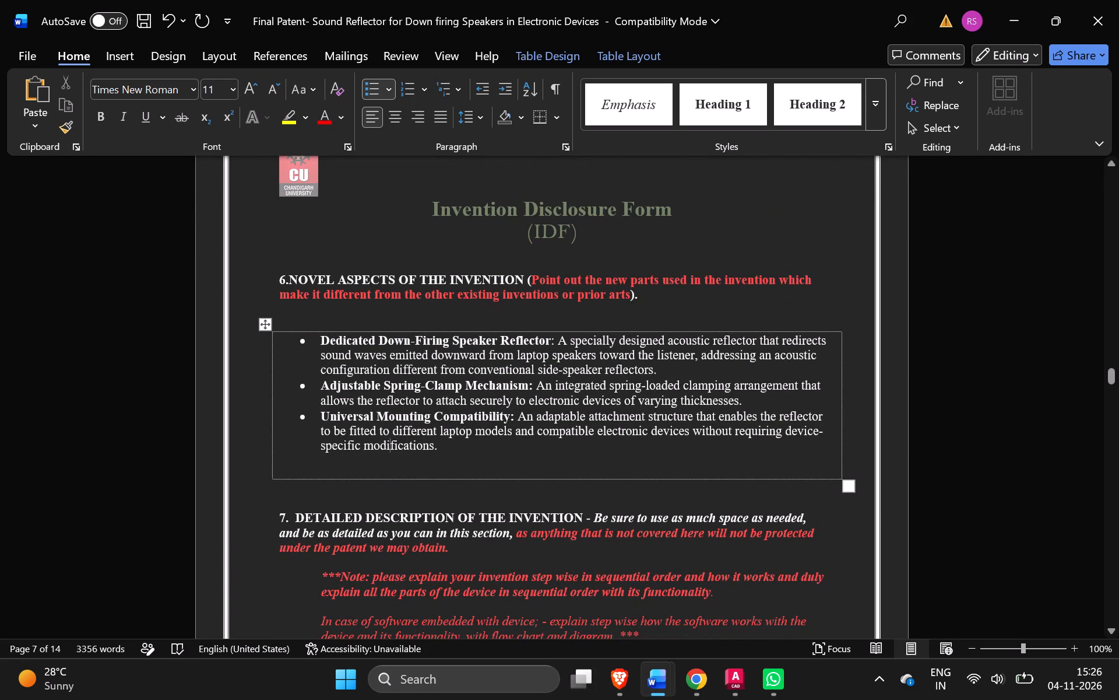
click(512, 450)
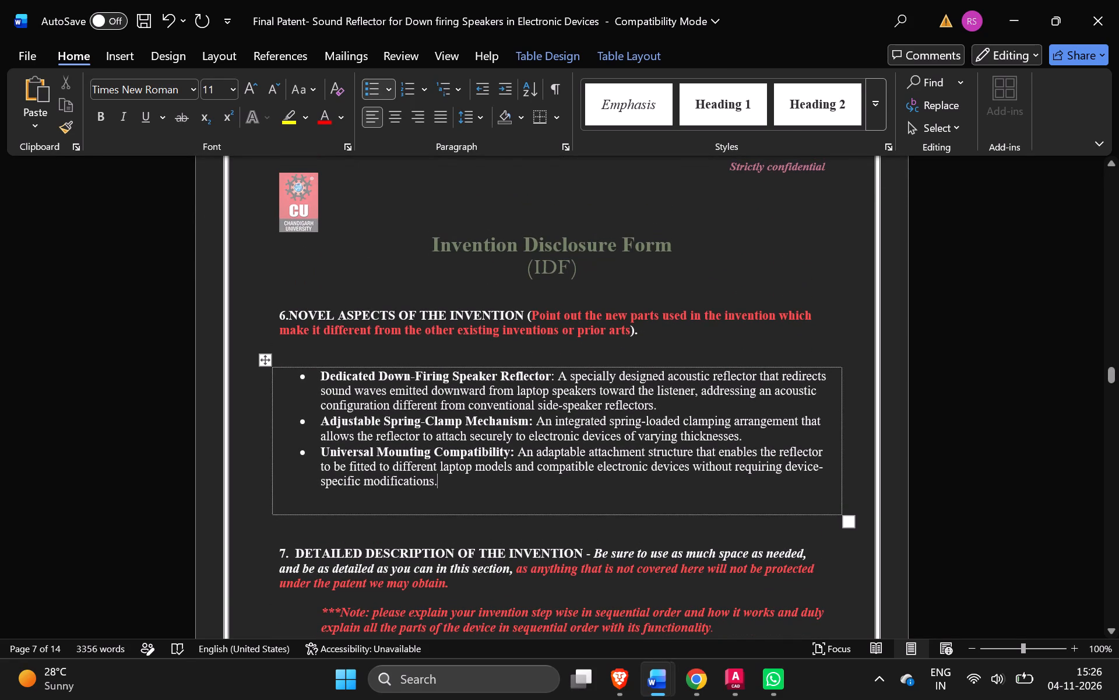
key(Delete)
Review the layout of sections 4 to 7 on pages 5 to 9 for leftover gaps and page overflow.
scroll(512, 450, up, 3)
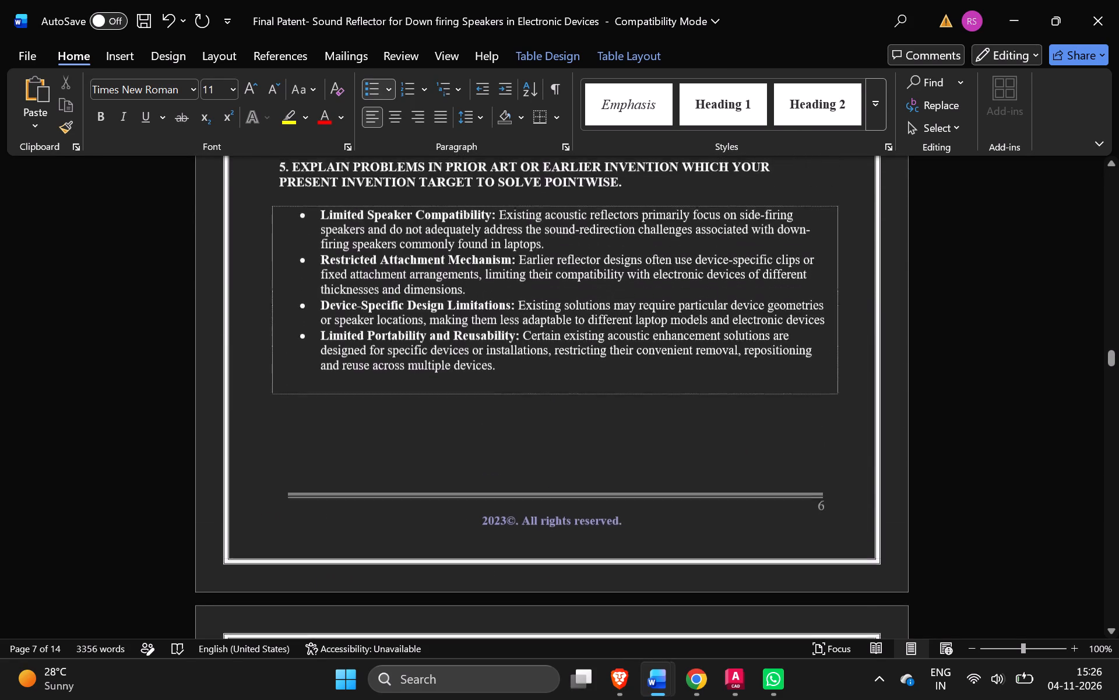
scroll(512, 450, up, 3)
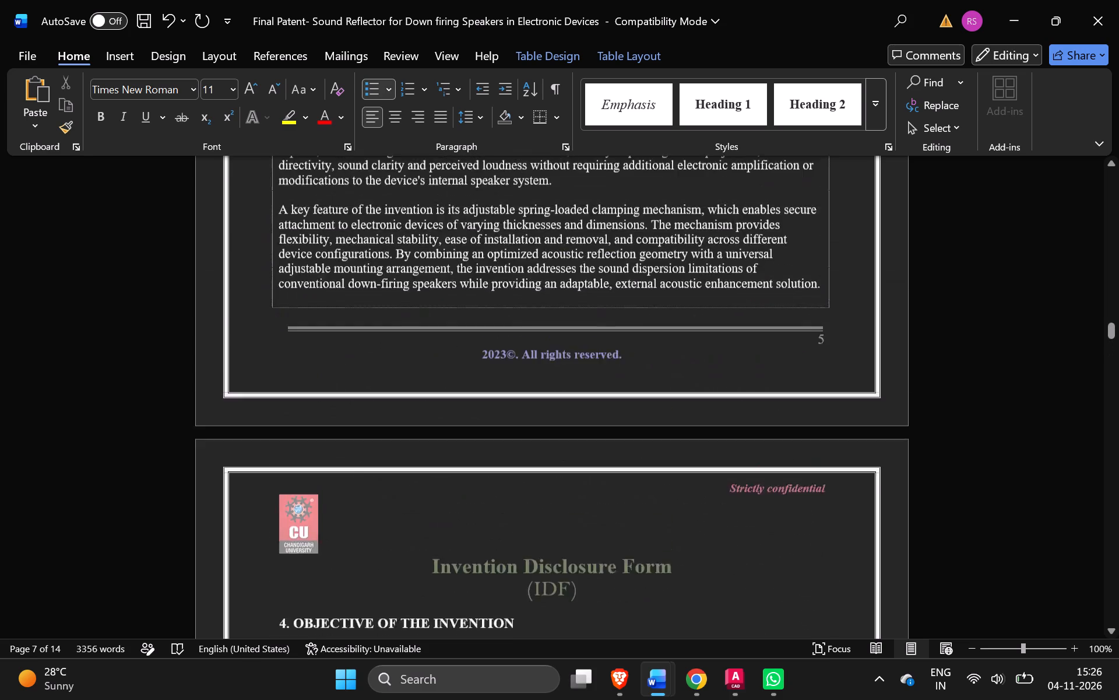
scroll(512, 450, down, 2)
scroll(512, 450, up, 2)
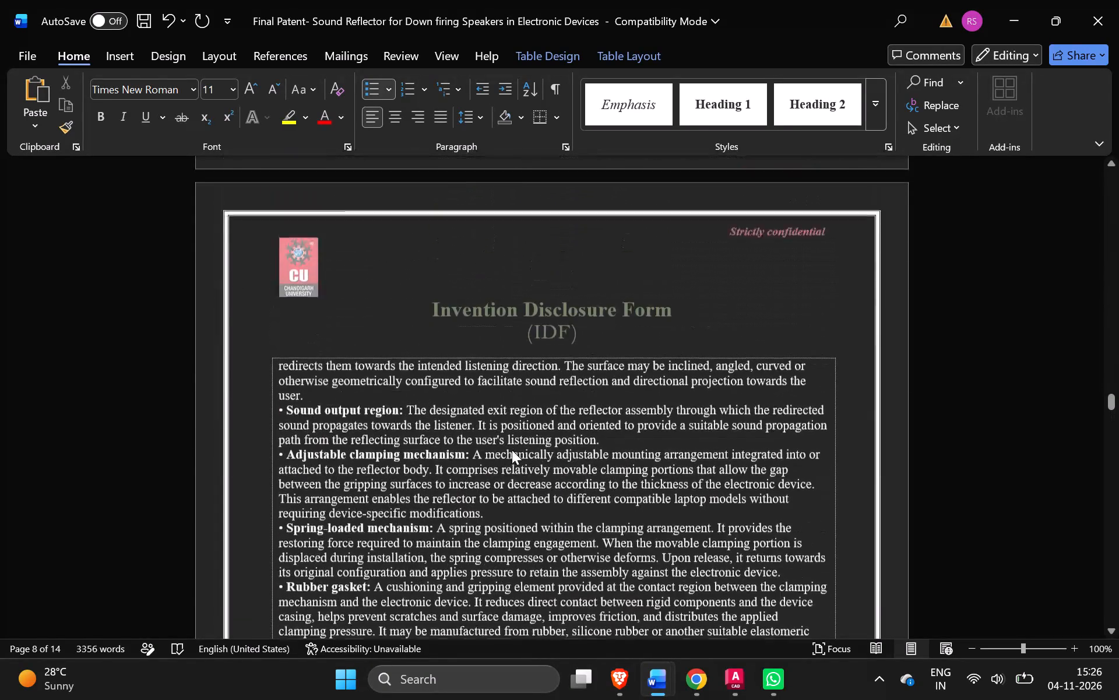
scroll(512, 450, up, 1)
scroll(512, 450, down, 1)
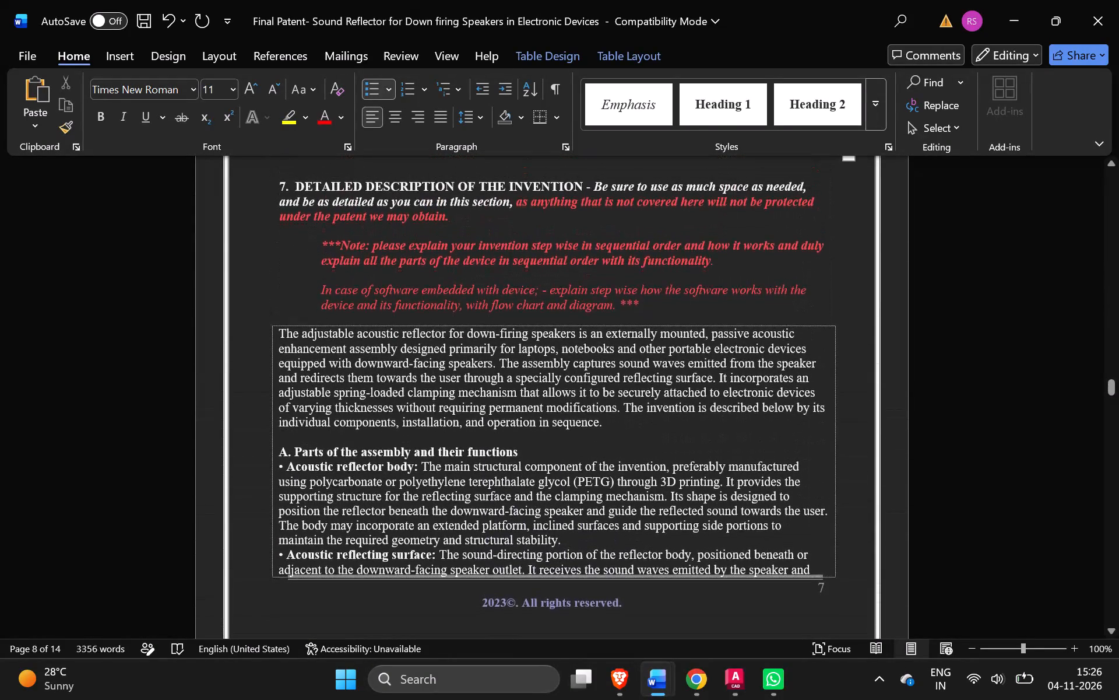
scroll(512, 450, down, 2)
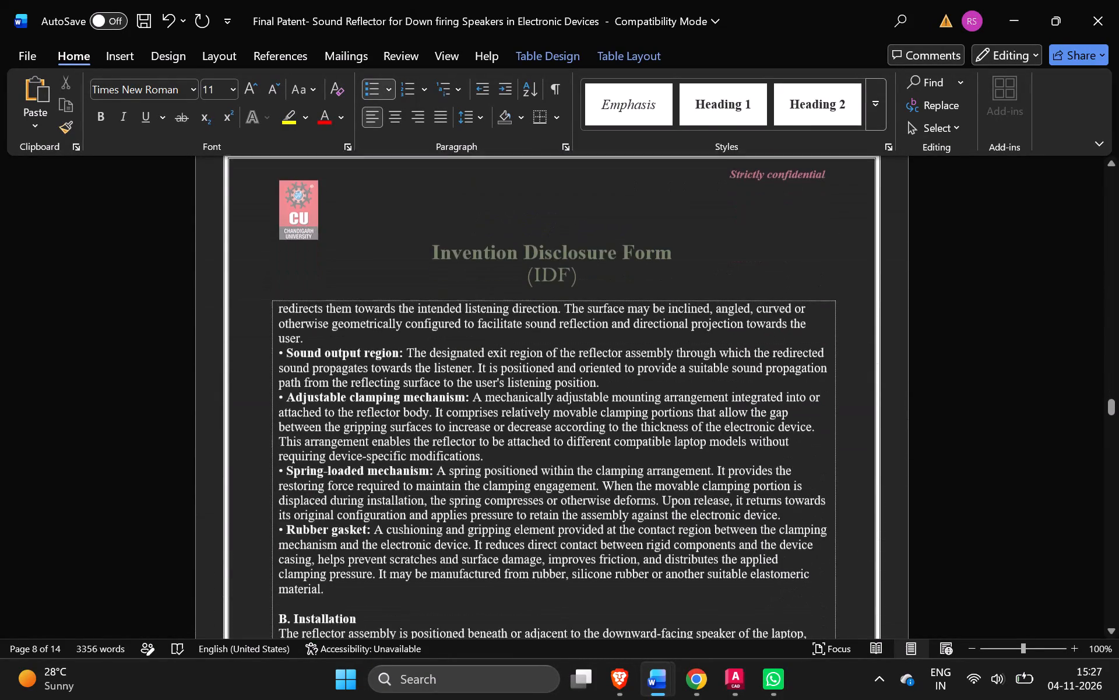
scroll(512, 450, down, 5)
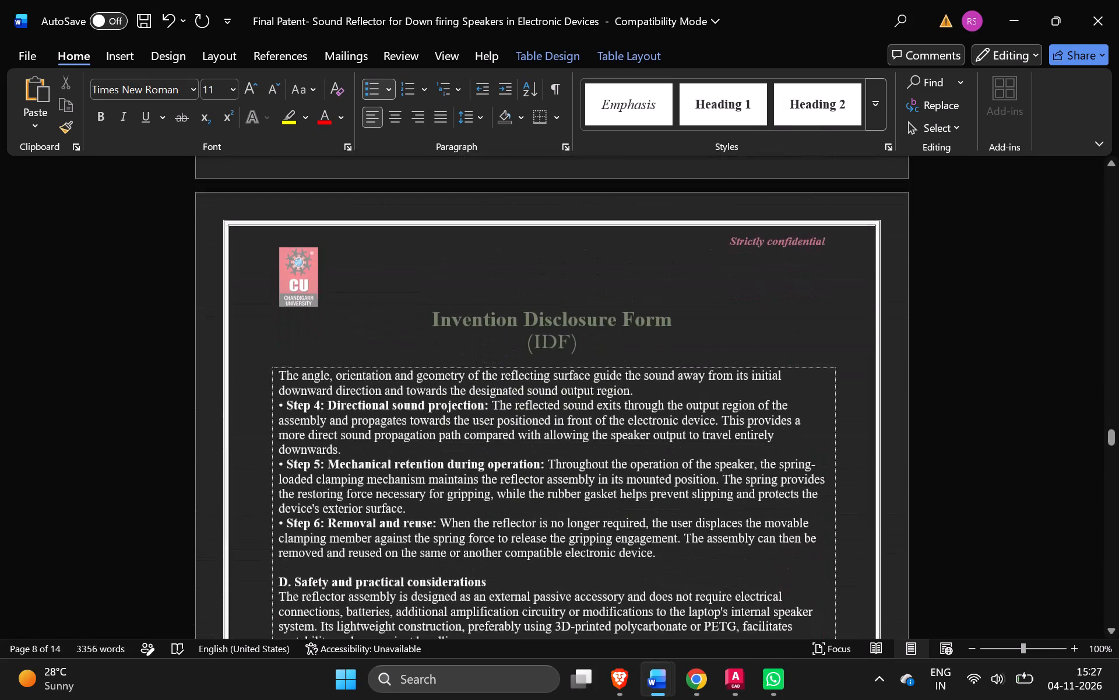
scroll(512, 450, down, 3)
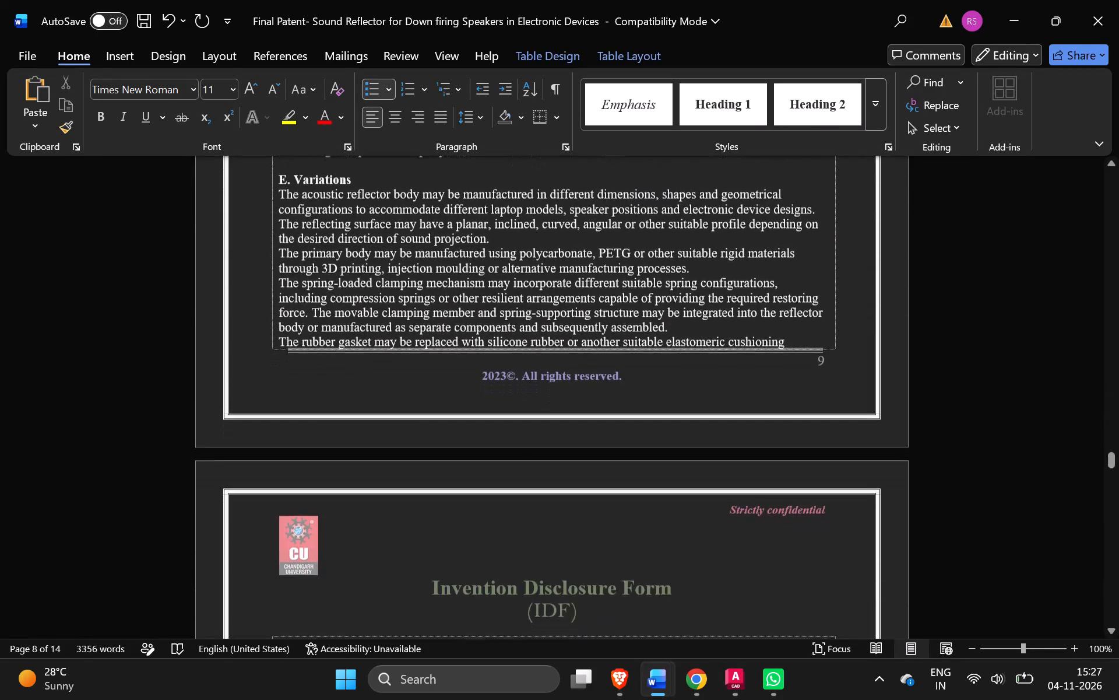
Delete the two overflow lines at the top of page 10, from "material, and its thickness" to "exterior construction of the electronic device.".
scroll(512, 450, down, 1)
scroll(442, 400, up, 1)
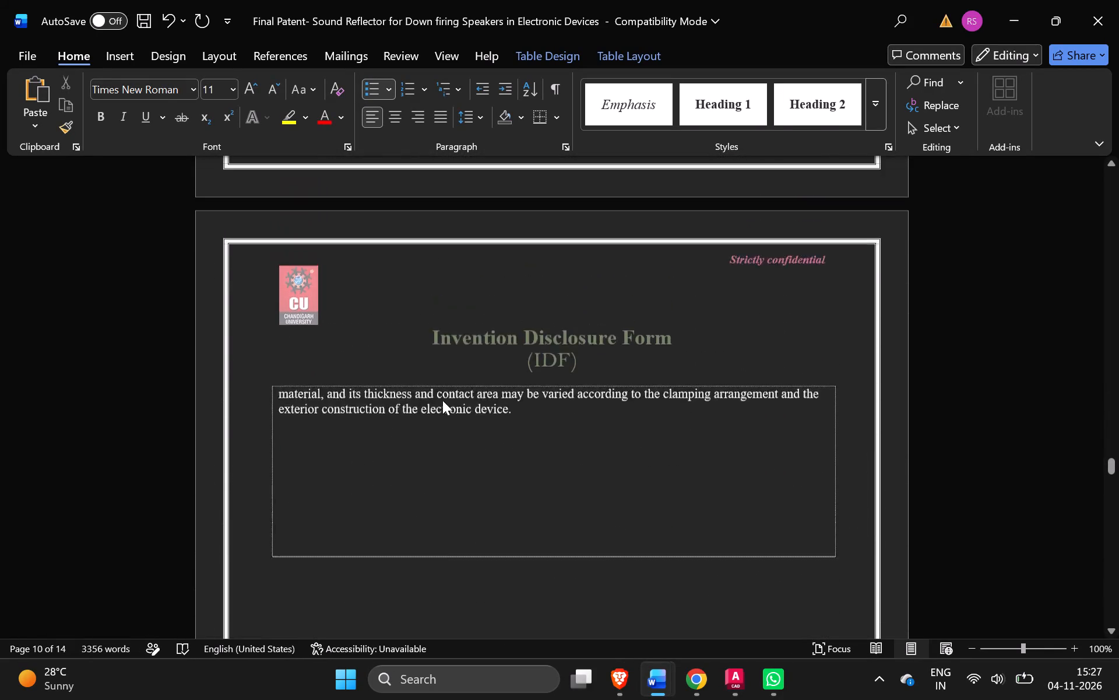
scroll(442, 400, up, 1)
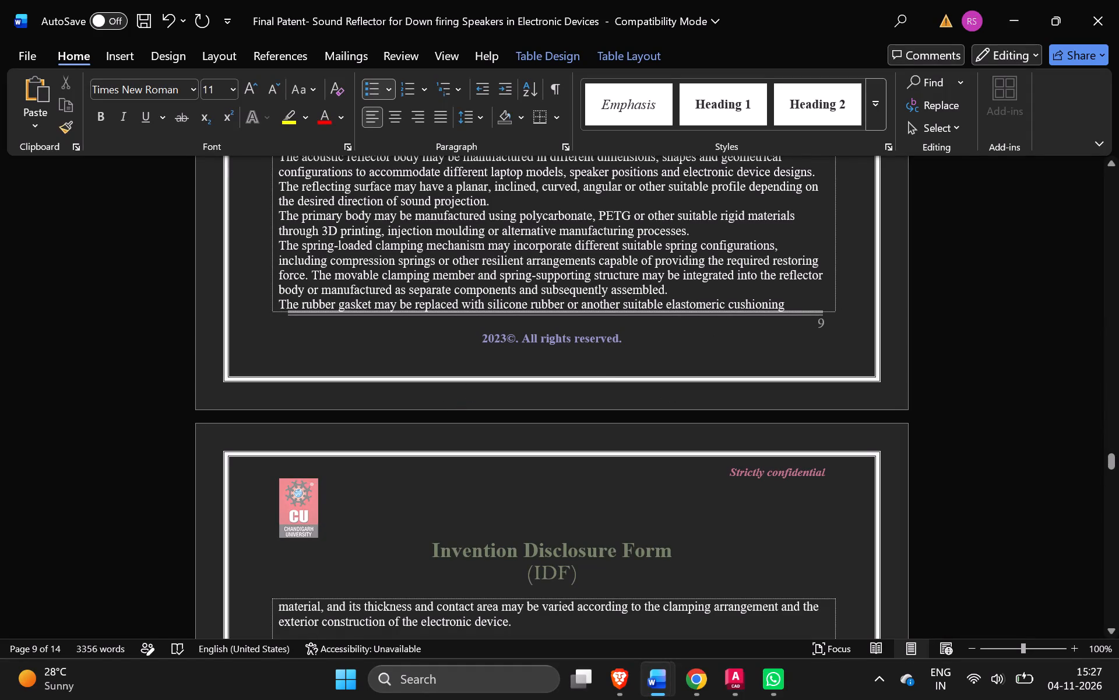
click(535, 628)
drag(535, 628, 283, 600)
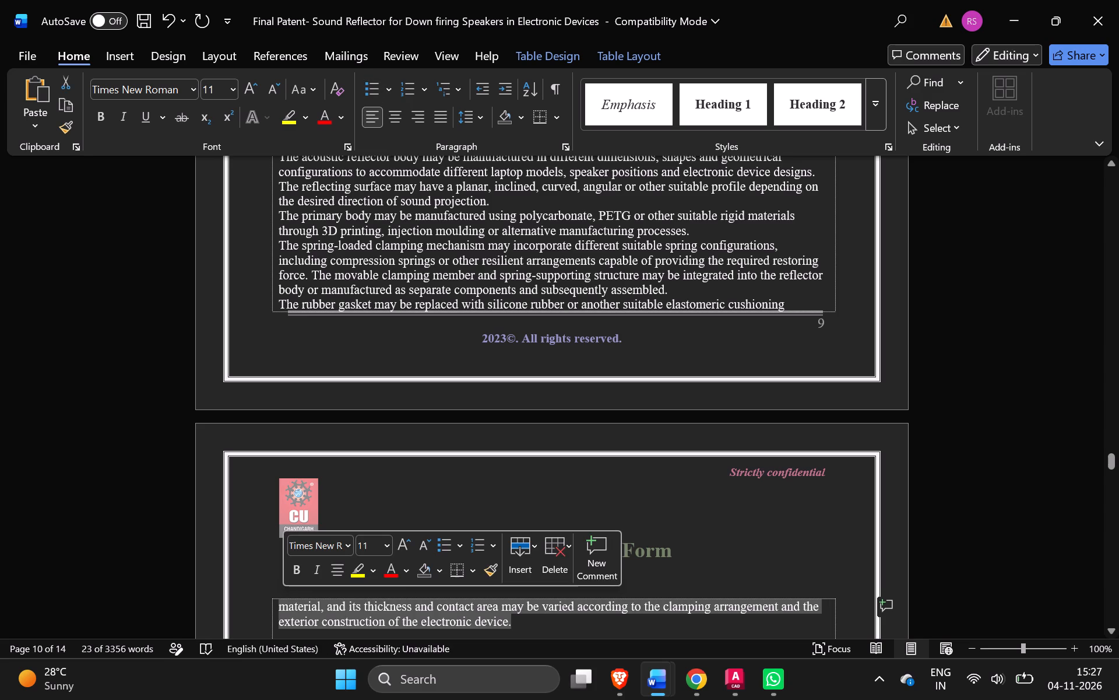
key(BackSpace)
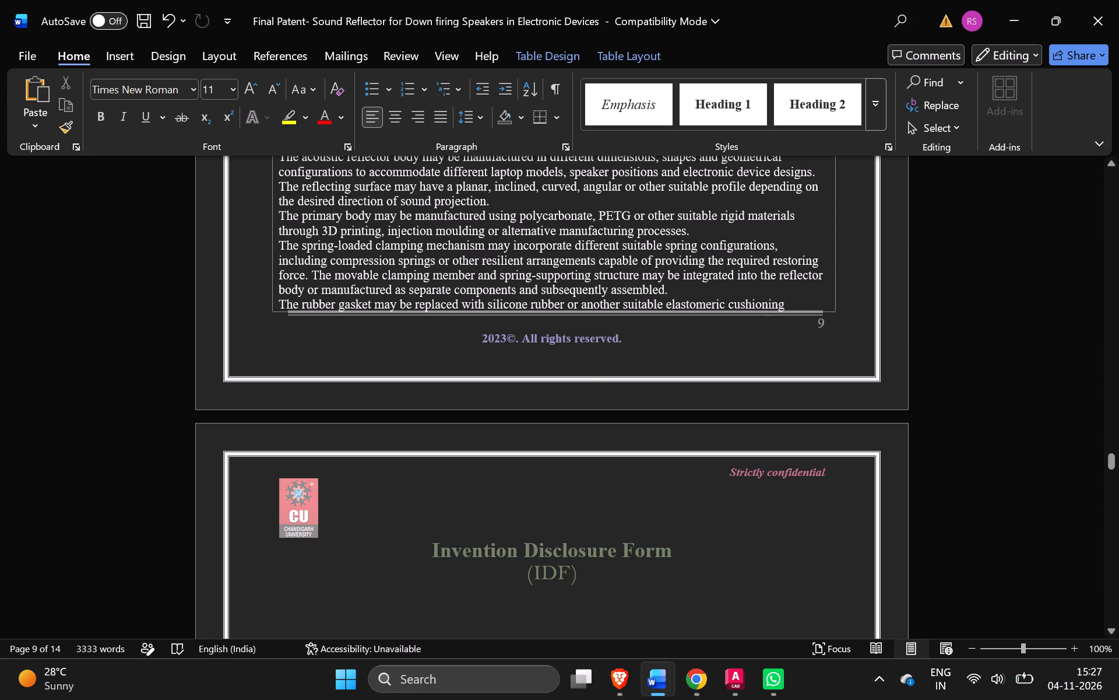
End the rubber gasket sentence under E. Variations on page 9 with a period directly after "cushioning".
drag(797, 303, 256, 318)
scroll(256, 318, up, 1)
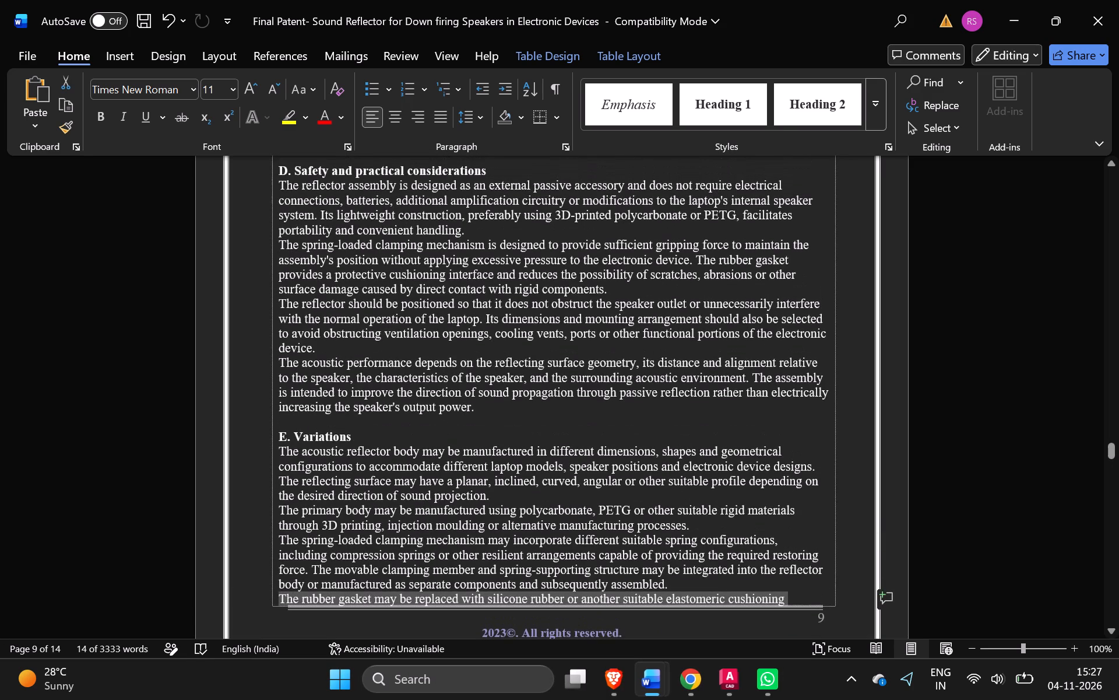
scroll(256, 318, up, 1)
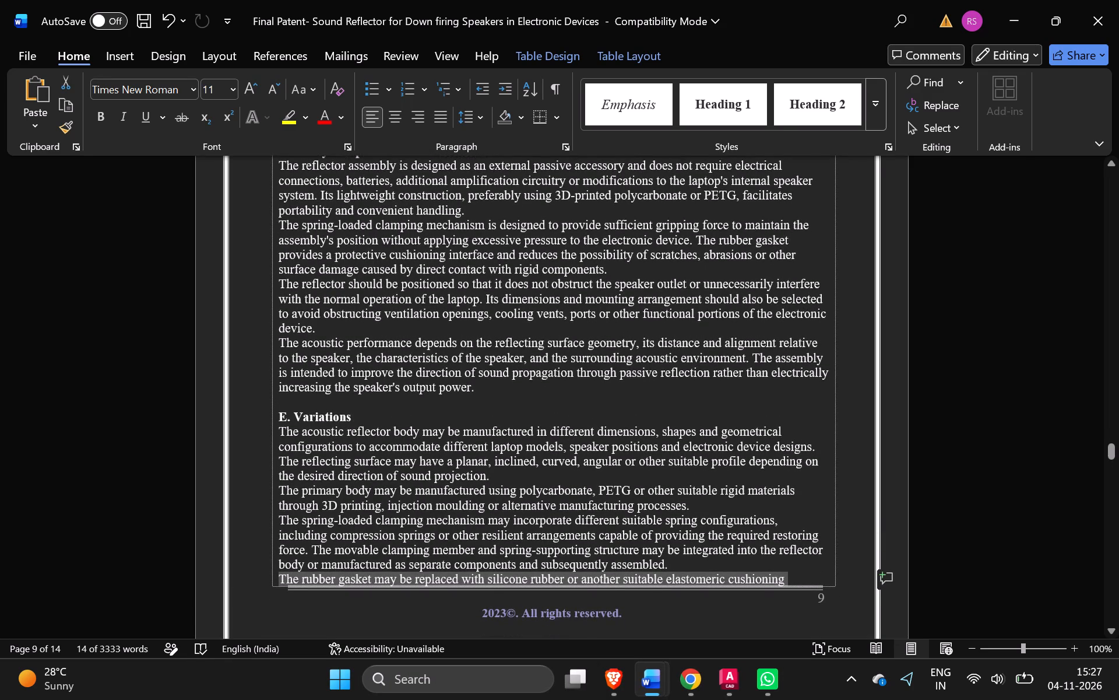
click(715, 579)
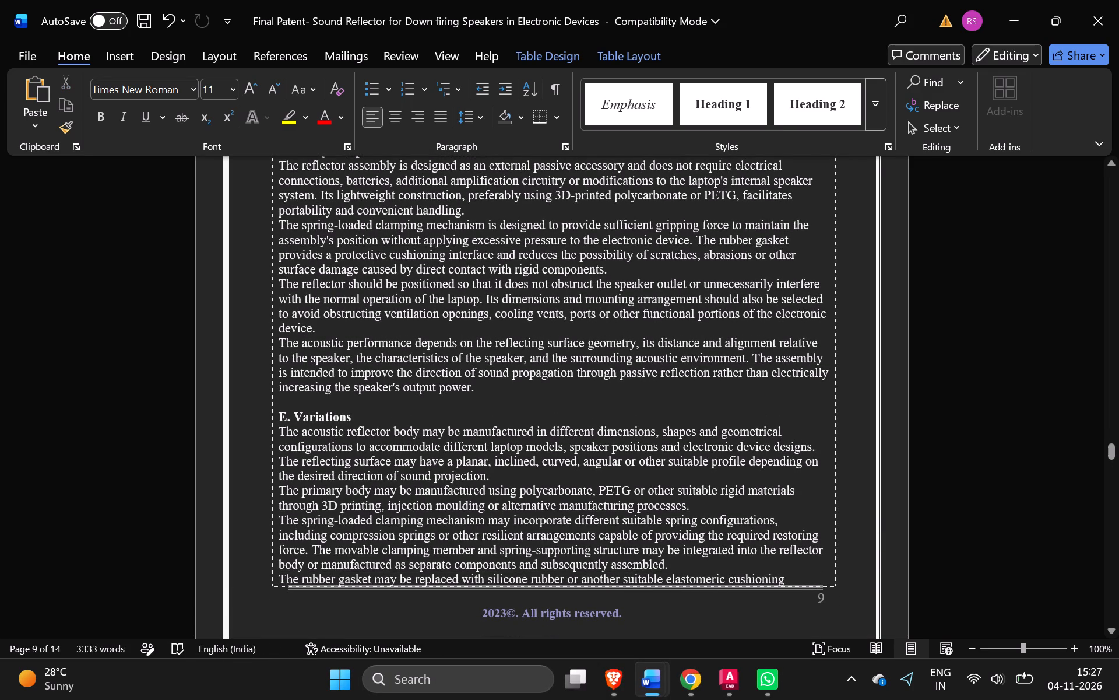
click(811, 580)
key(BackSpace)
key(period)
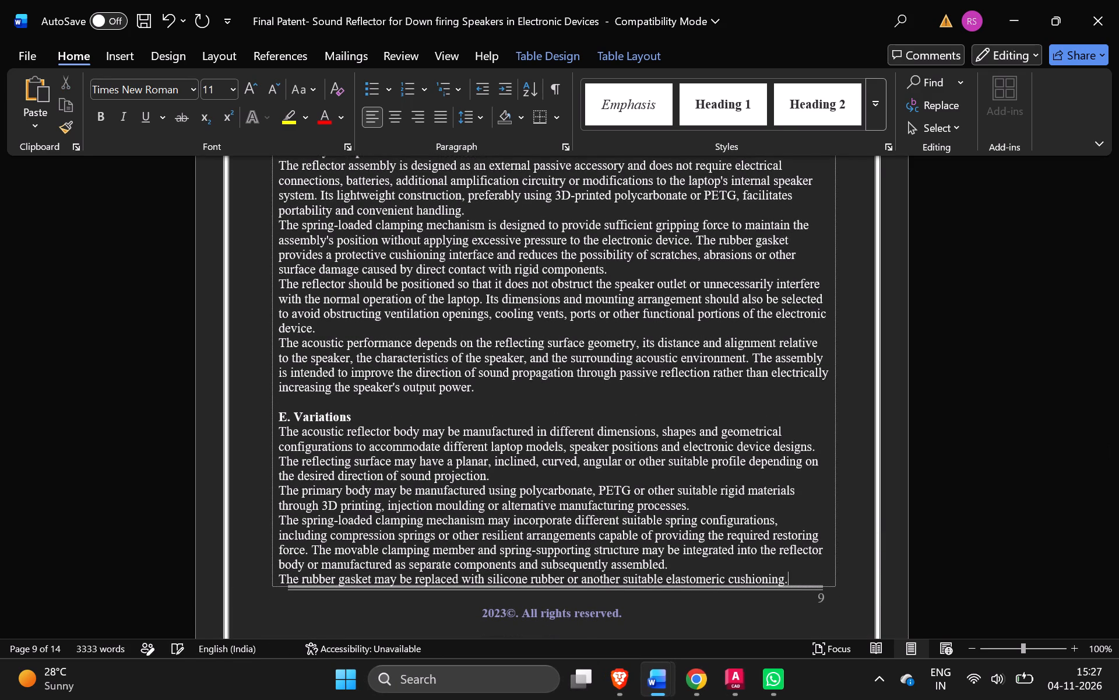
Delete all the empty lines above the section 8 Drawings or Support Material heading so it starts directly below the page 10 header.
scroll(811, 580, down, 3)
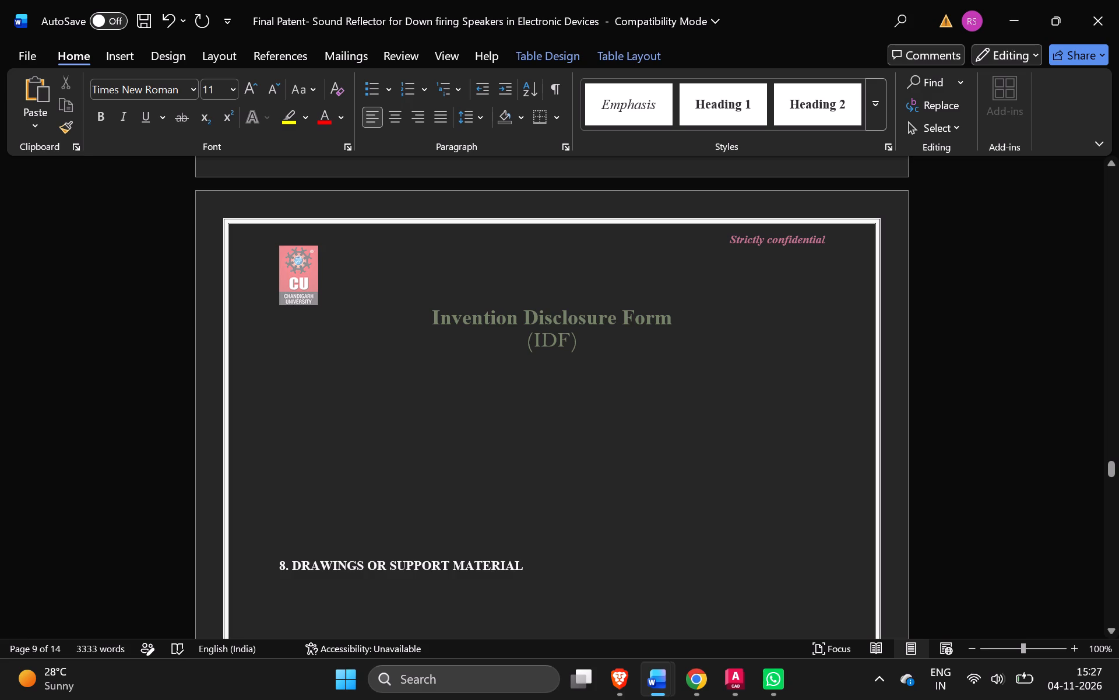
click(273, 555)
key(BackSpace)
key(BackSpace)
key(BackSpace)
key(BackSpace)
key(BackSpace)
key(BackSpace)
key(BackSpace)
key(BackSpace)
key(BackSpace)
key(BackSpace)
key(BackSpace)
key(BackSpace)
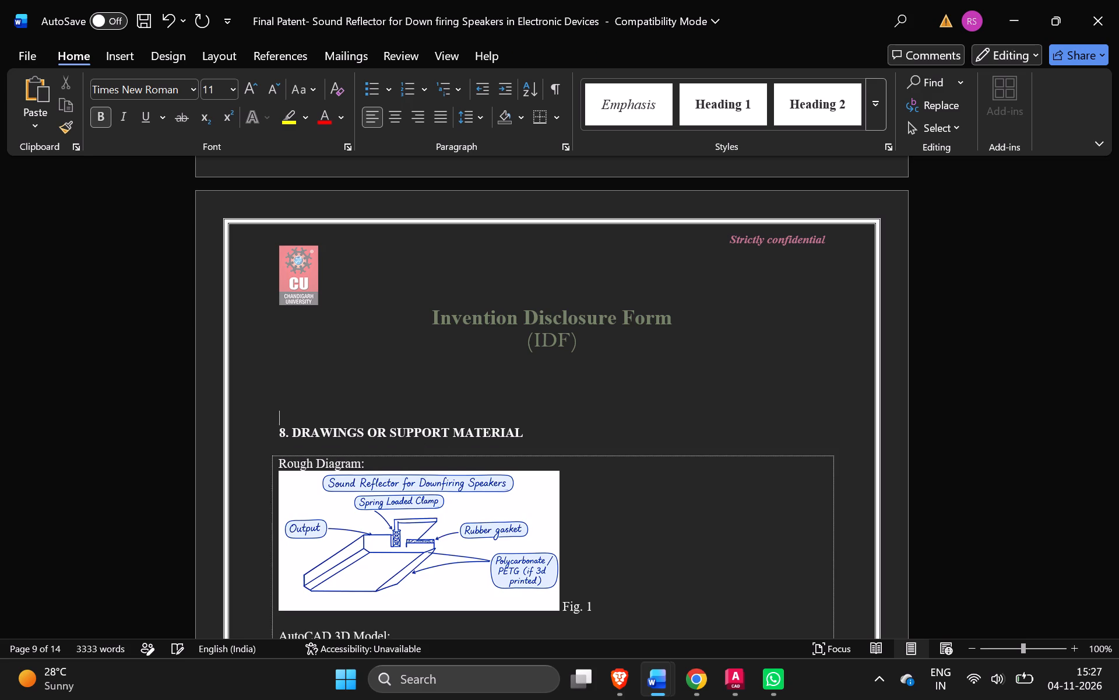
key(BackSpace)
key(BackSpace)
key(Down)
key(BackSpace)
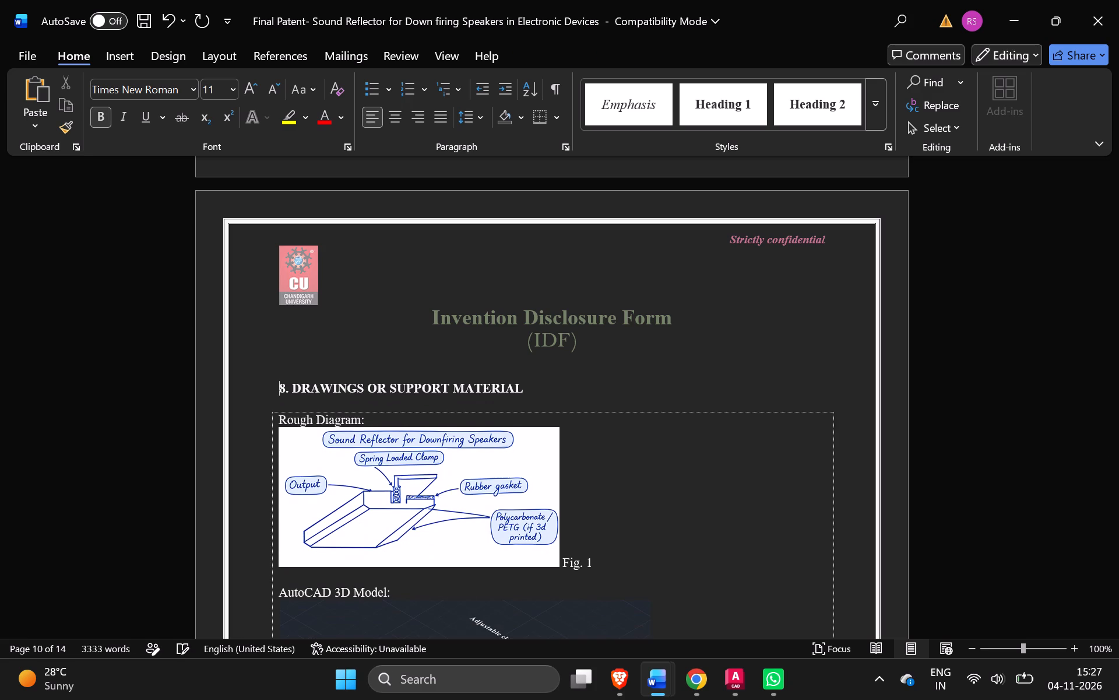
key(BackSpace)
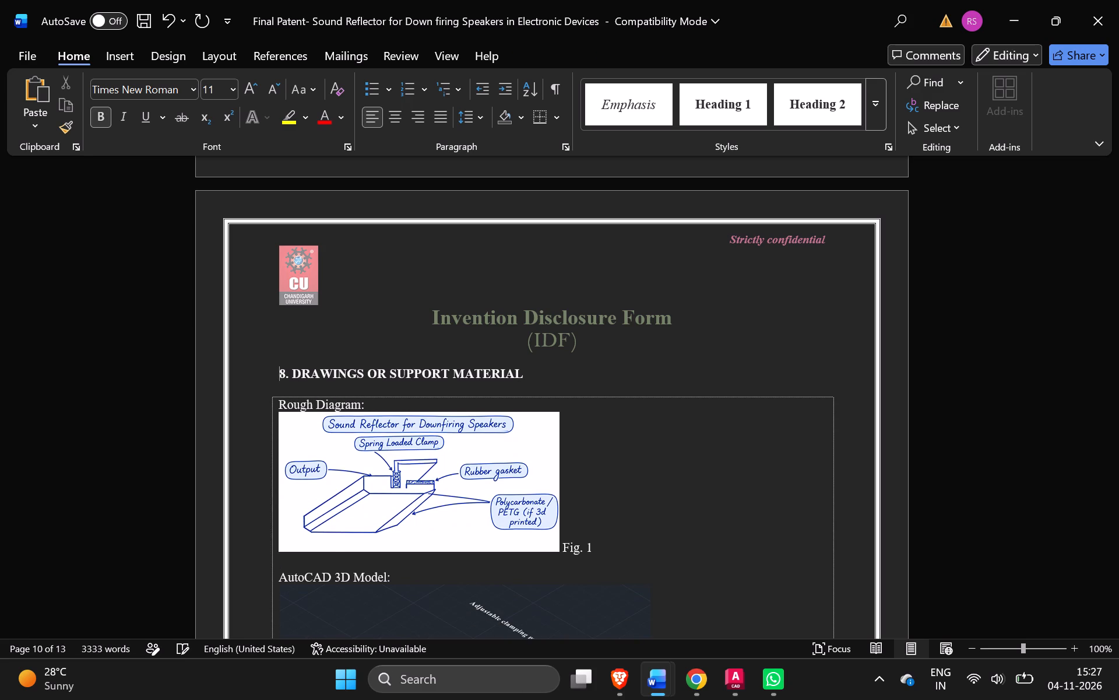
Check the page layout of sections 9 to 13 and save the document.
scroll(868, 377, down, 4)
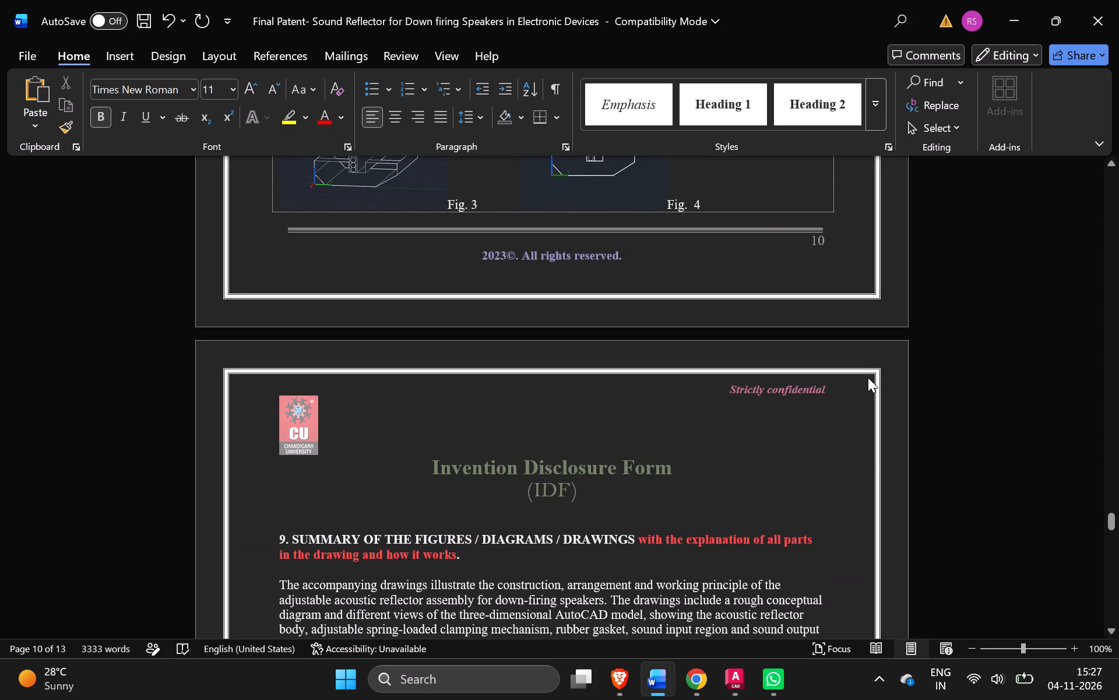
scroll(868, 377, down, 6)
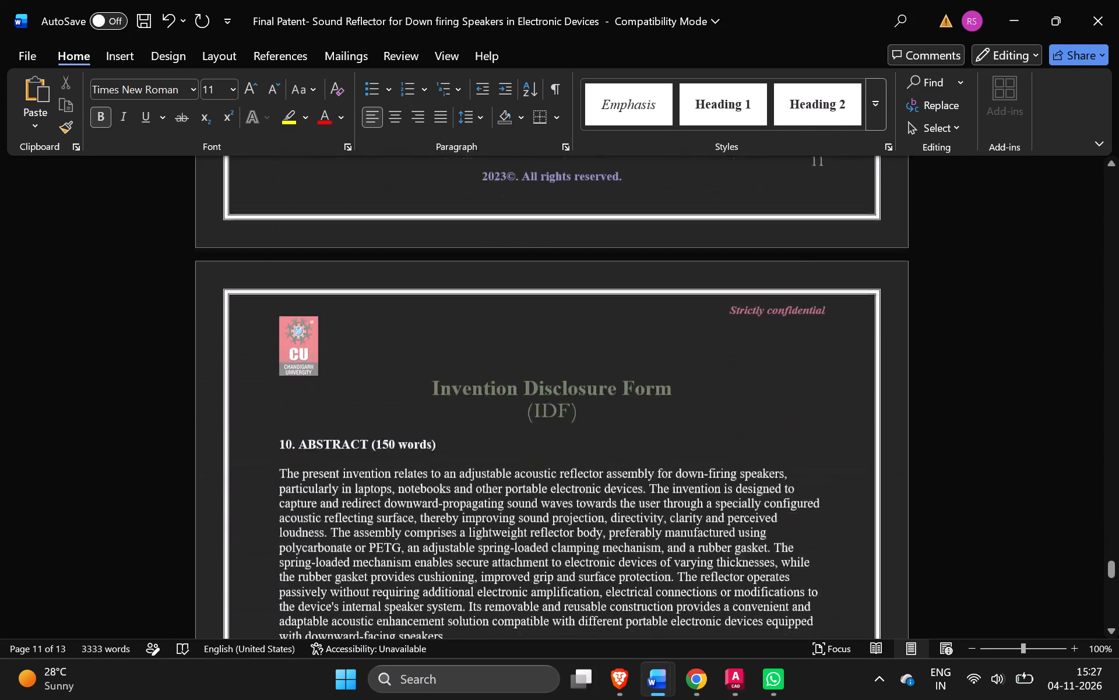
scroll(868, 377, down, 3)
scroll(868, 377, up, 3)
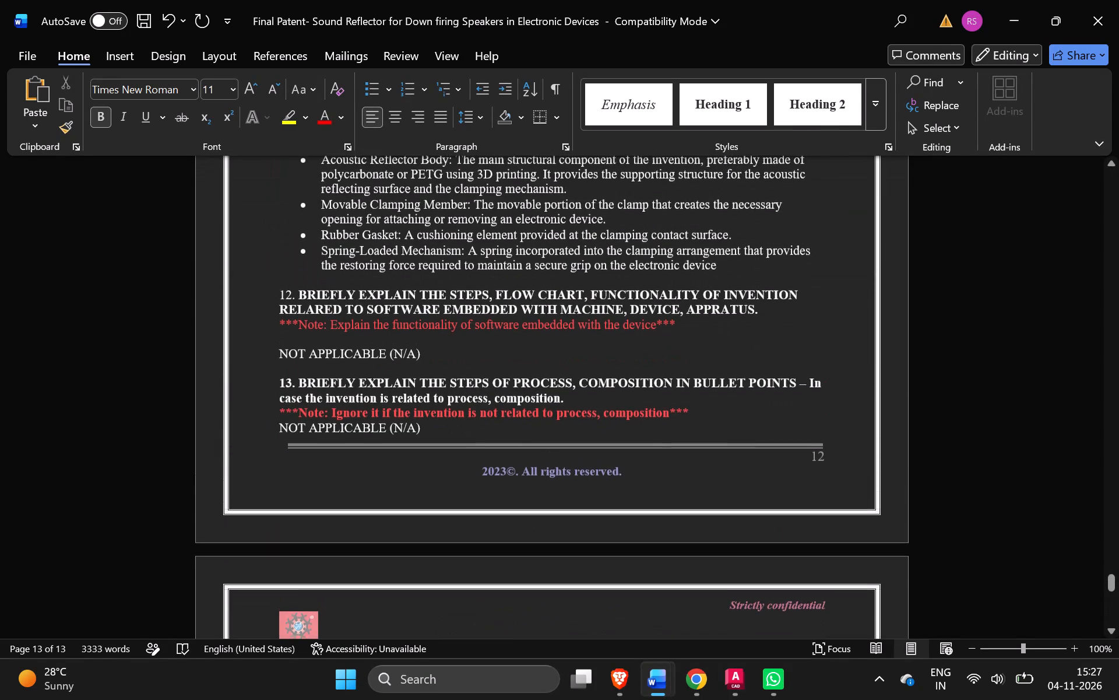
click(146, 20)
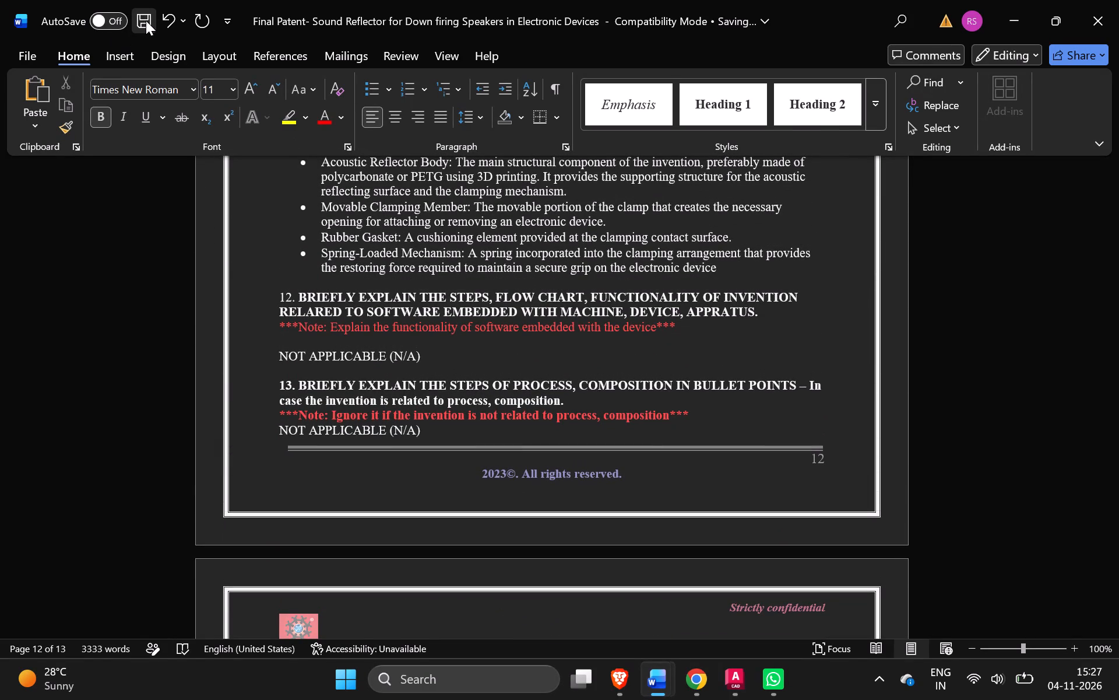
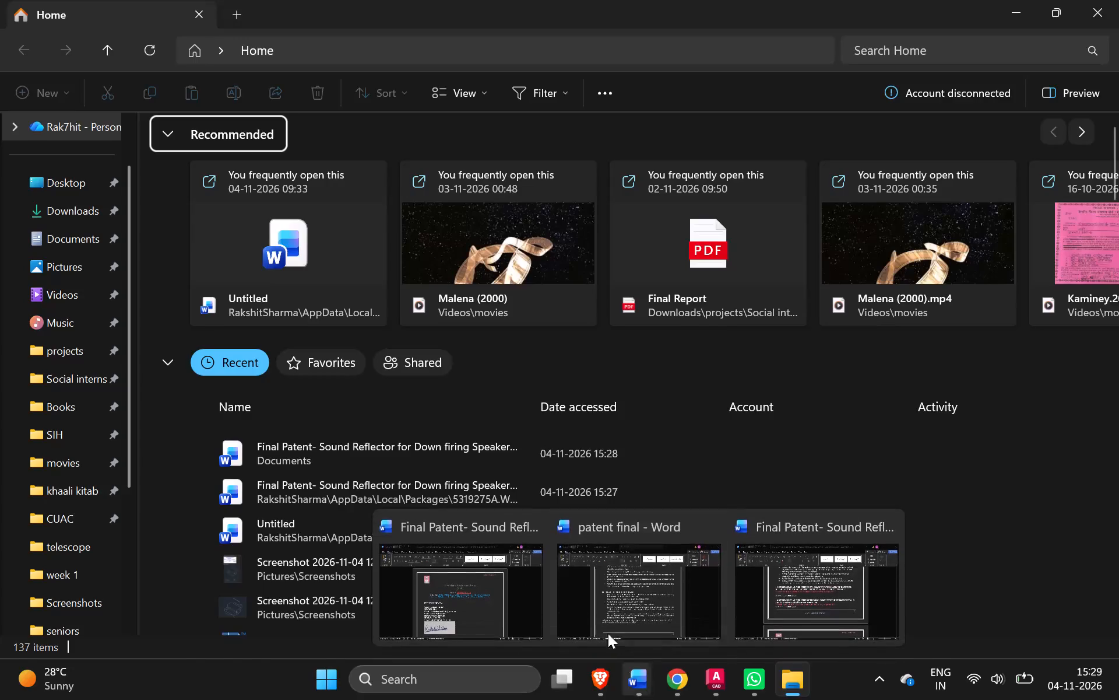
Look through the older 14-page copy of the Final Patent document and close it.
click(495, 580)
scroll(495, 580, down, 3)
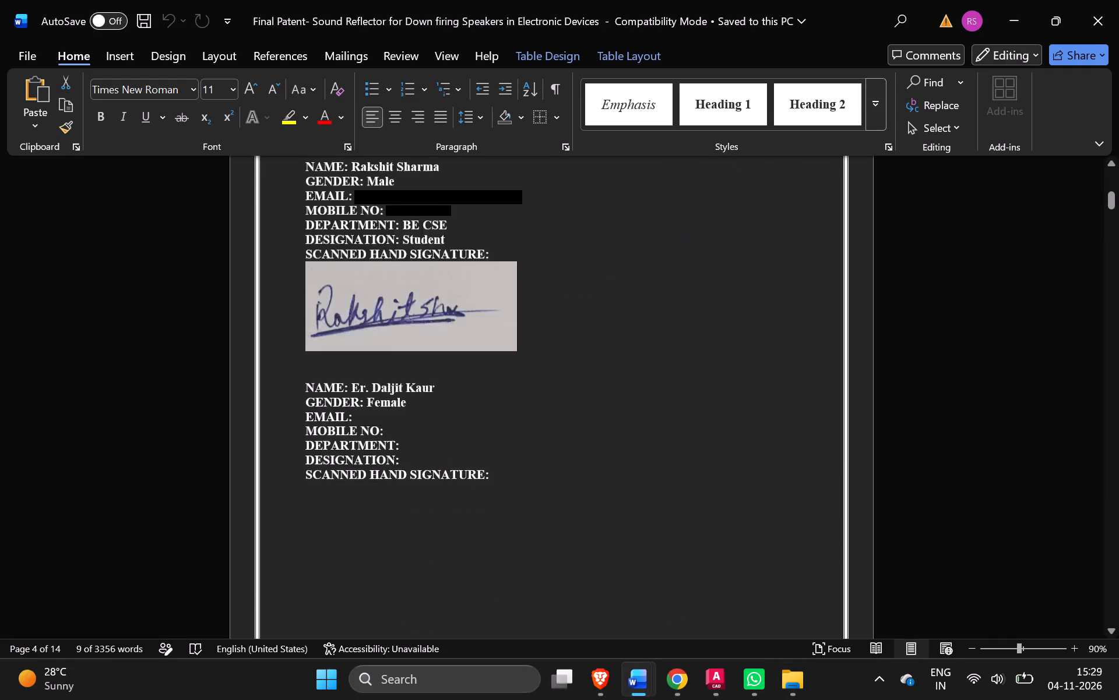
scroll(495, 580, down, 8)
scroll(495, 580, up, 5)
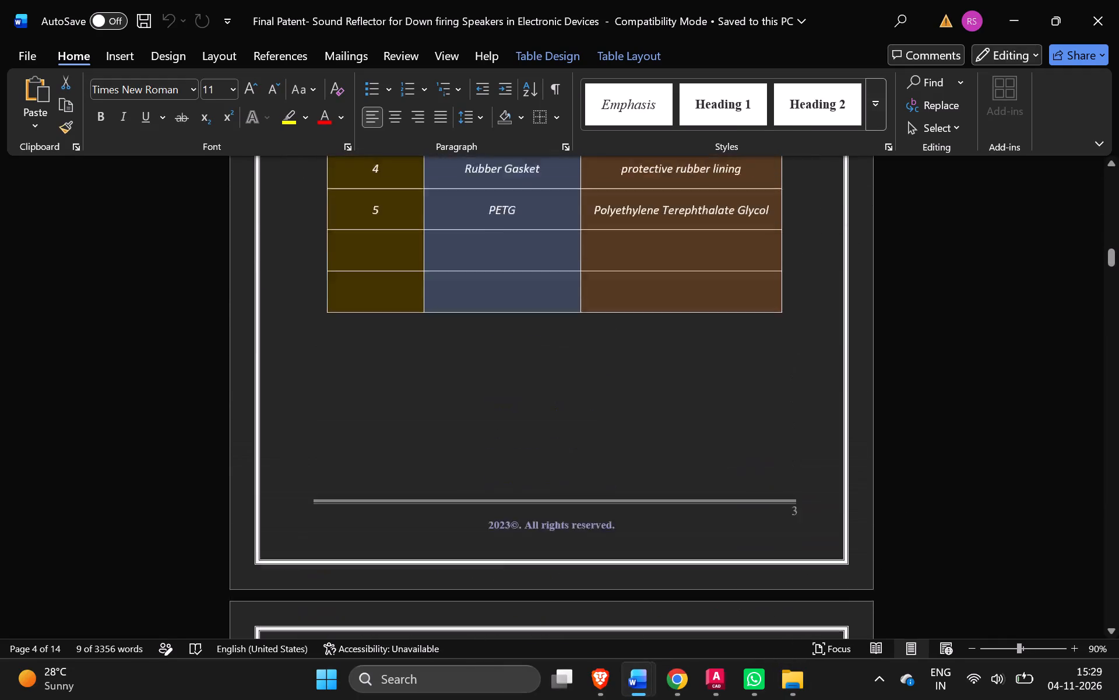
click(1118, 0)
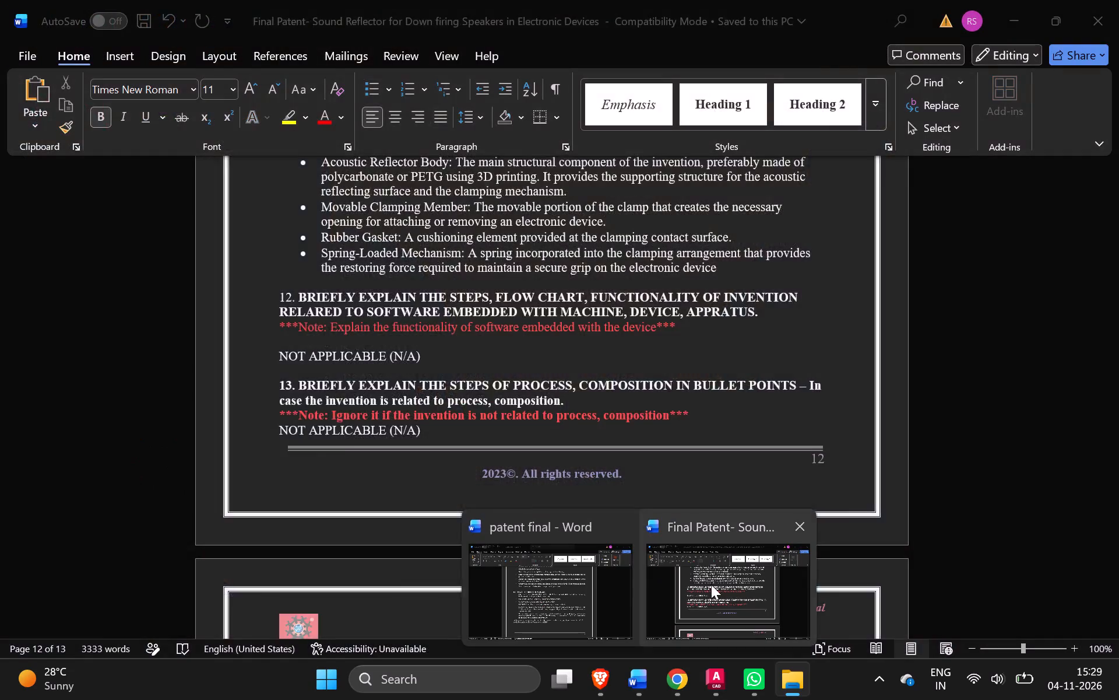
Return to the edited 13-page Invention Disclosure Form, check it back to the first page and save it.
click(761, 602)
scroll(514, 337, up, 19)
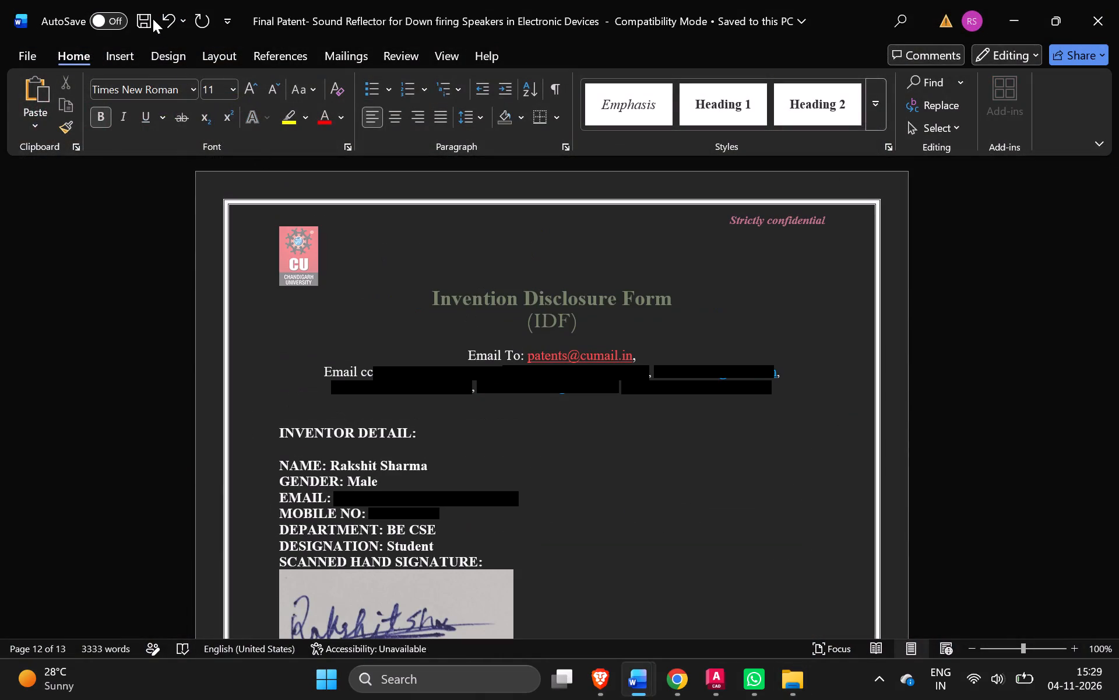
click(147, 24)
click(147, 24)
Save a copy in the Documents folder on this PC as "Patent Final- Sound Reflector for Down firing Speakers in Electronic Devices".
click(28, 64)
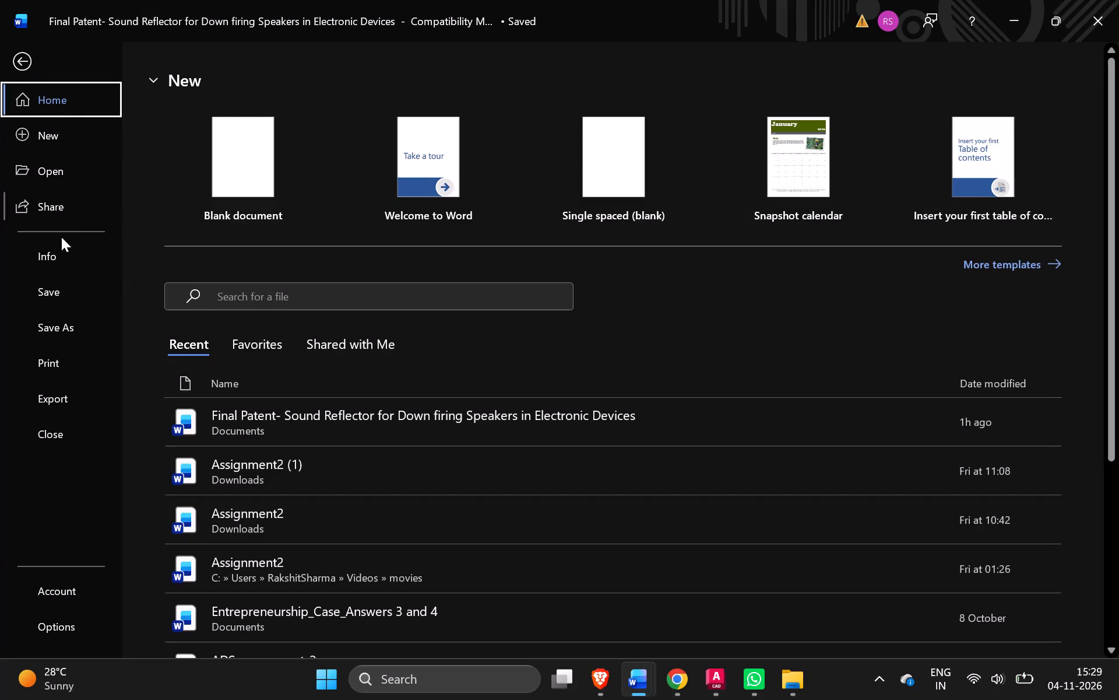
click(57, 338)
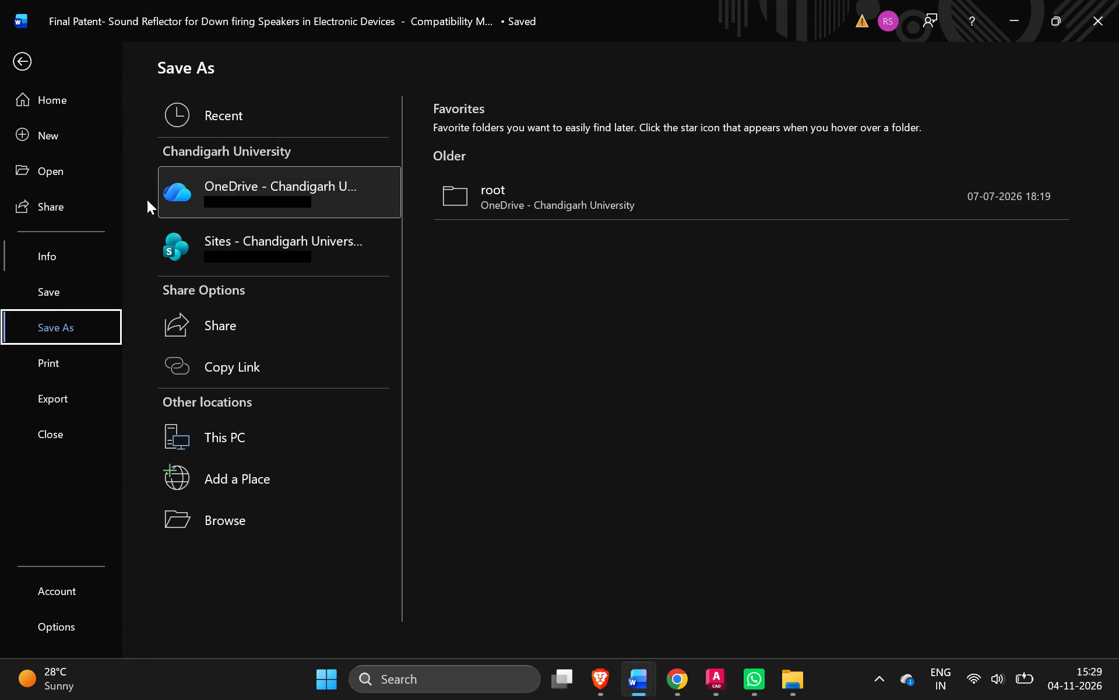
click(191, 427)
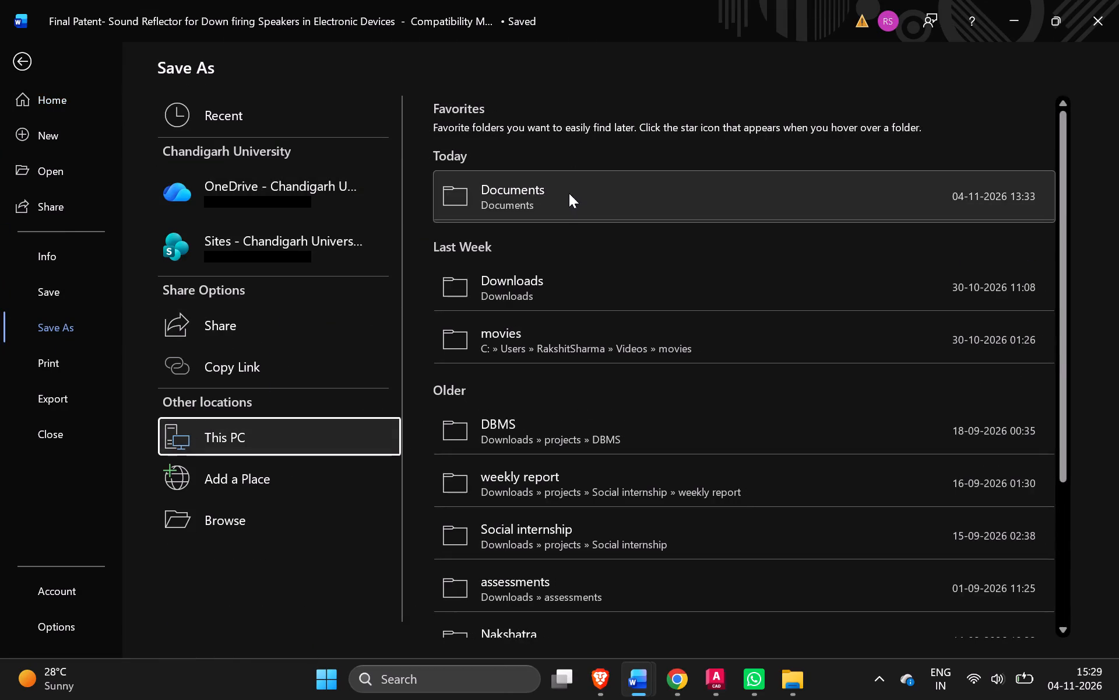
double_click(569, 193)
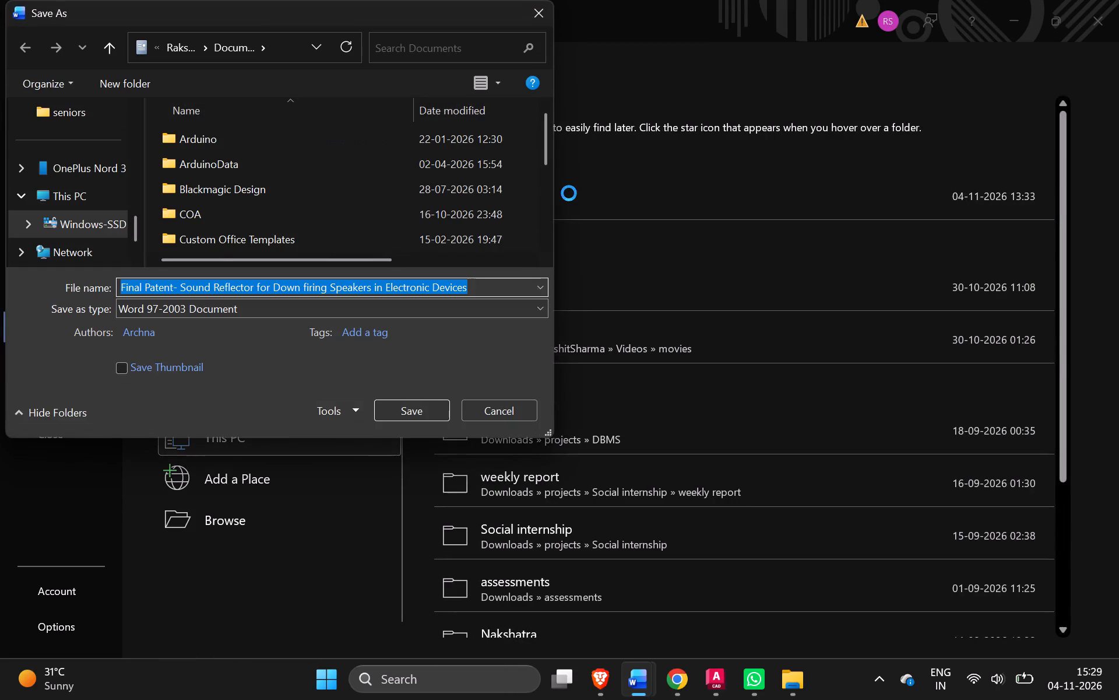
click(487, 290)
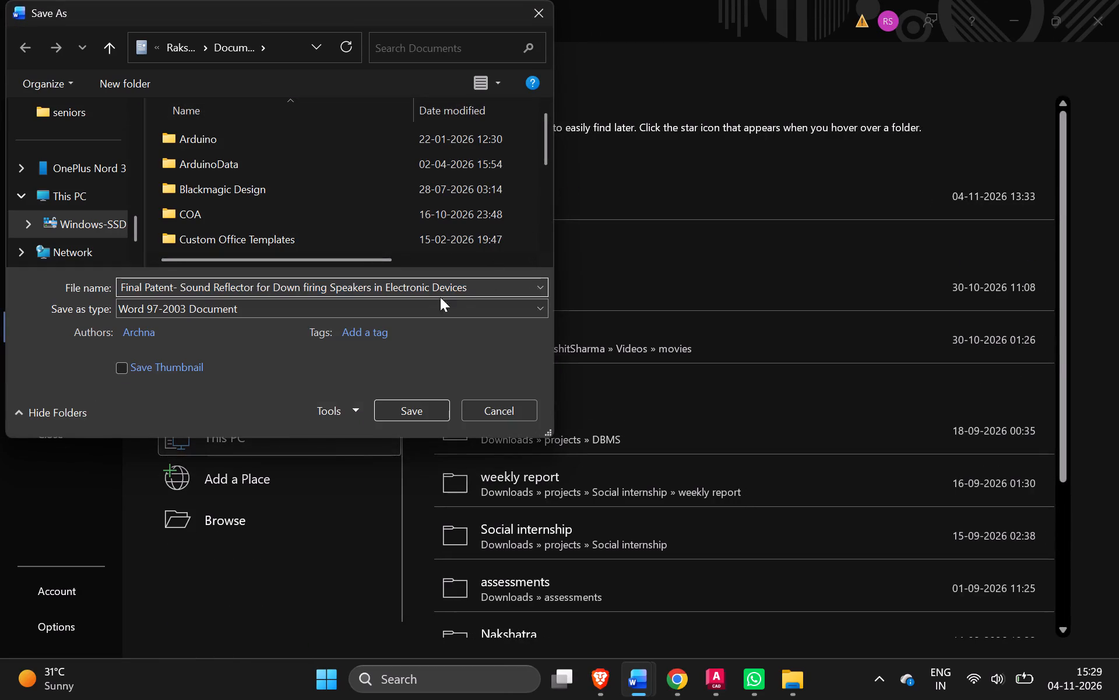
click(164, 287)
click(162, 287)
drag(162, 287, 103, 292)
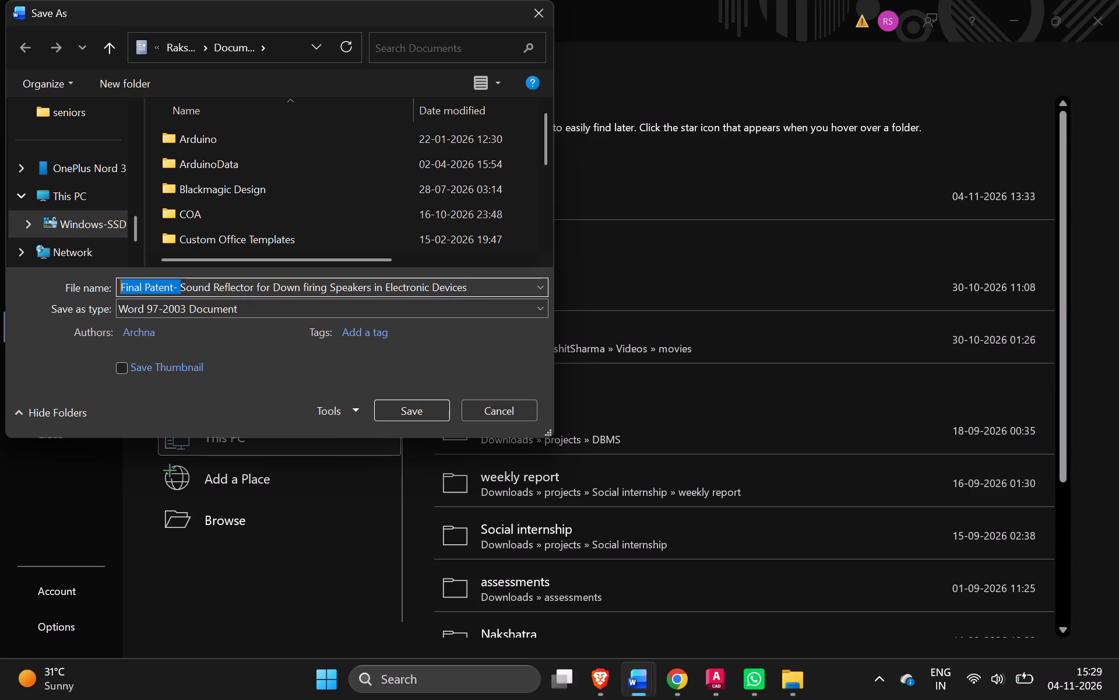
drag(103, 292, 102, 292)
key(shift+o)
key(shift+BackSpace)
key(shift+BackSpace)
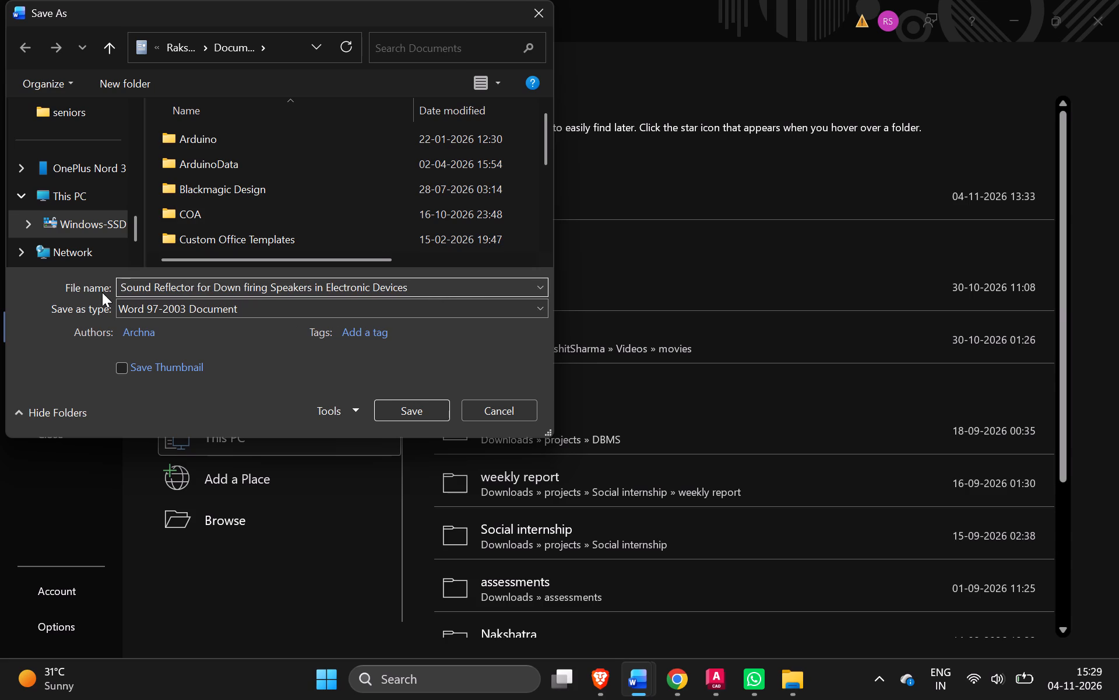
text(Patent)
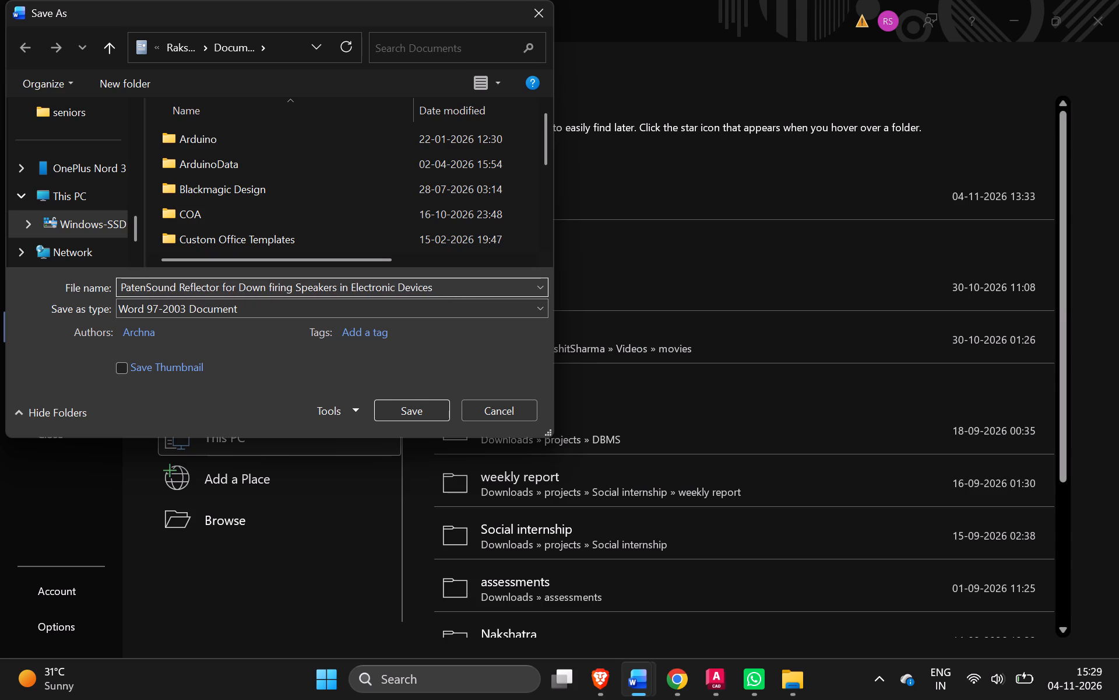
key(space)
text(Final-)
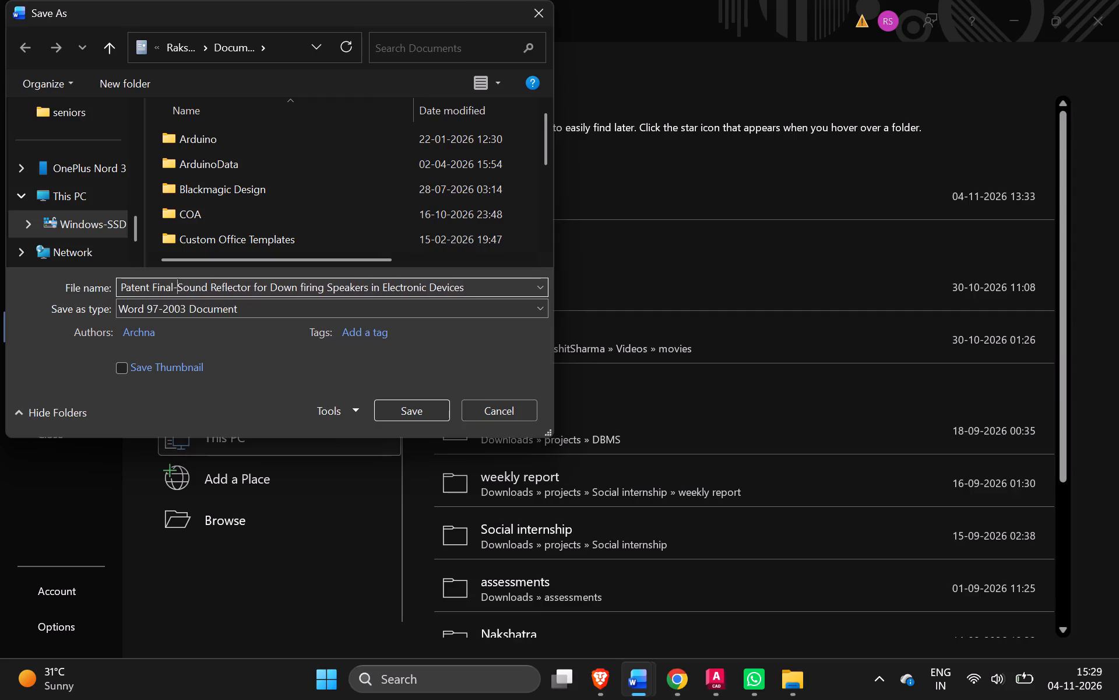
key(space)
click(403, 412)
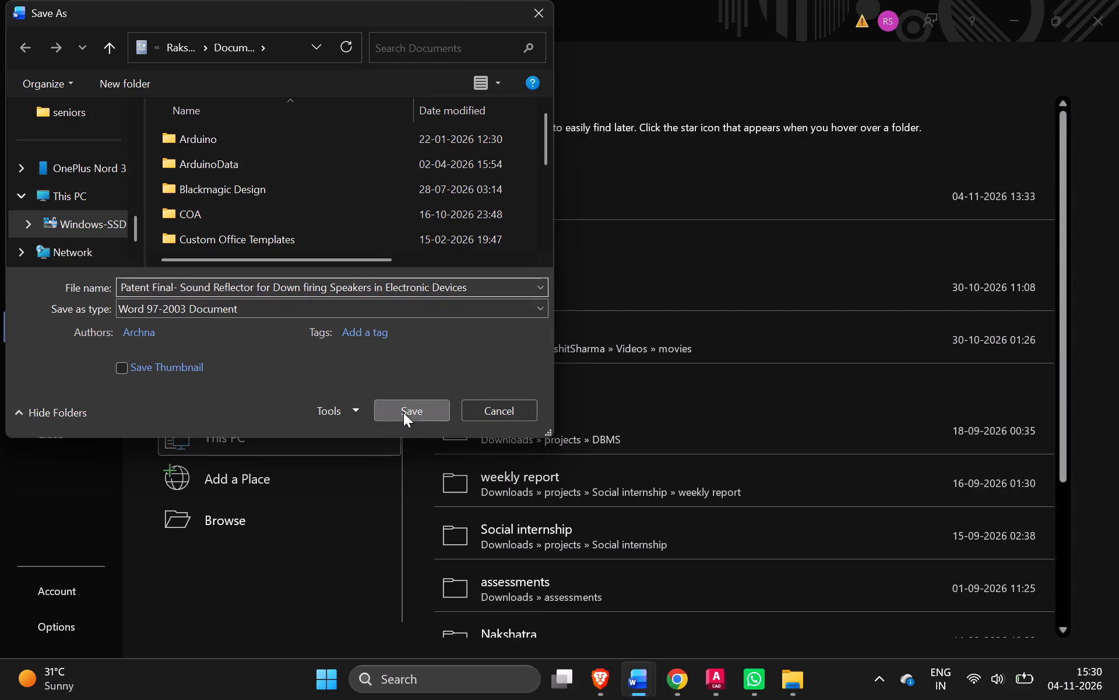
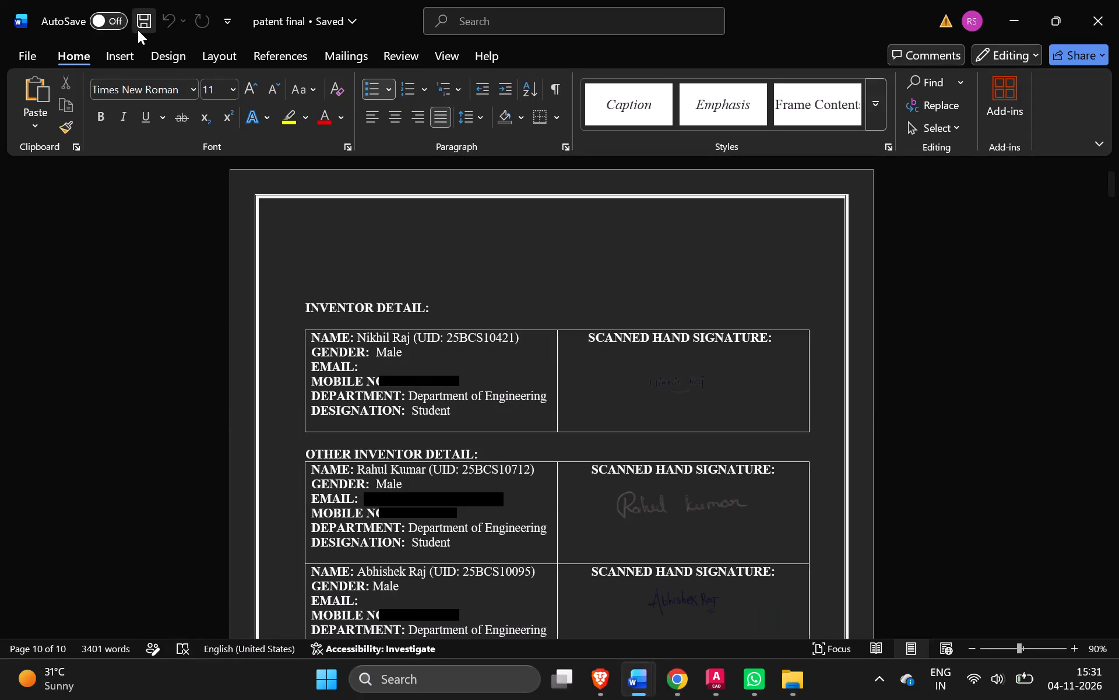
Save the open 10-page patent final document, with a copy in this PC's Documents folder named "nikhil patent".
click(138, 26)
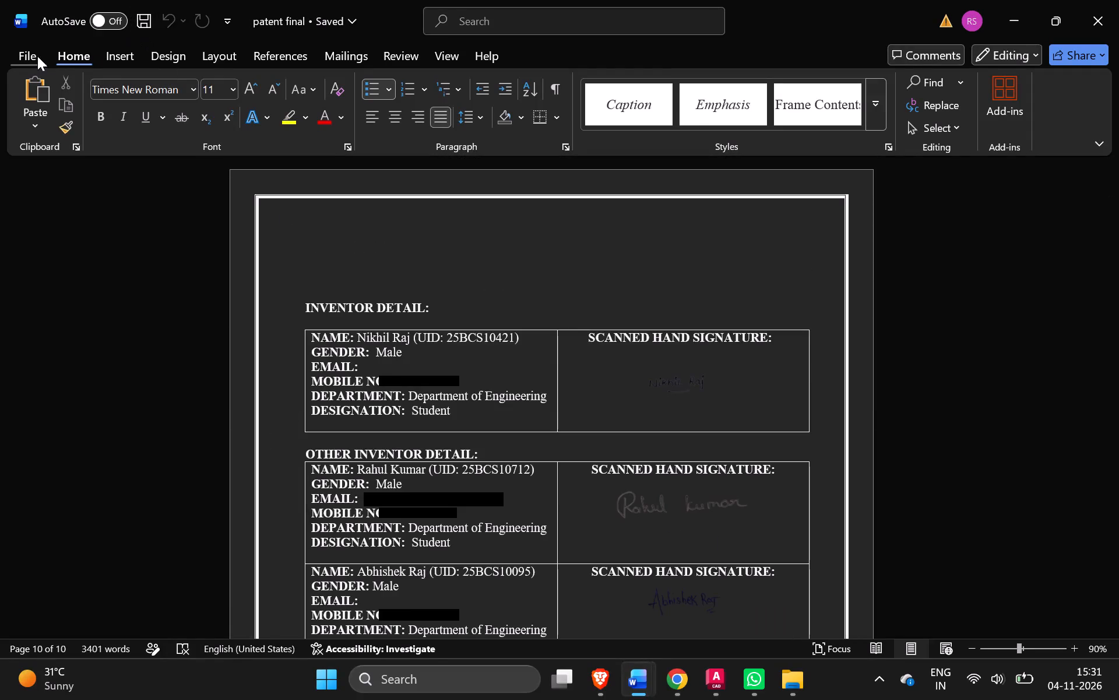
click(33, 57)
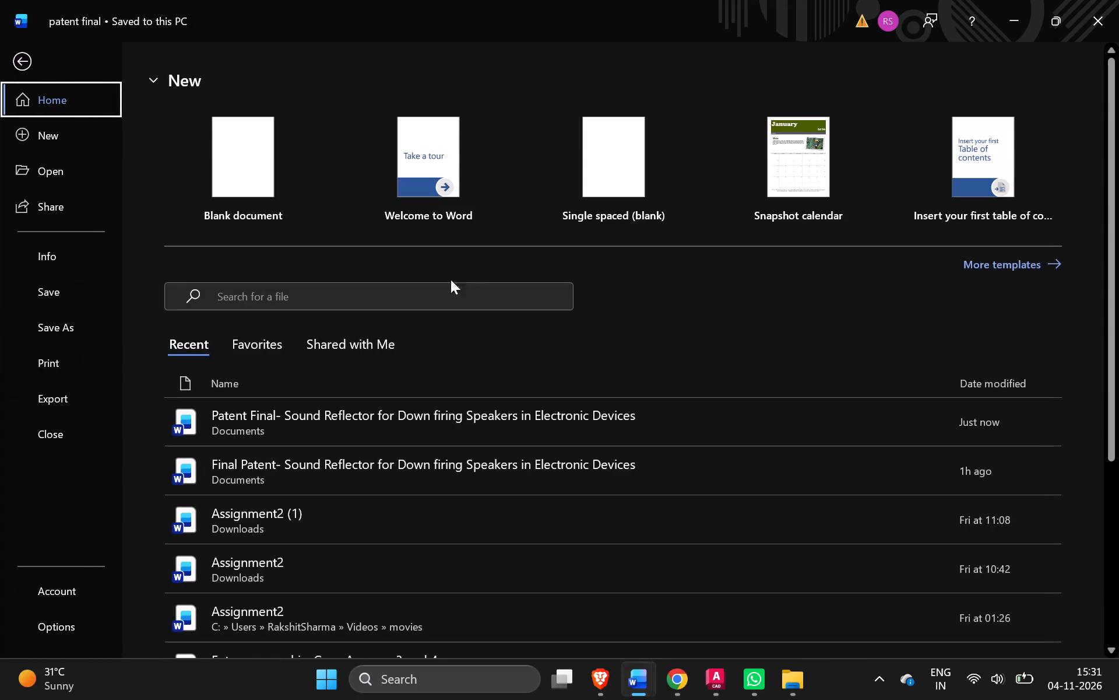
click(50, 331)
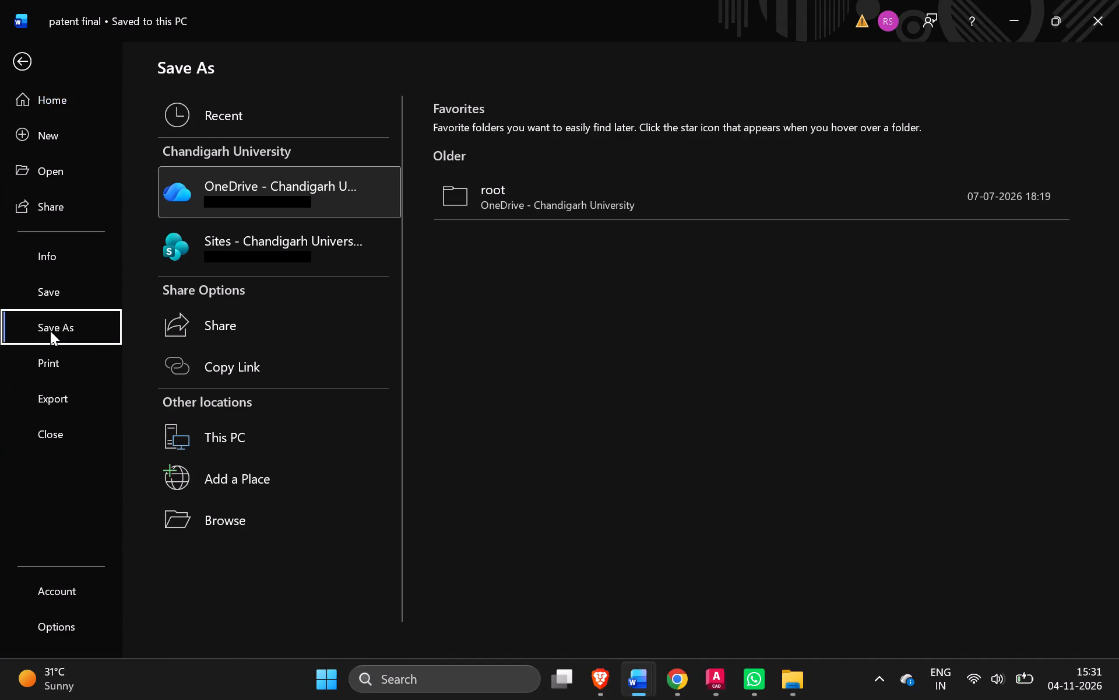
click(256, 448)
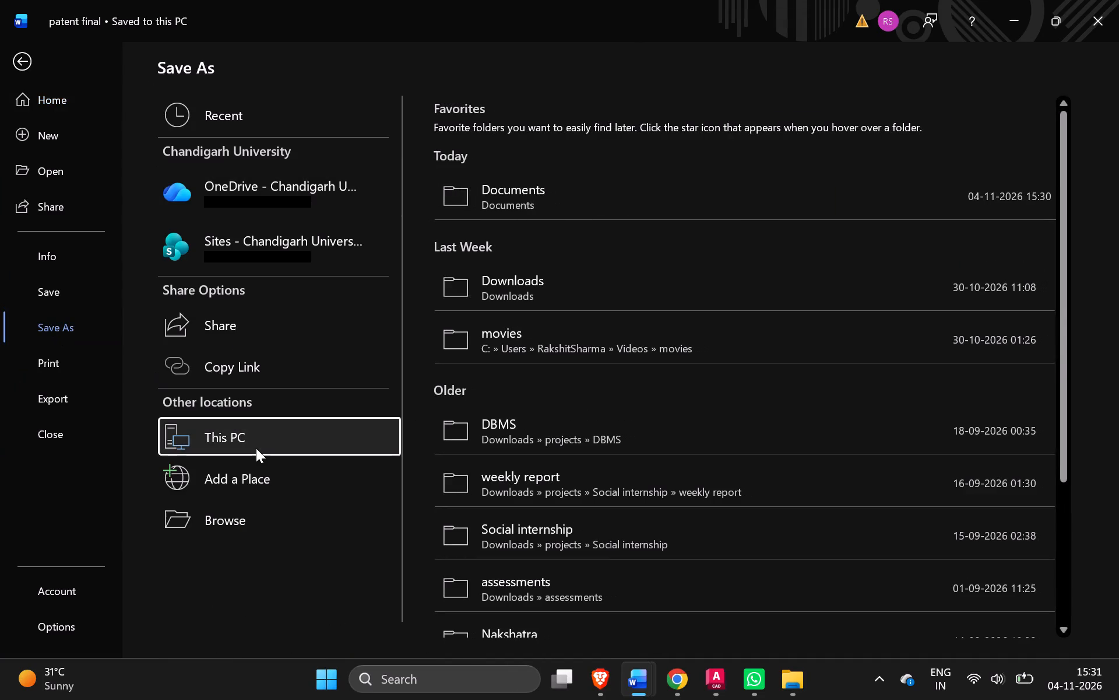
double_click(509, 177)
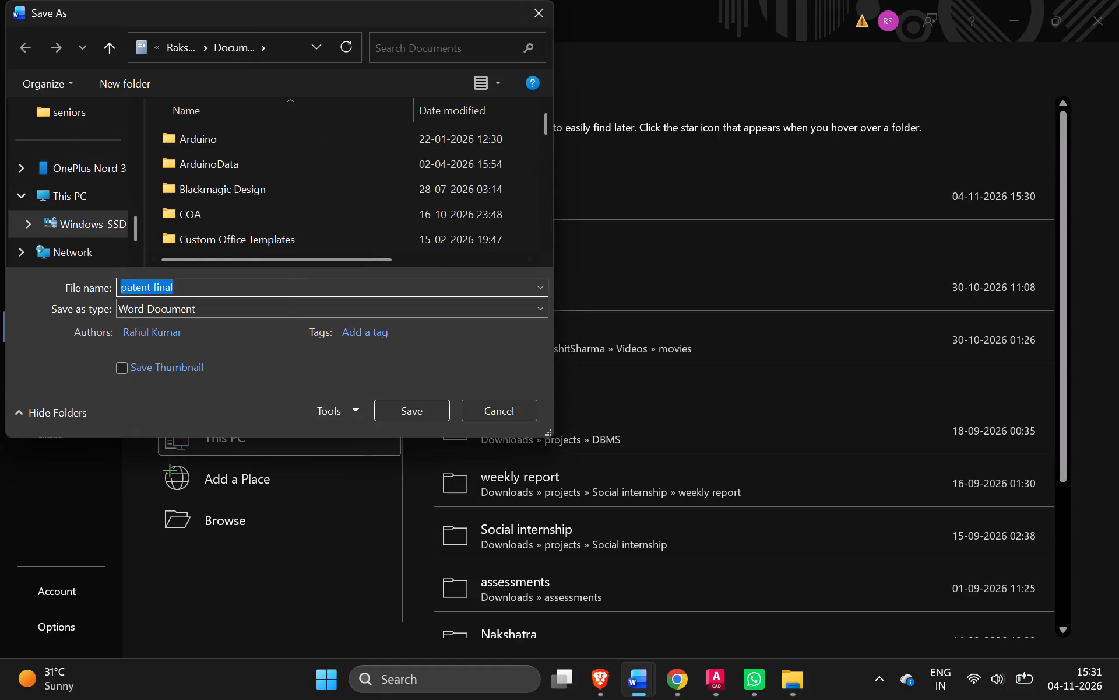
text(nikhil patent)
key(Return)
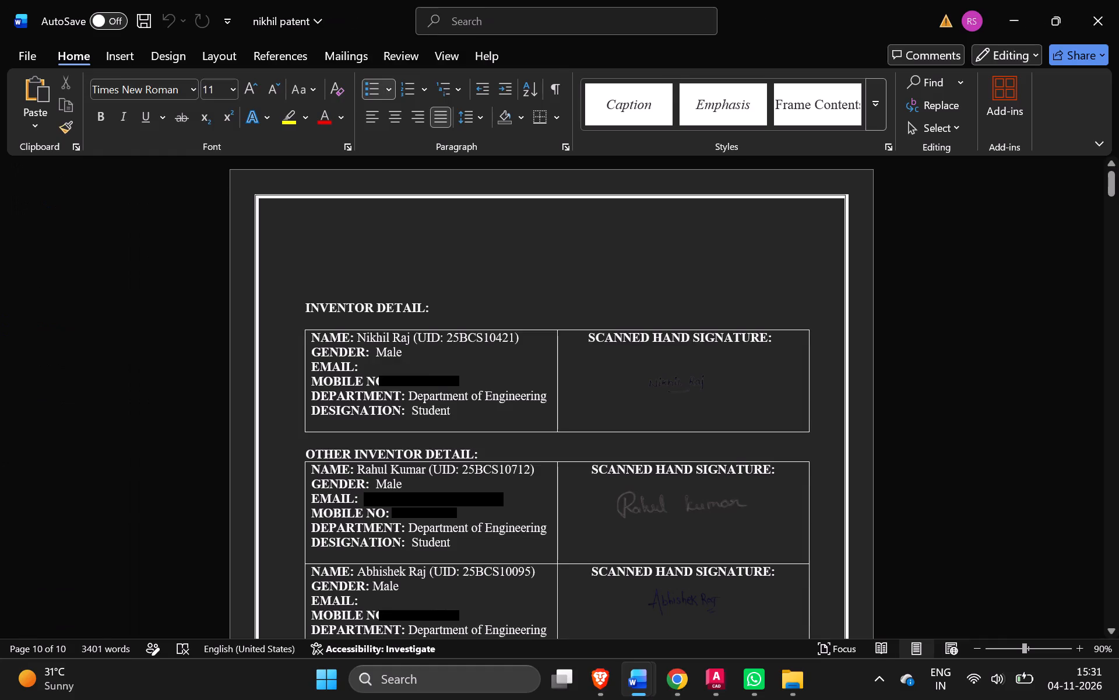
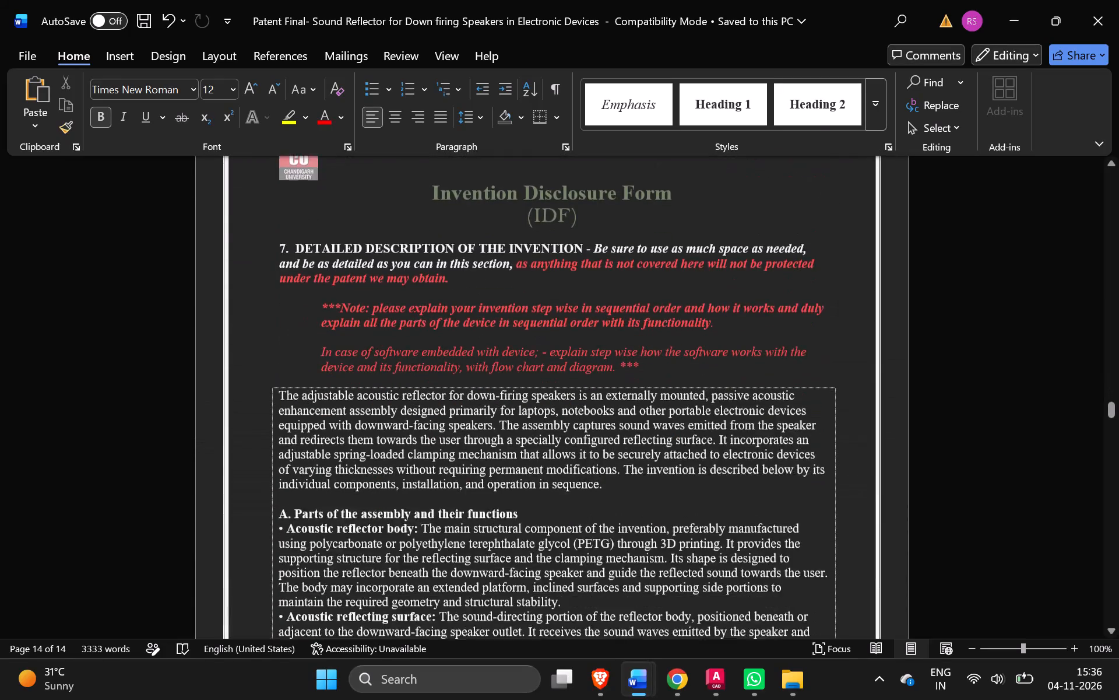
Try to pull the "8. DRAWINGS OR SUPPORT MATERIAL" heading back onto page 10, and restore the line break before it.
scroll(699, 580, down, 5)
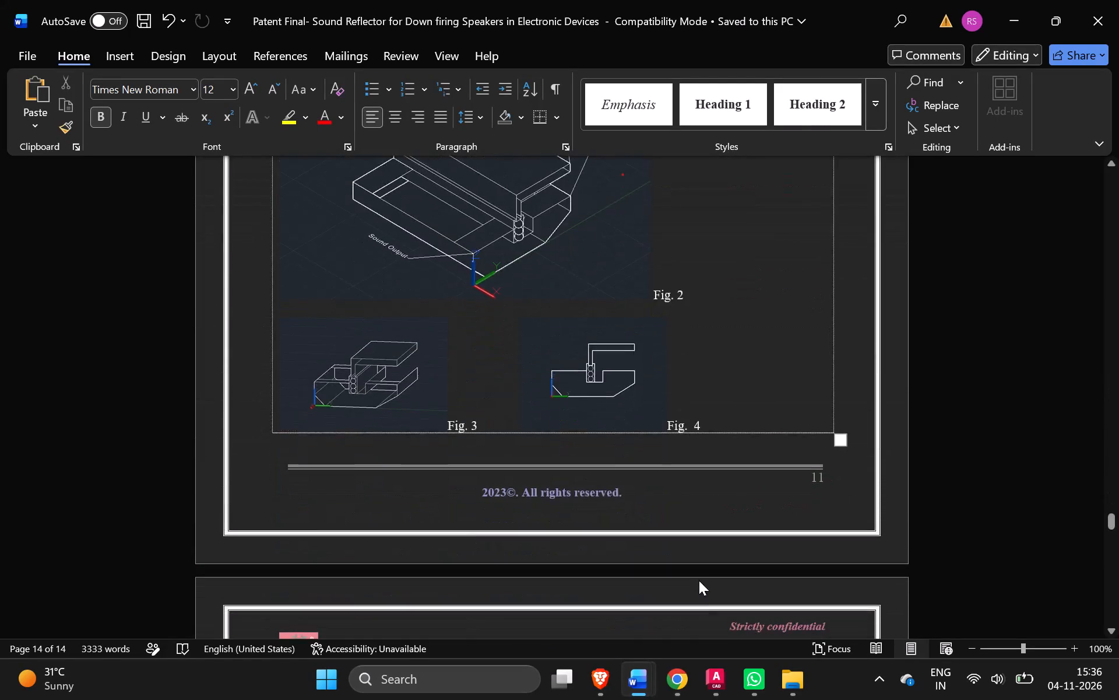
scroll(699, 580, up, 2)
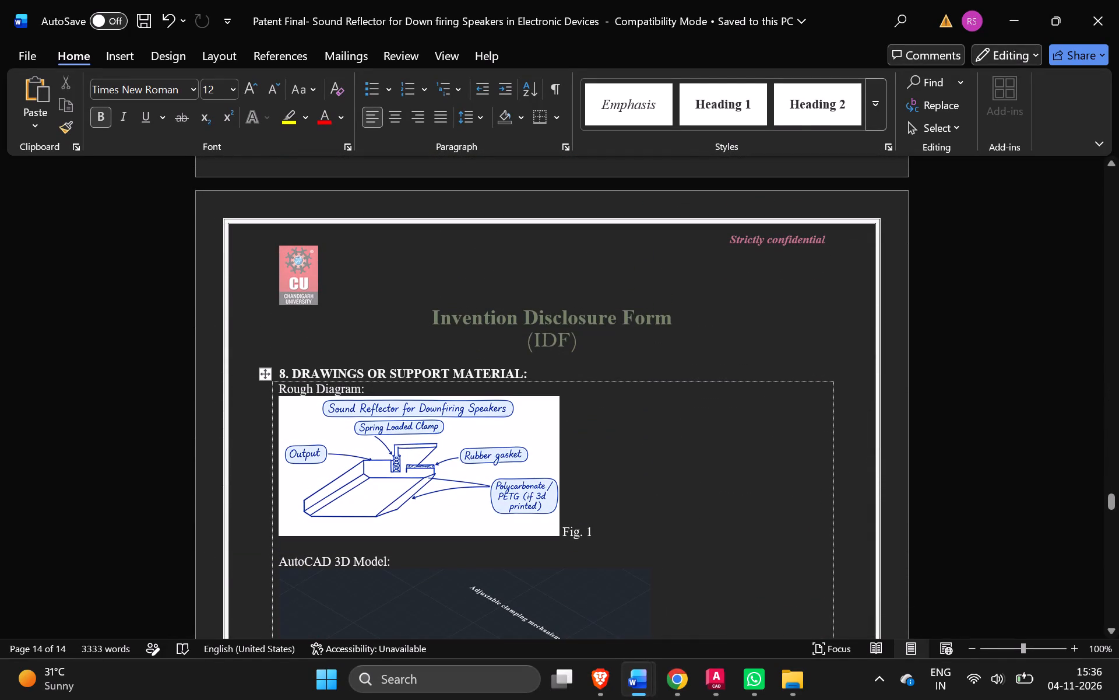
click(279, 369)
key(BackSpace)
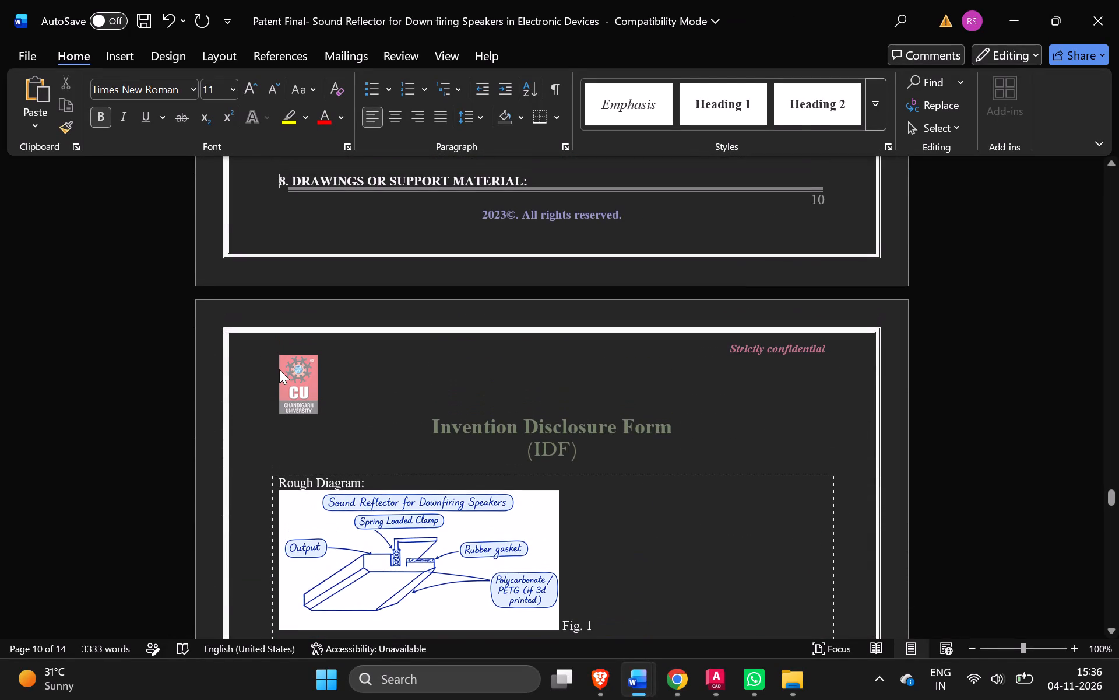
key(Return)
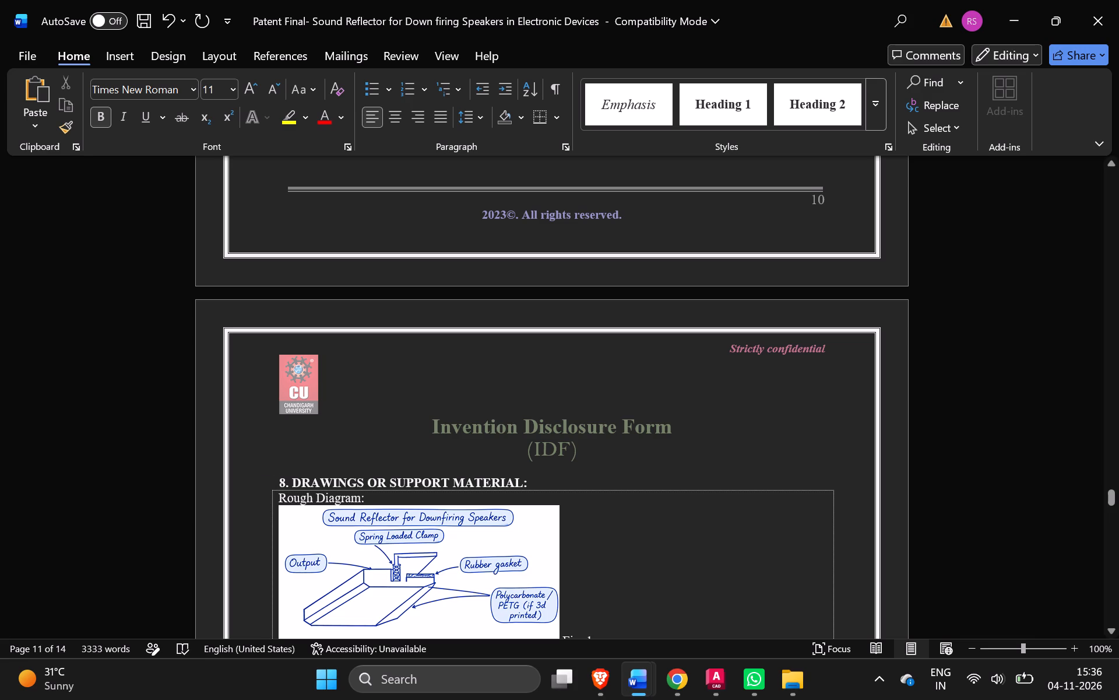
Narrow the section 8 drawings table slightly so its outer edge roughly lines up with the end of the footer line.
scroll(579, 523, down, 3)
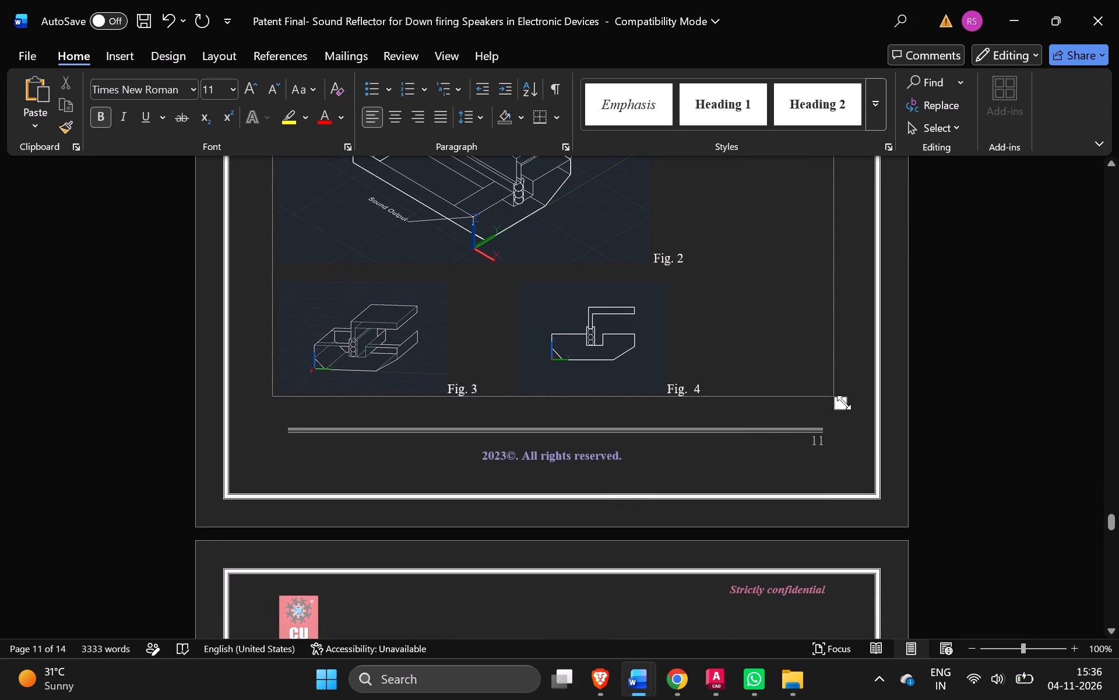
drag(844, 402, 812, 369)
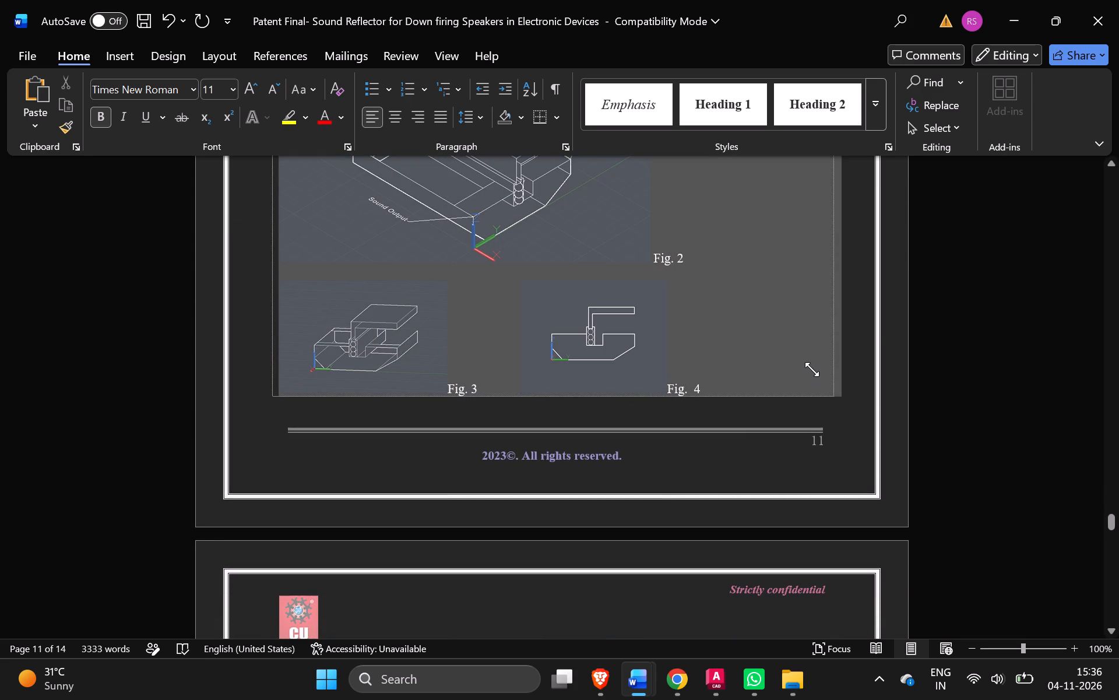
drag(812, 369, 812, 369)
drag(845, 406, 837, 399)
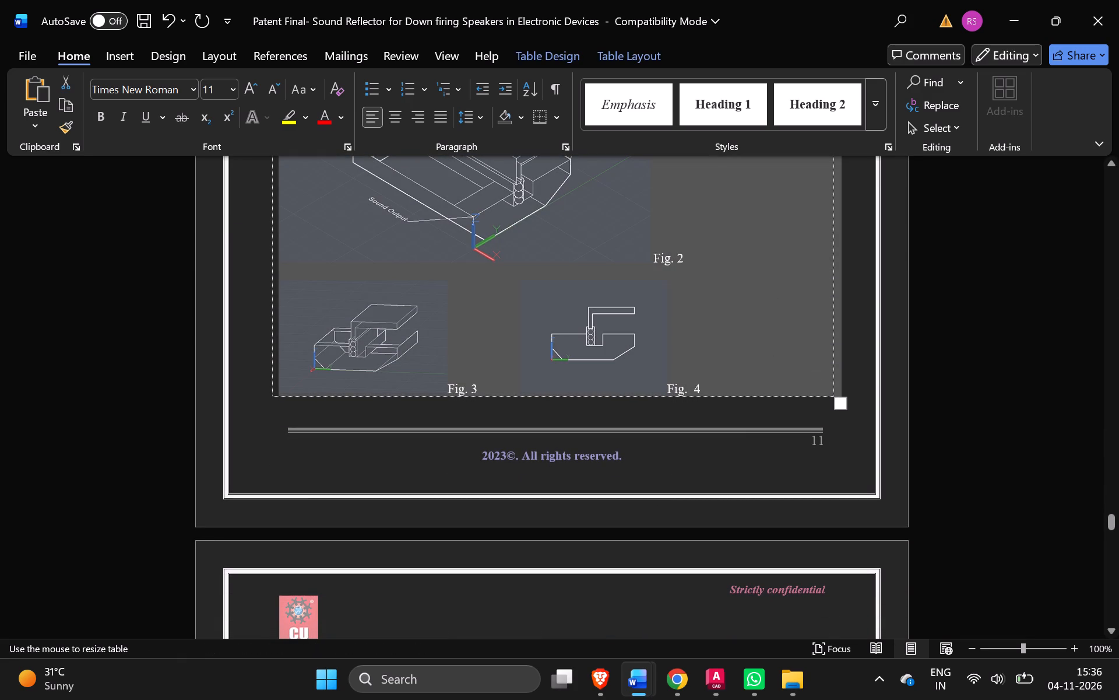
drag(837, 399, 821, 379)
scroll(821, 379, down, 1)
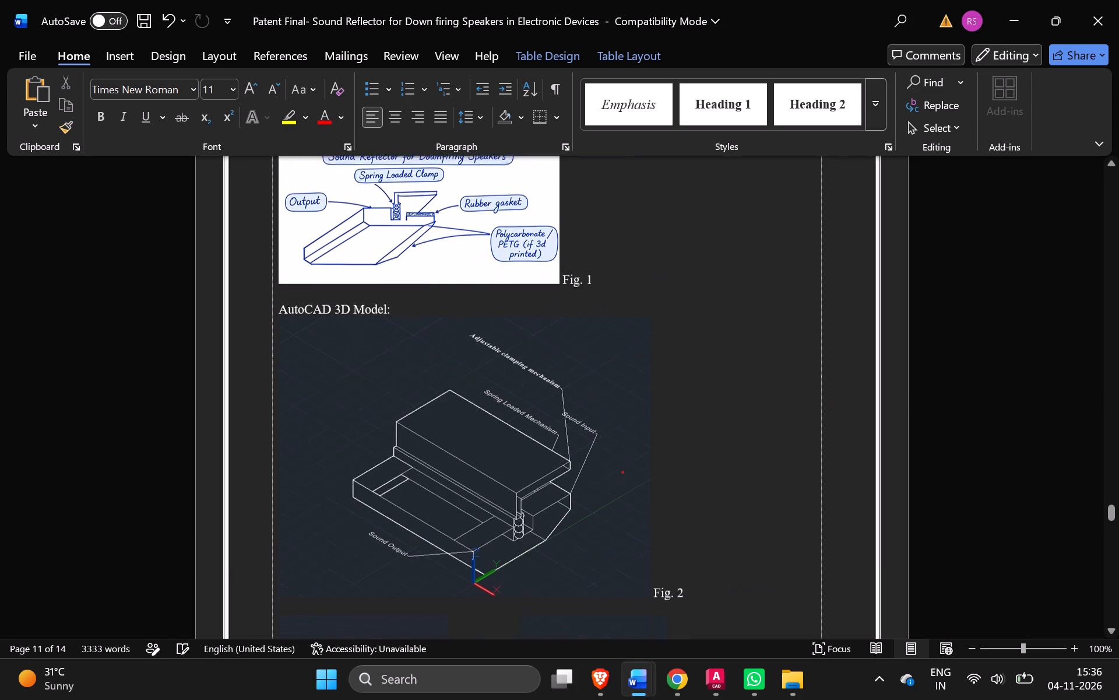
scroll(821, 379, down, 2)
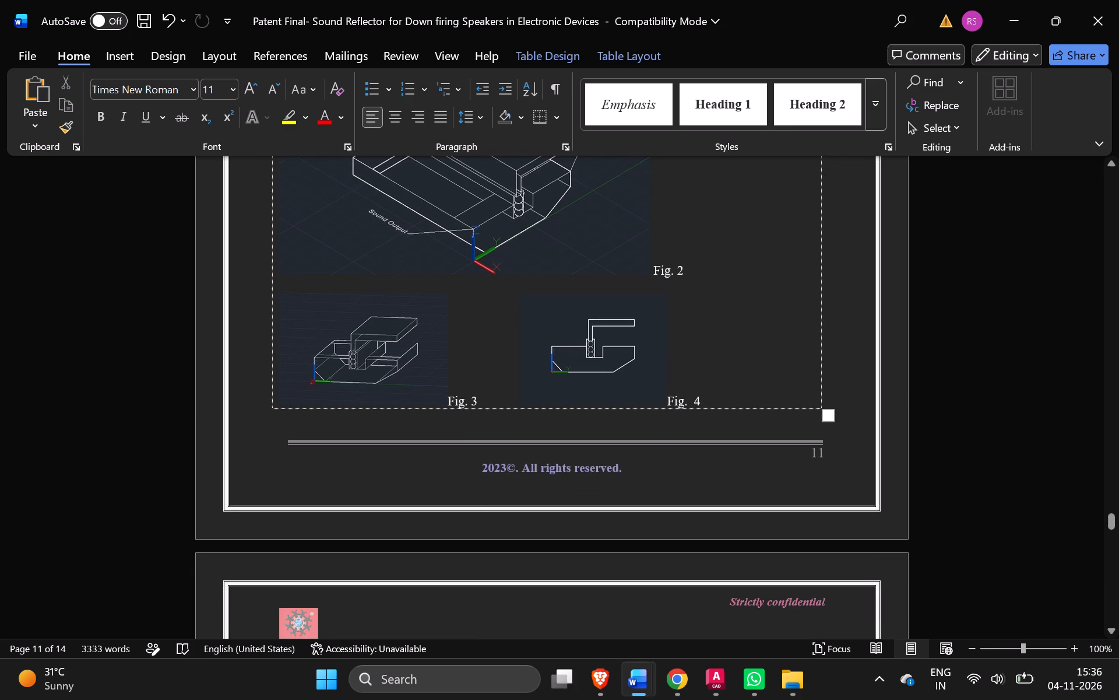
scroll(912, 281, up, 3)
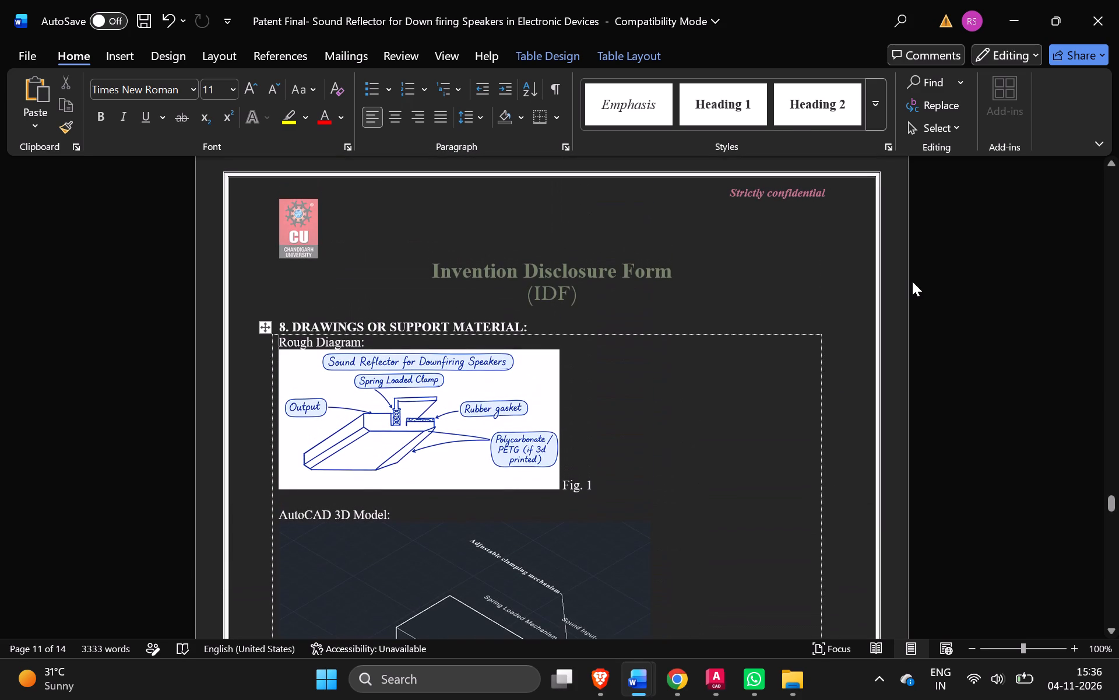
Save the patent final document.
click(138, 14)
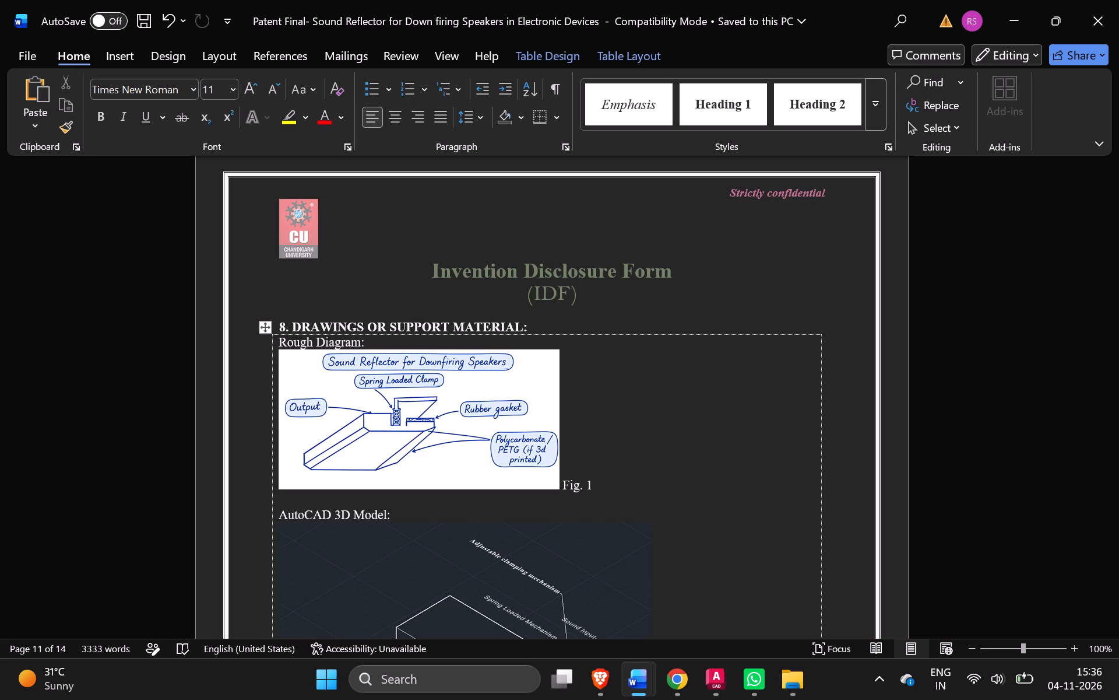
Review sections 11 to 14 and place the text cursor in front of the section 12 heading's number on page 13.
scroll(738, 468, down, 3)
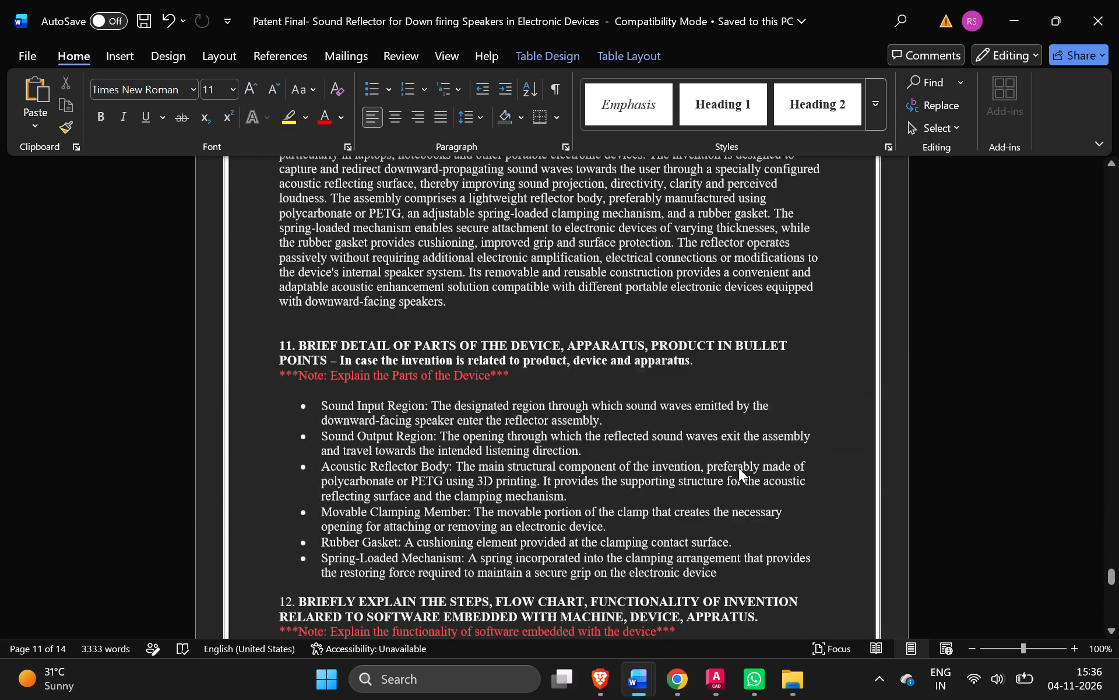
scroll(738, 468, down, 2)
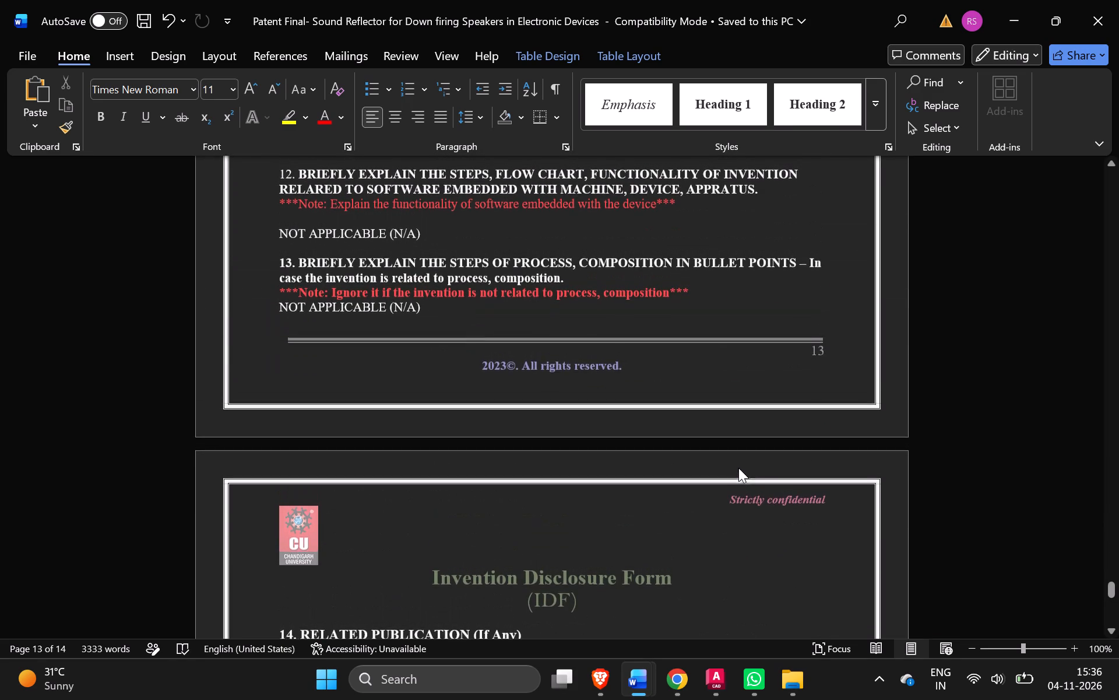
scroll(738, 468, down, 1)
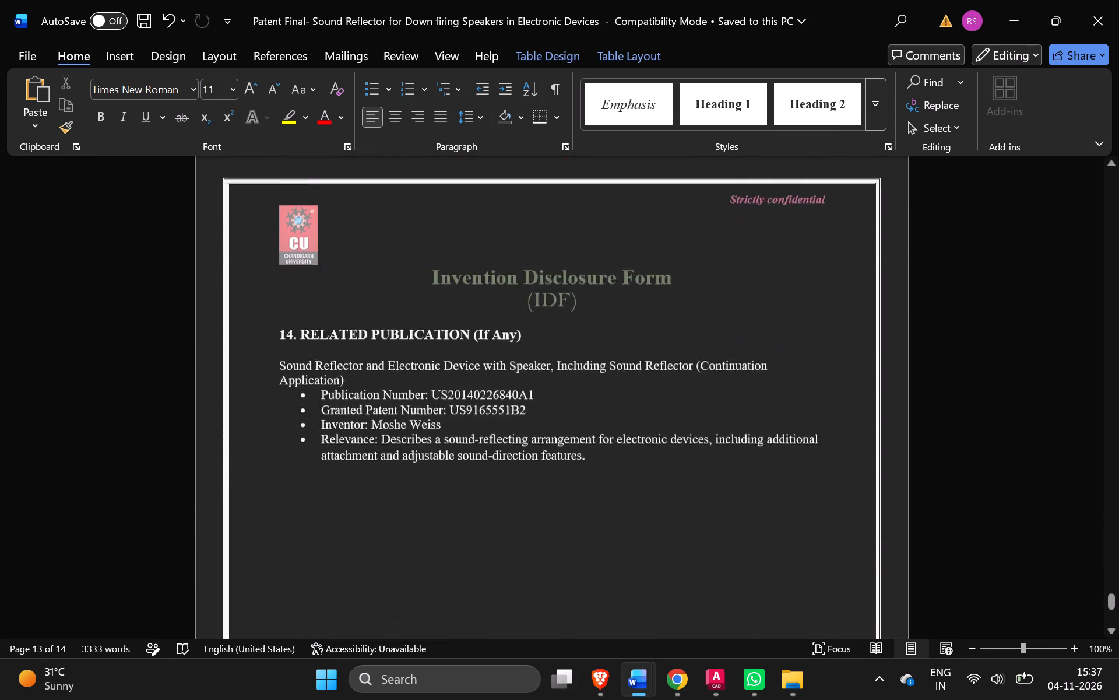
scroll(738, 468, down, 1)
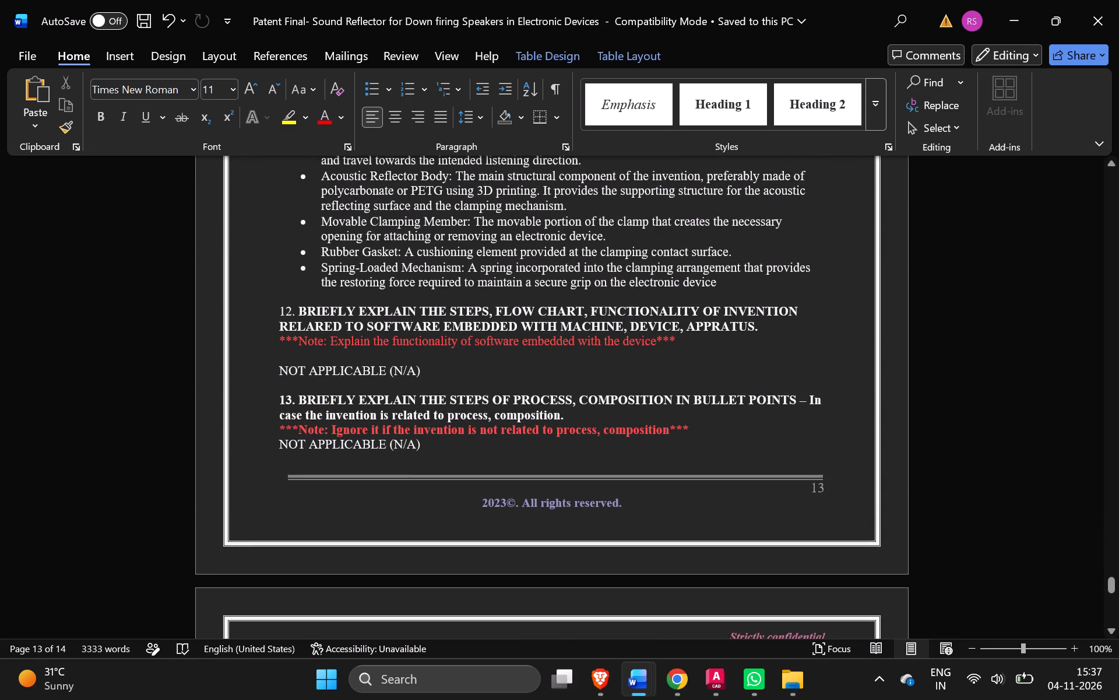
click(275, 309)
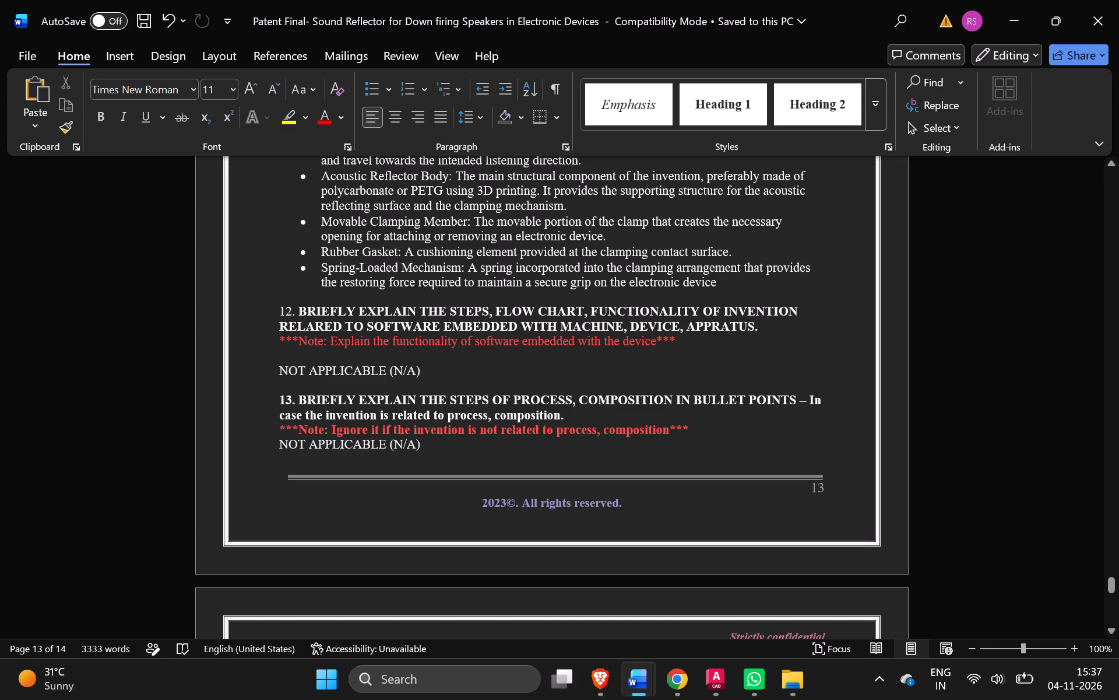
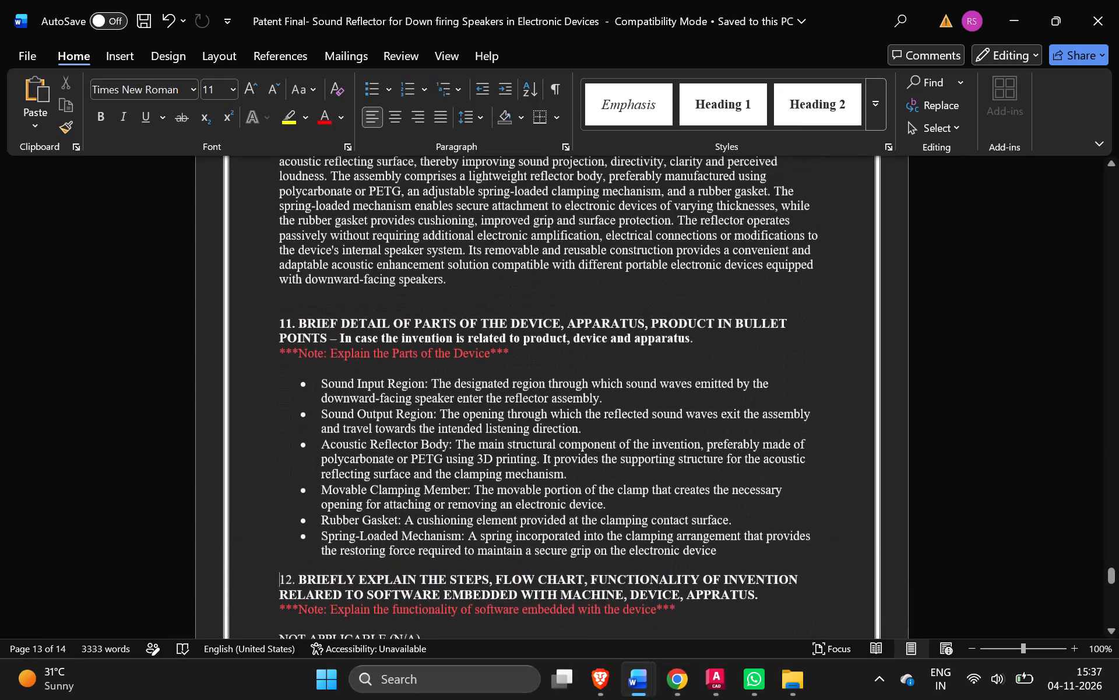
Insert an empty line before the "10. ABSTRACT (150 words)" heading at the end of page 12 so it moves onto page 13.
scroll(275, 309, up, 1)
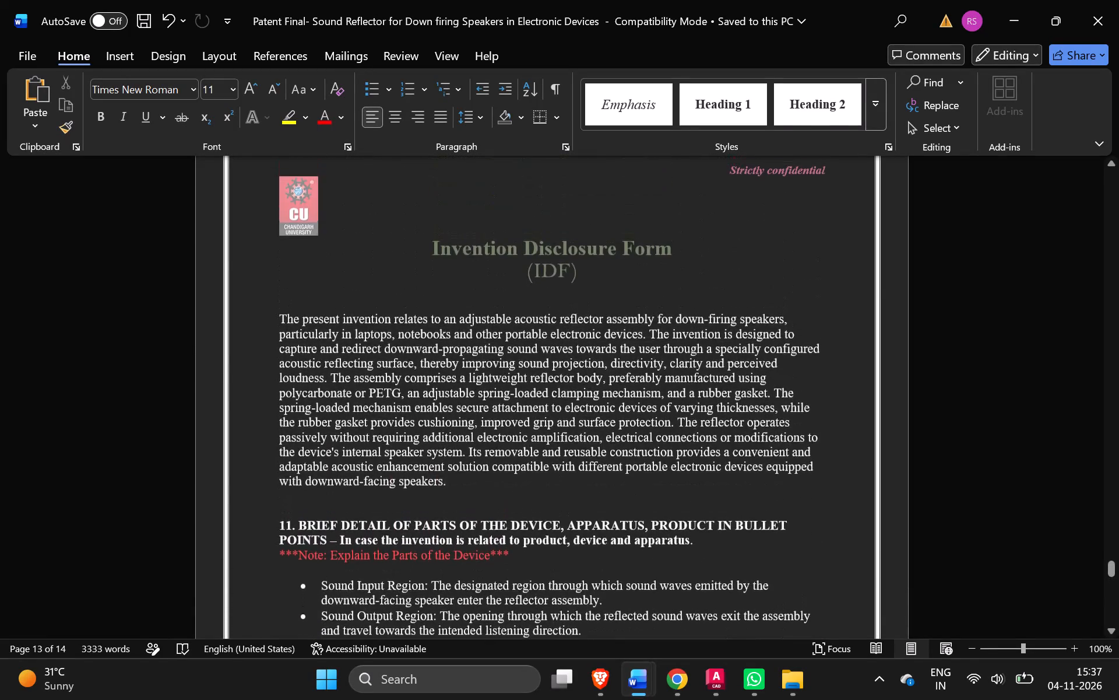
scroll(275, 309, up, 2)
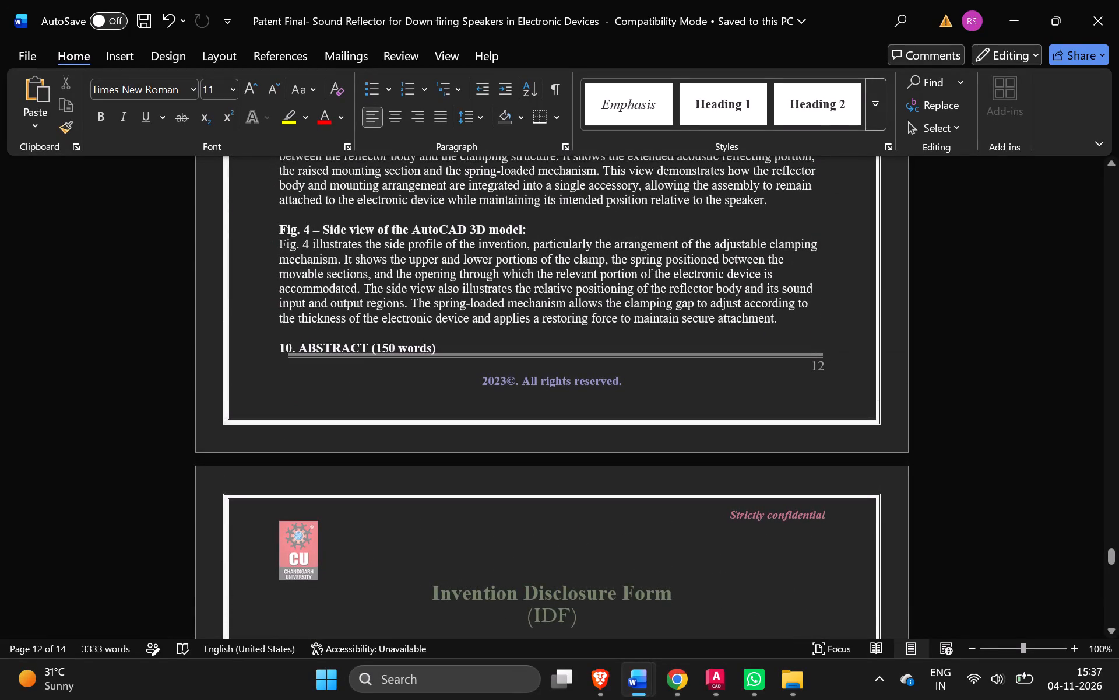
click(280, 344)
key(Return)
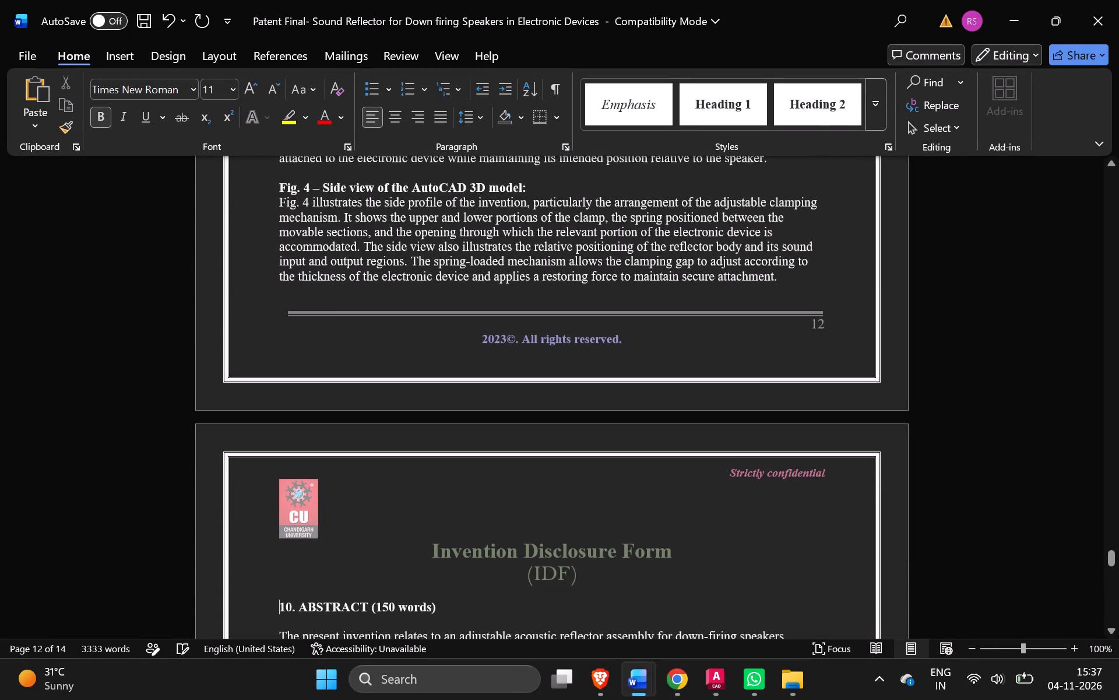
scroll(280, 344, down, 1)
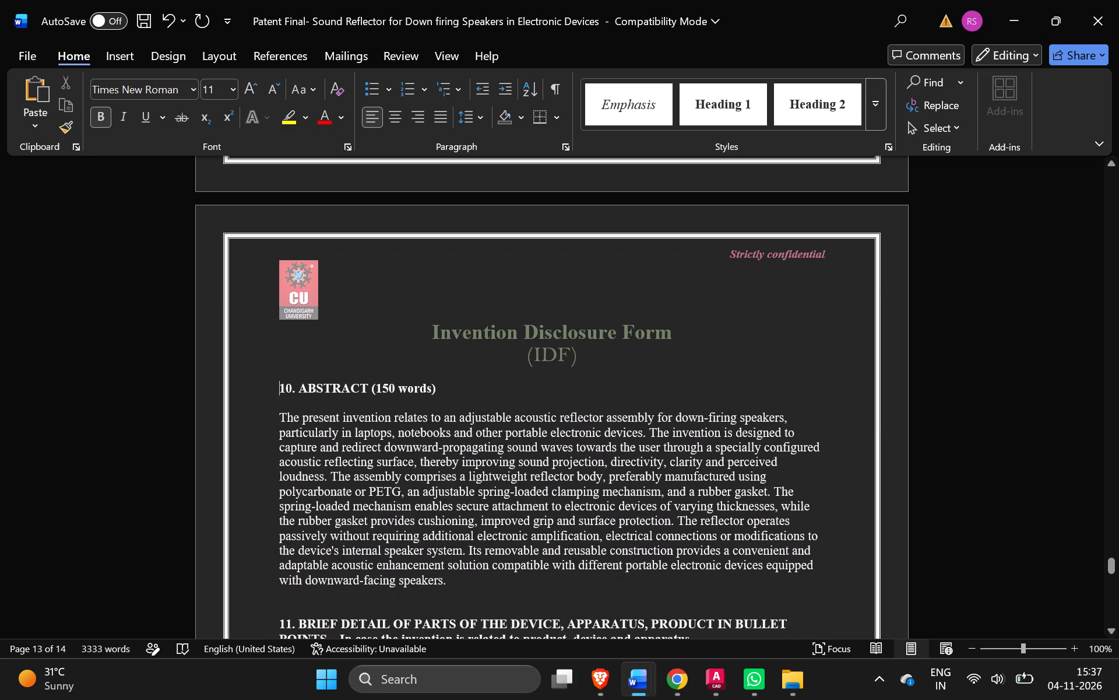
Look back over the figure descriptions and the section 8 drawings on page 11, and save the patent final document.
scroll(280, 344, up, 4)
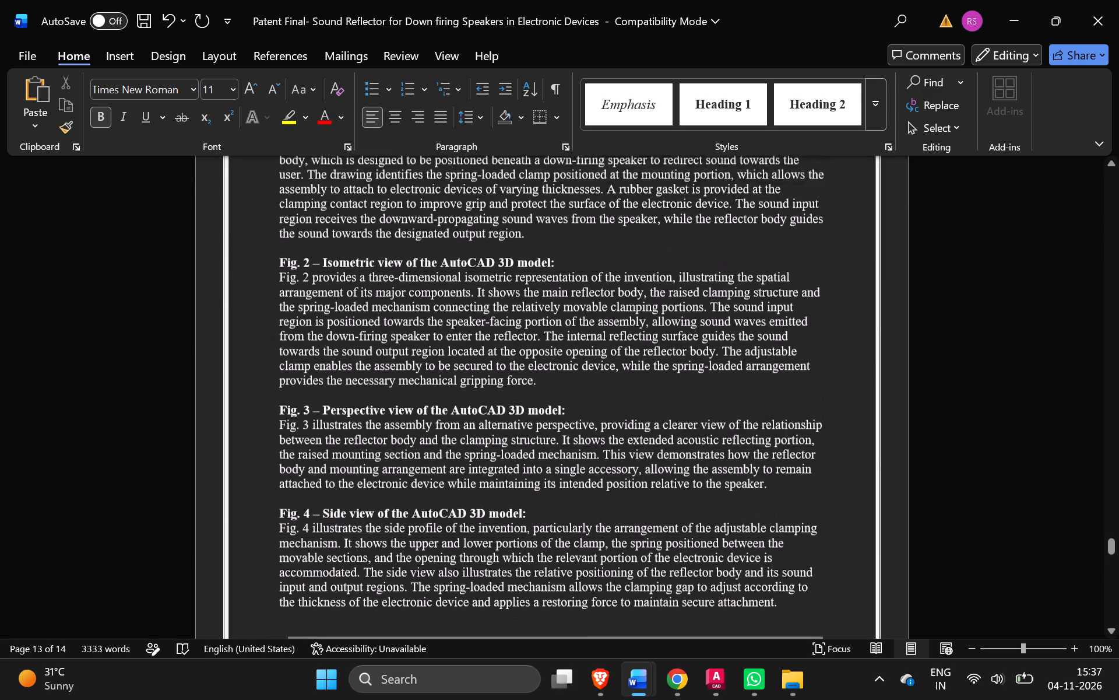
scroll(280, 344, up, 3)
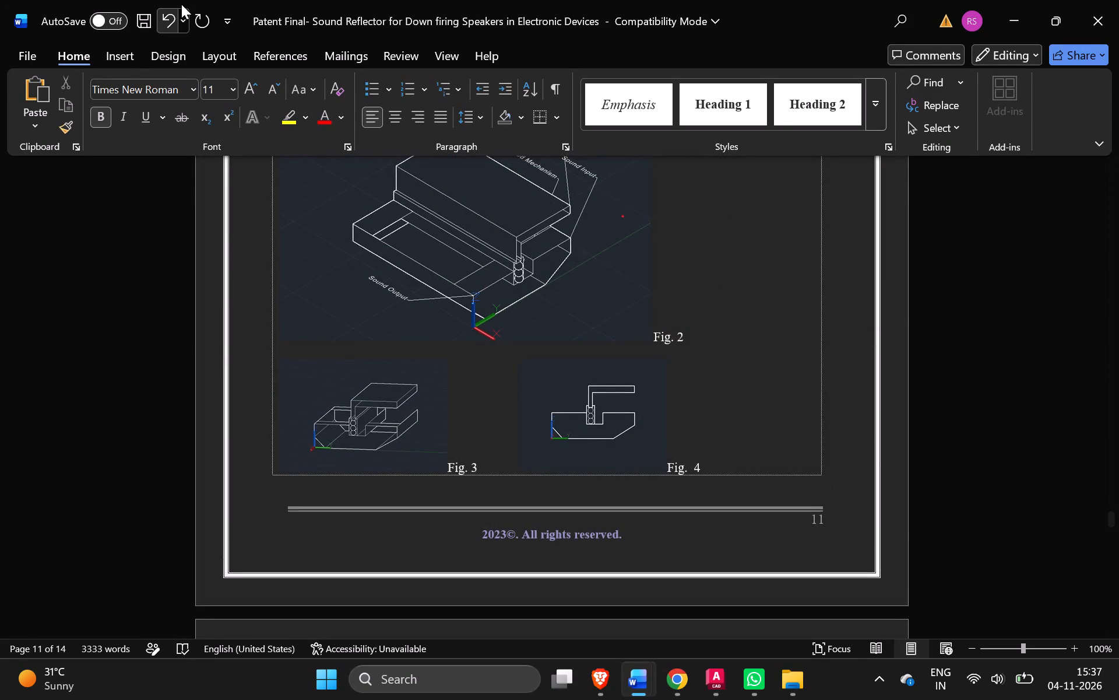
click(143, 17)
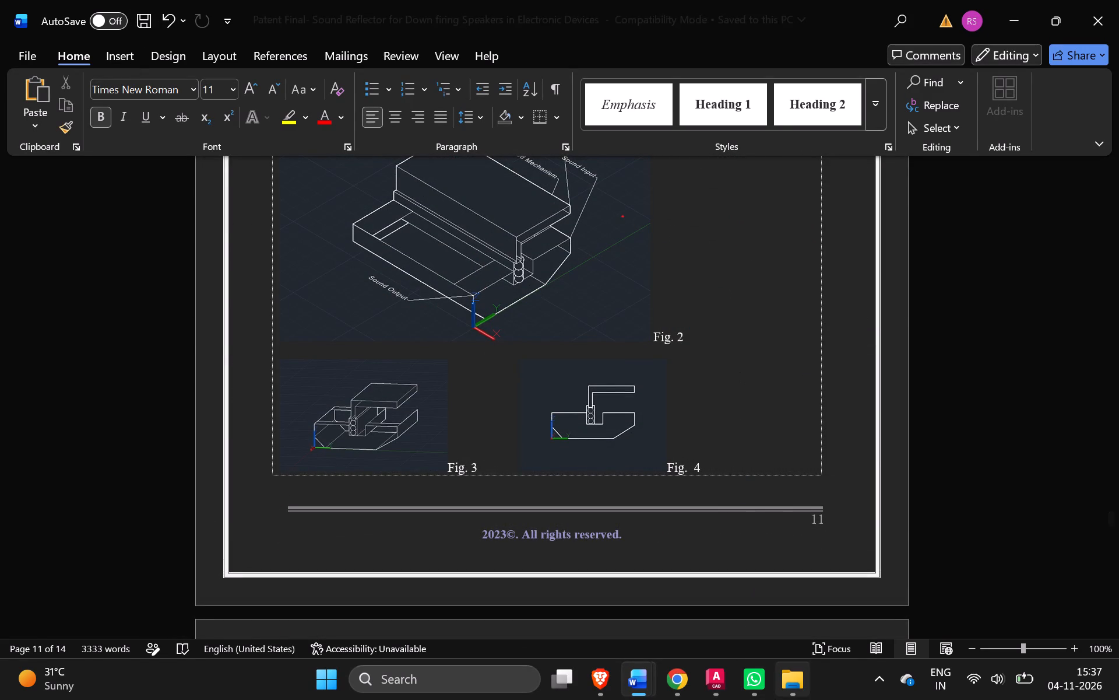
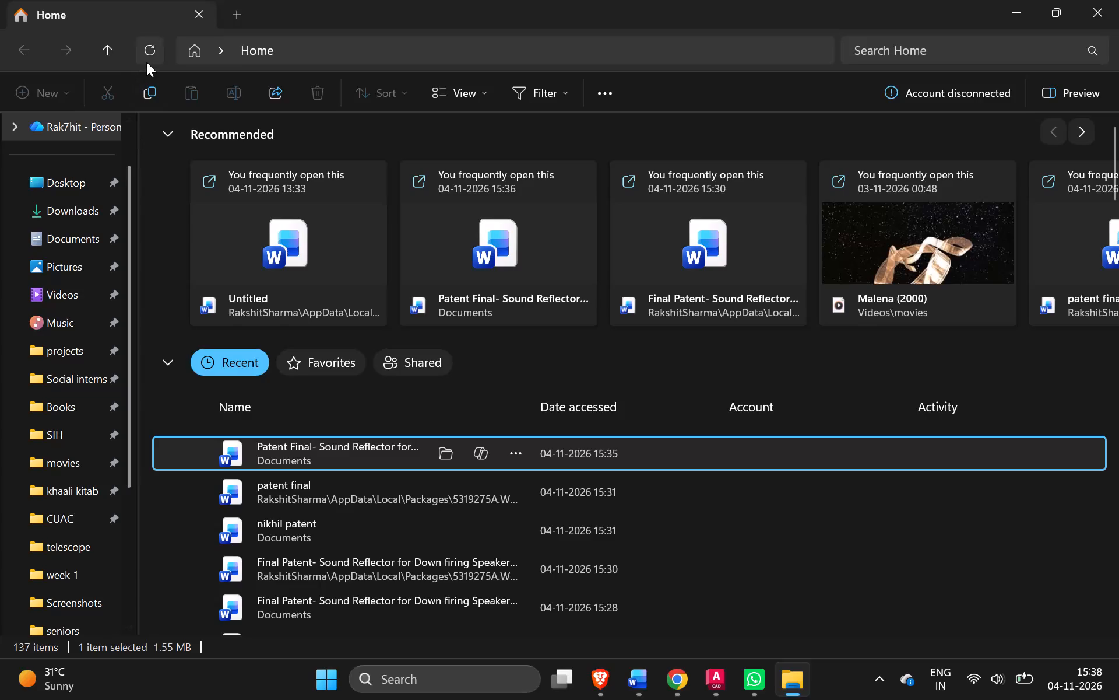
Refresh the recent files list in File Explorer and pick up the "Patent Final- Sound Reflector for..." document stored in Documents.
click(146, 62)
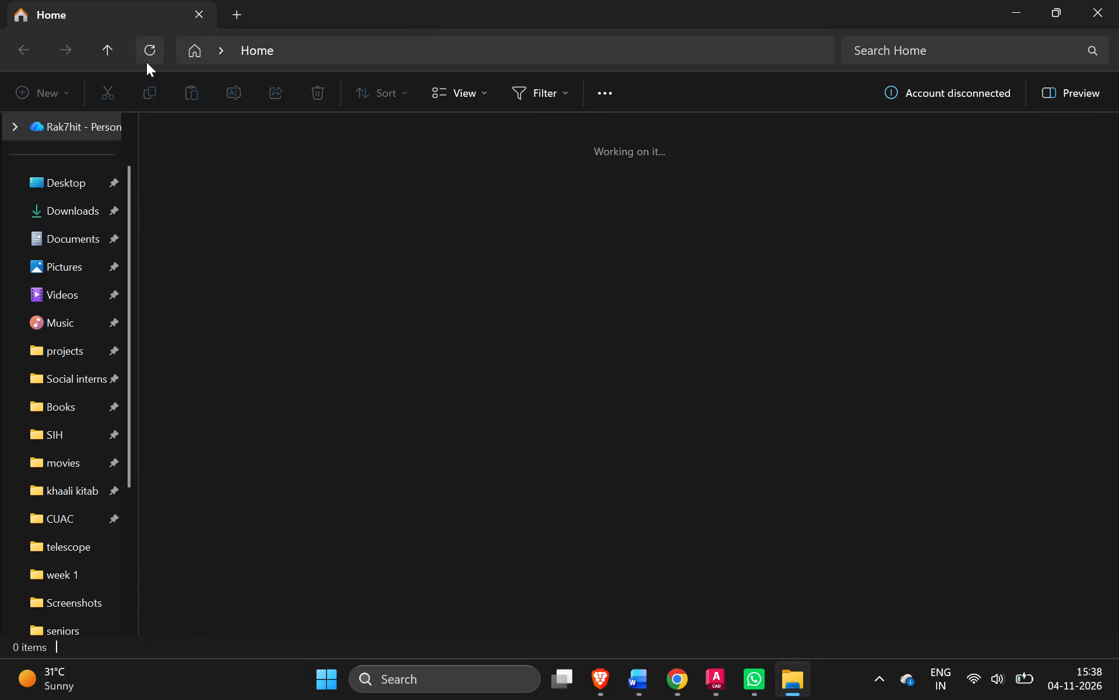
click(269, 447)
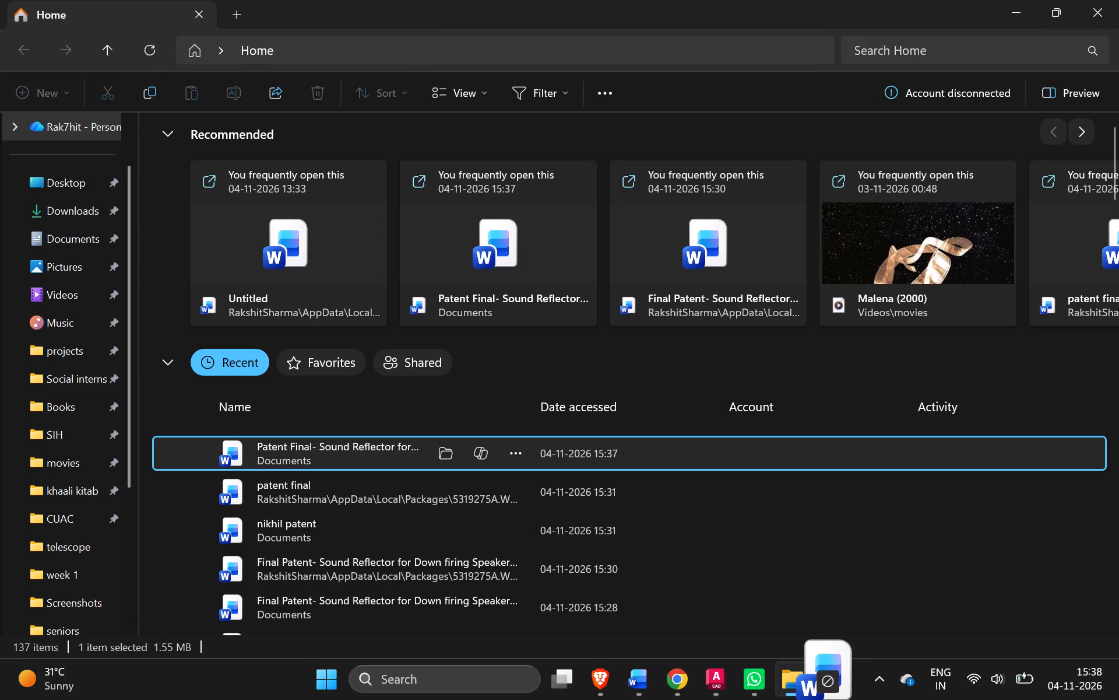
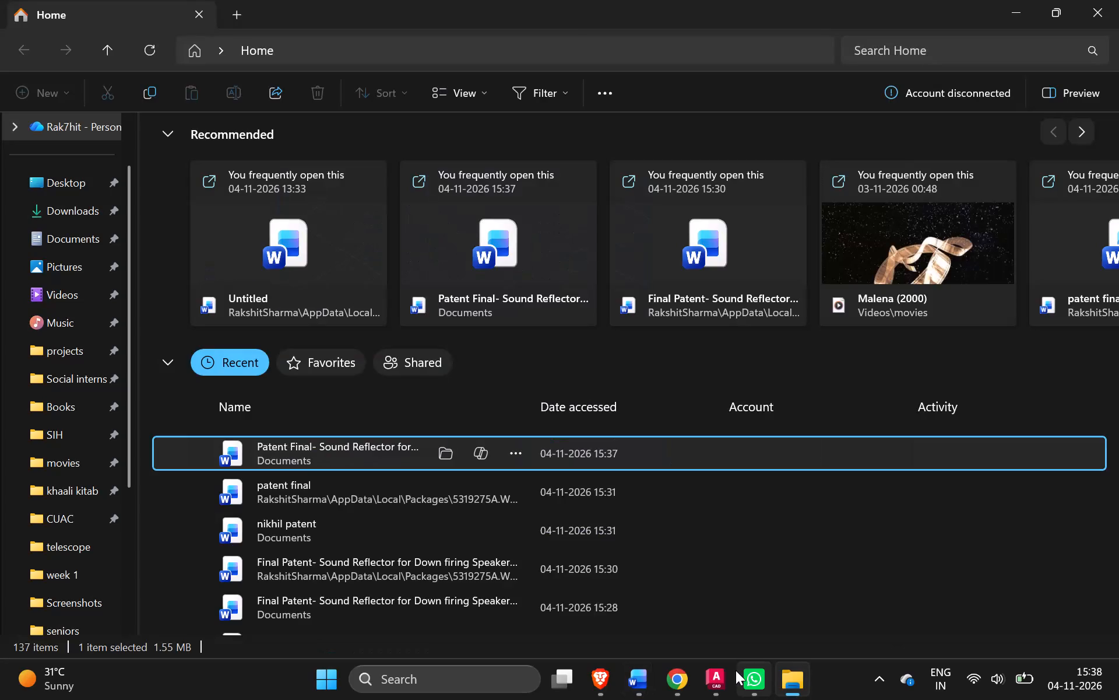
Switch to AutoCAD, save the changes to Patent Diagram.dwg and close the program.
key(alt+Tab)
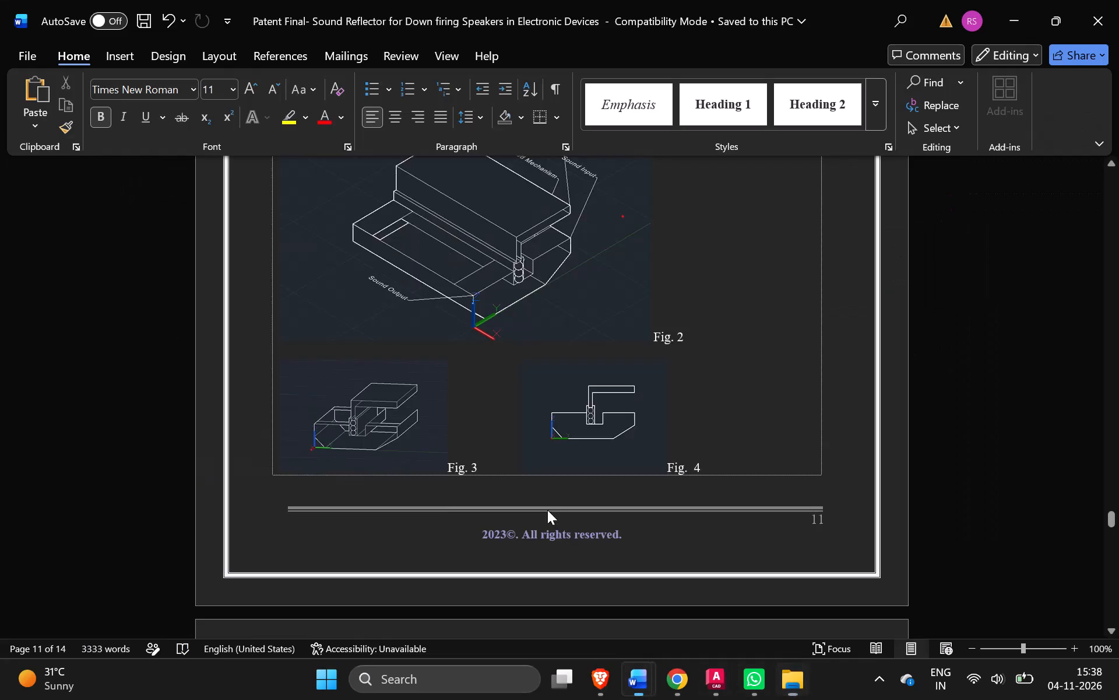
scroll(547, 510, up, 1)
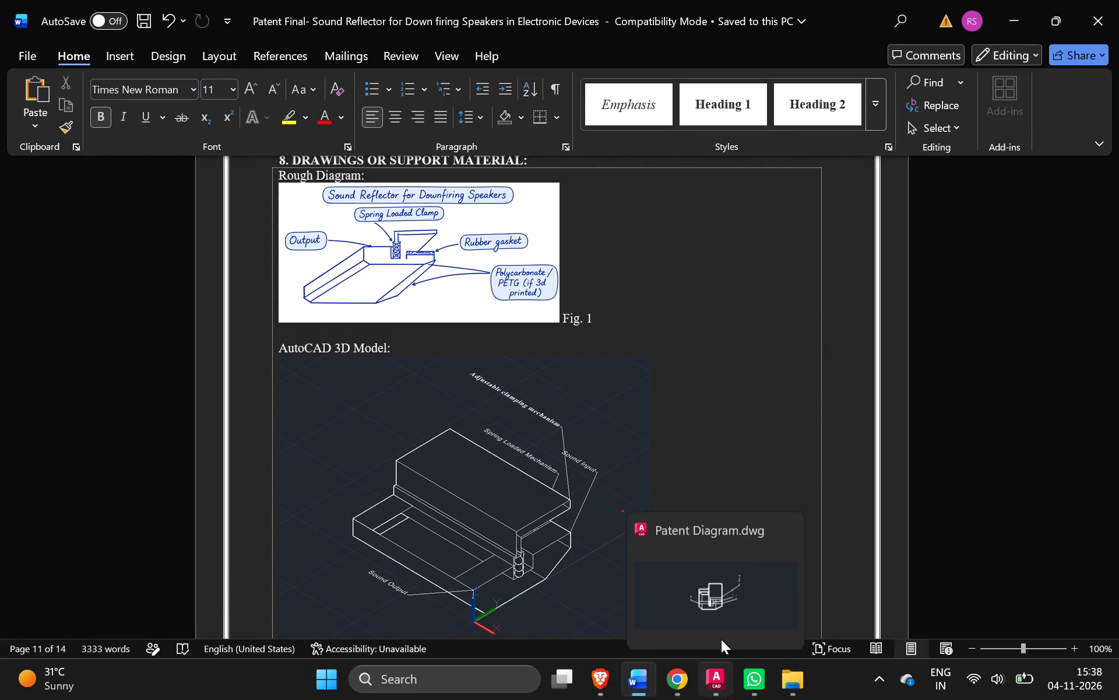
click(799, 527)
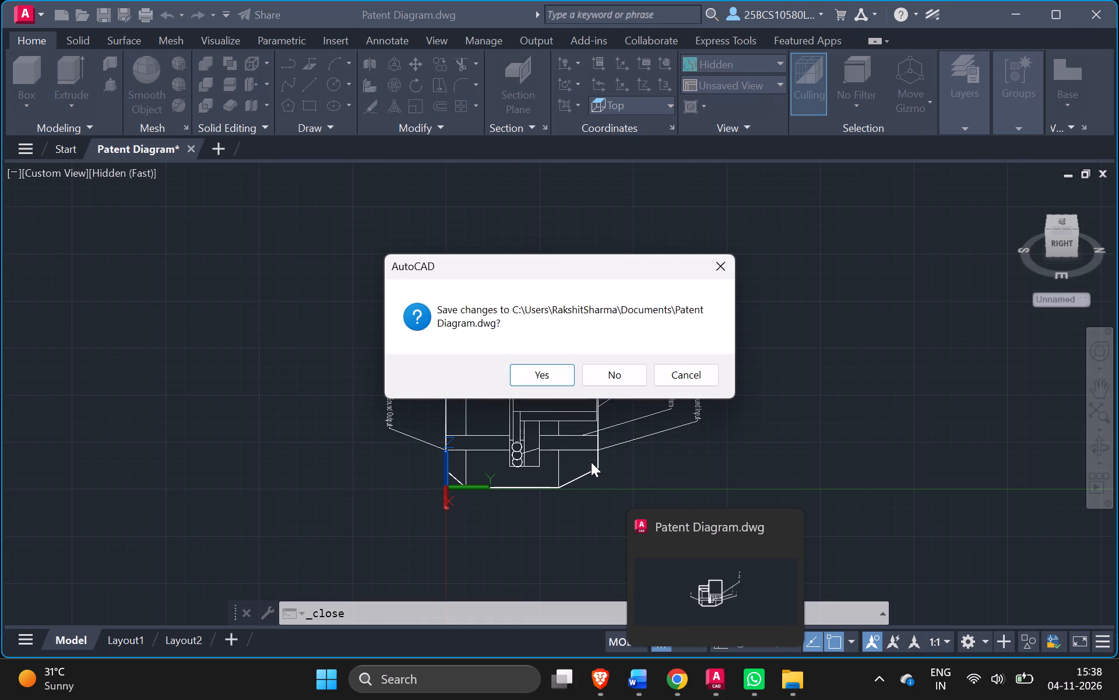
click(547, 374)
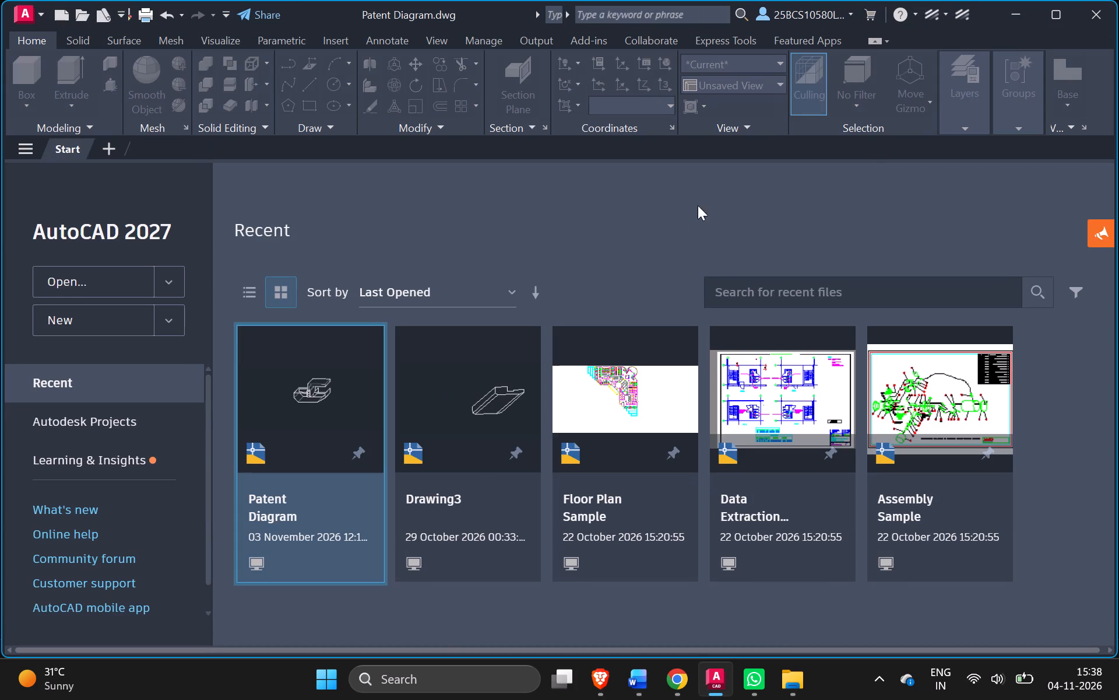
click(1082, 15)
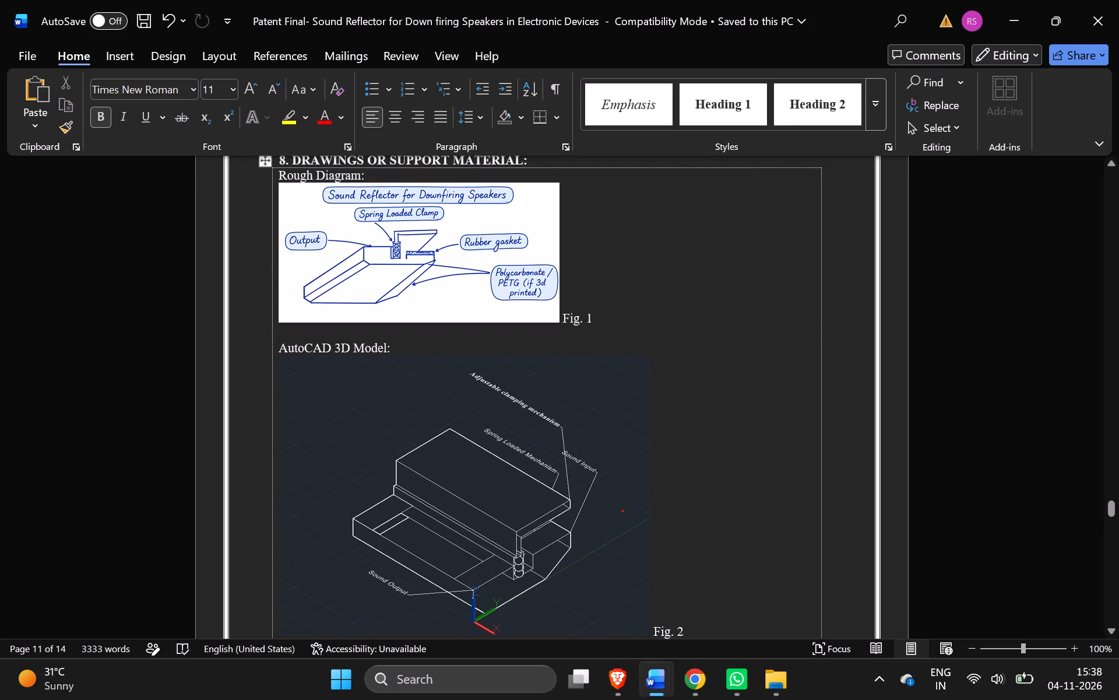
Insert three blank lines before the "D. Safety and practical considerations" heading to push it onto the next page.
scroll(330, 428, up, 1)
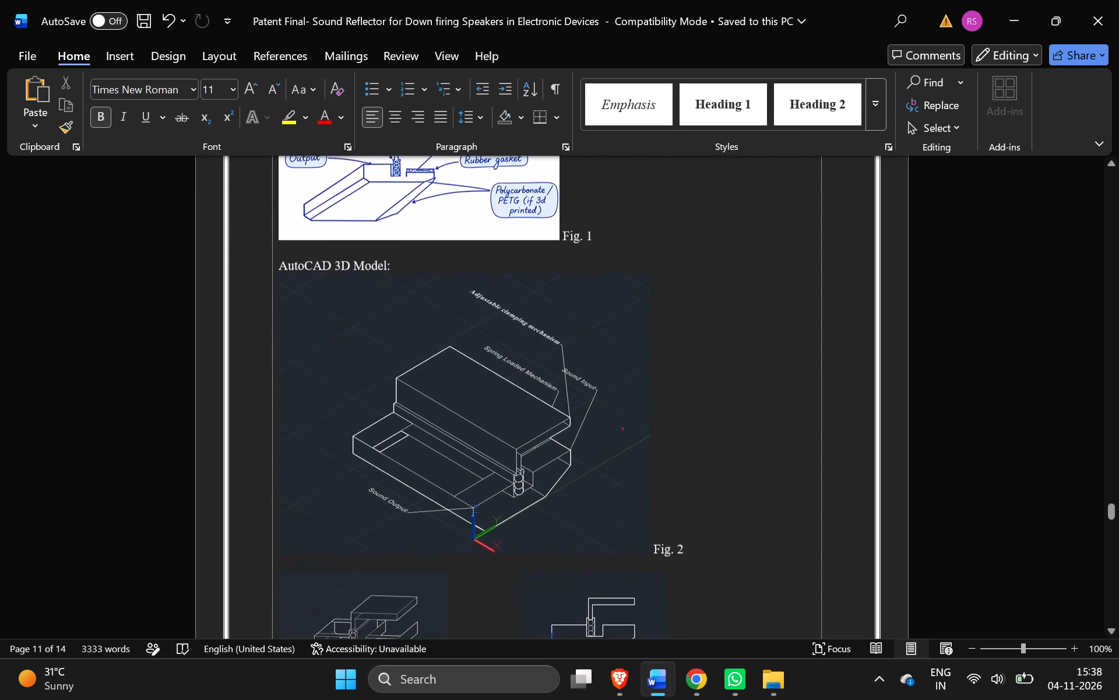
scroll(330, 428, up, 2)
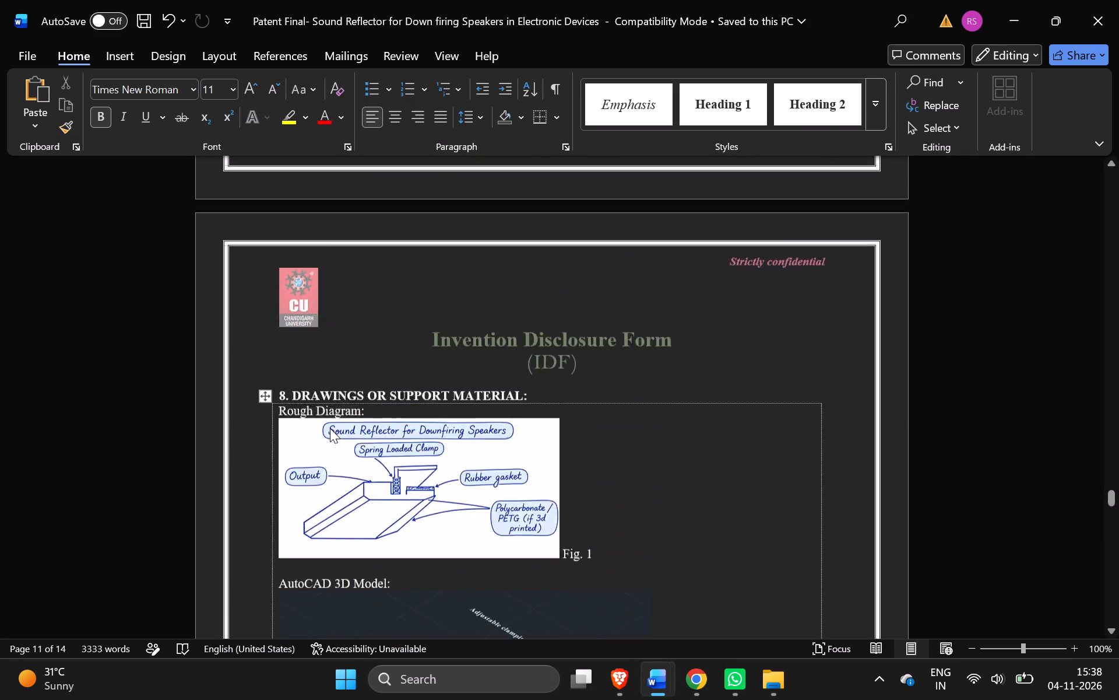
scroll(330, 428, up, 3)
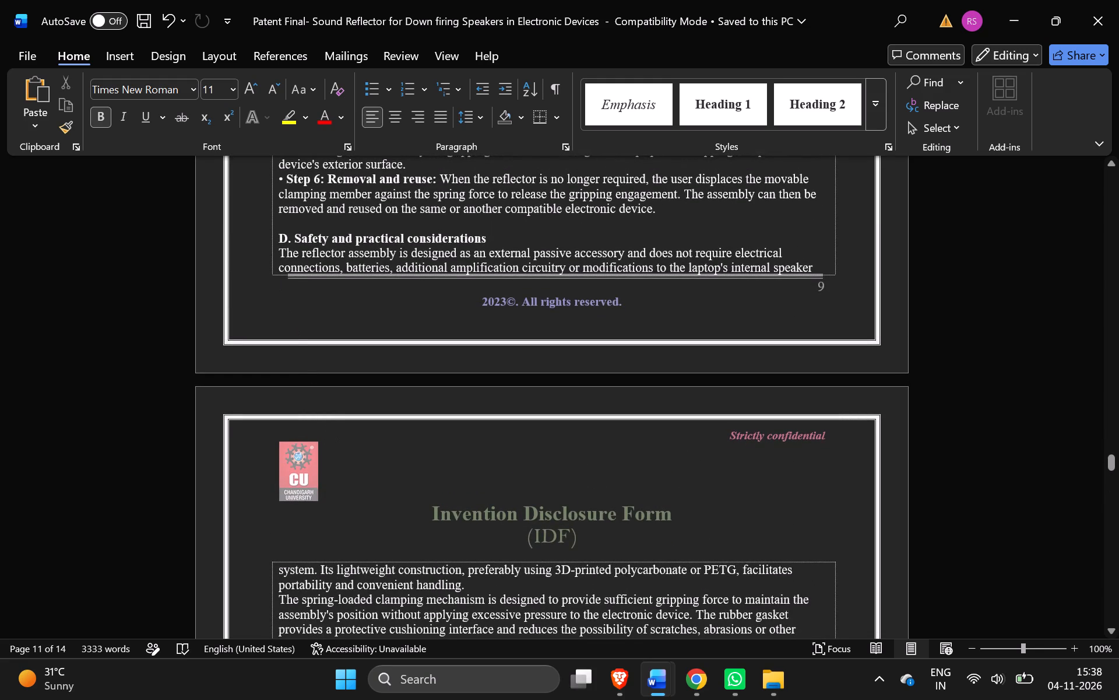
click(280, 237)
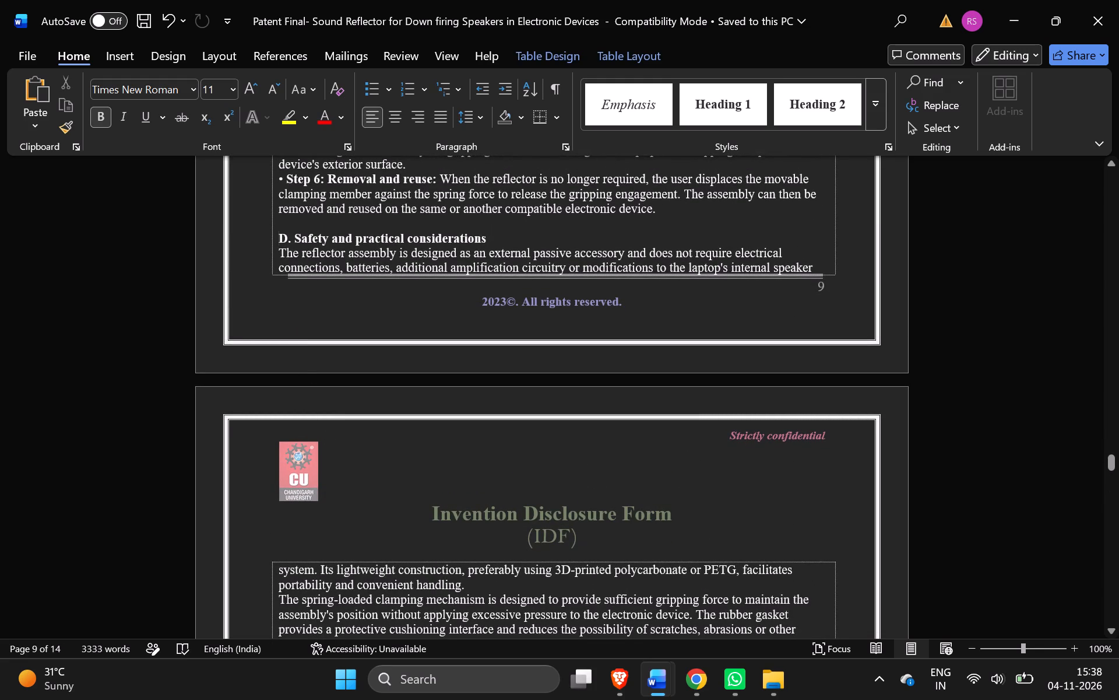
key(Return)
key(Return)
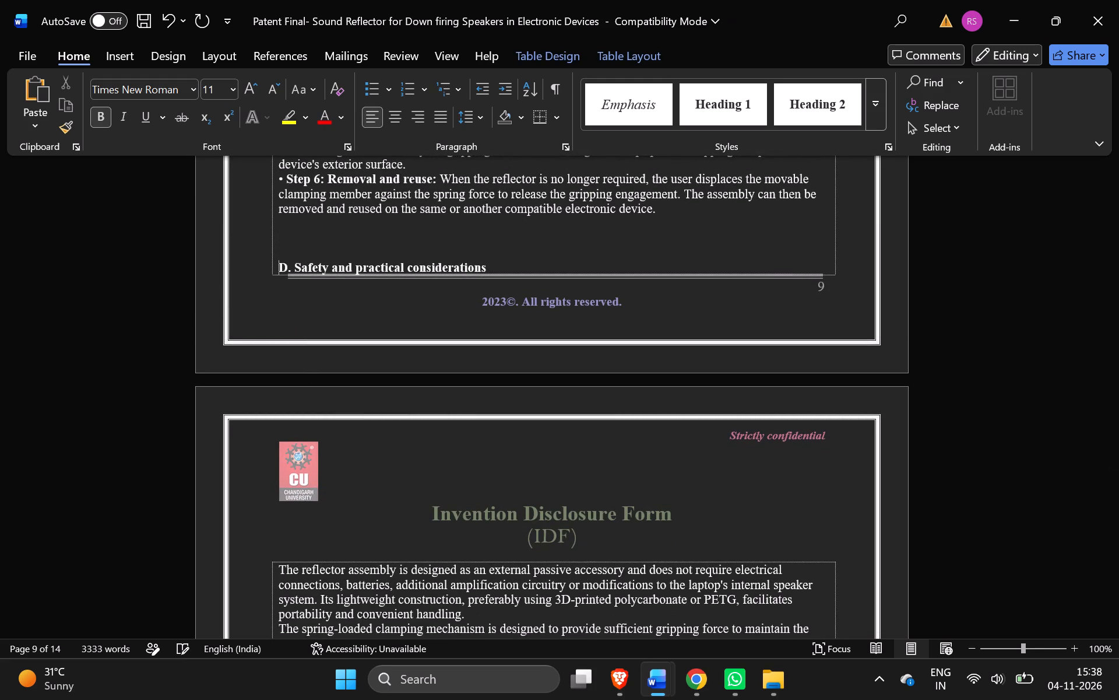
key(Return)
Review the page layout of sections 5 to 8, checking page breaks, boxed text and the drawings.
scroll(280, 237, up, 1)
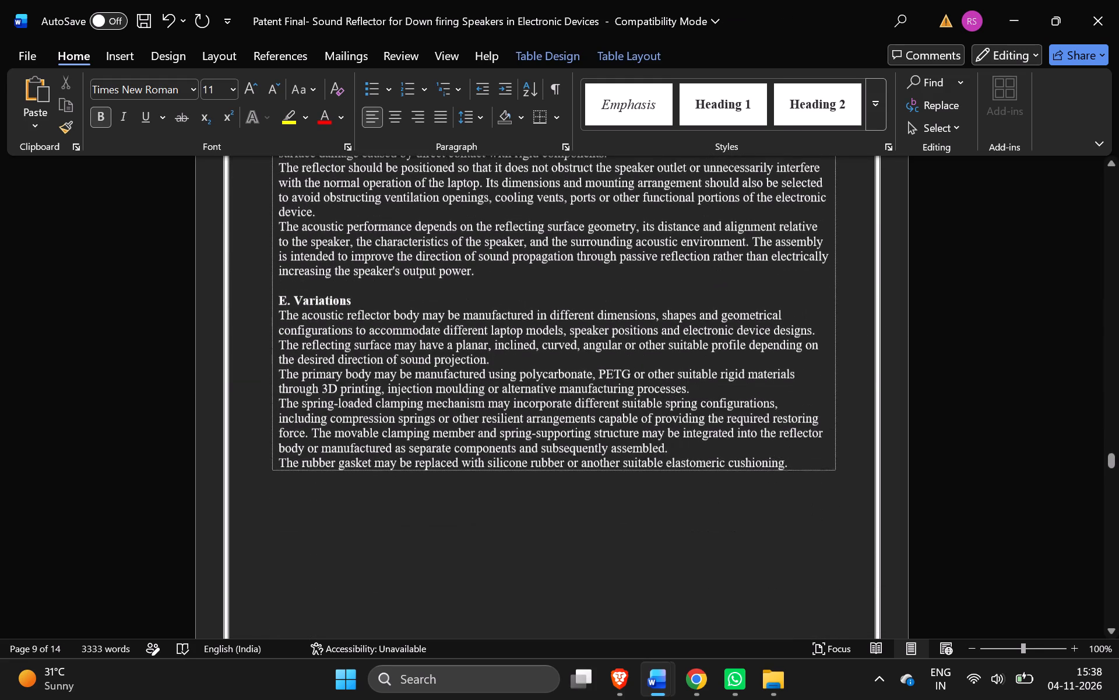
scroll(280, 237, up, 1)
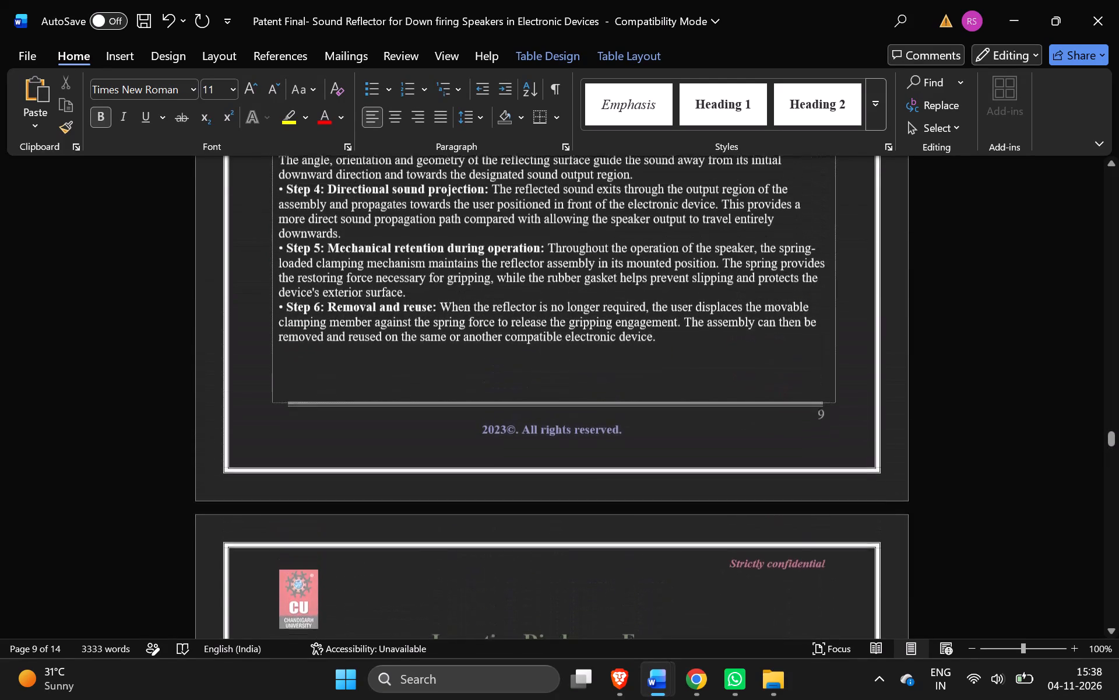
scroll(280, 237, up, 2)
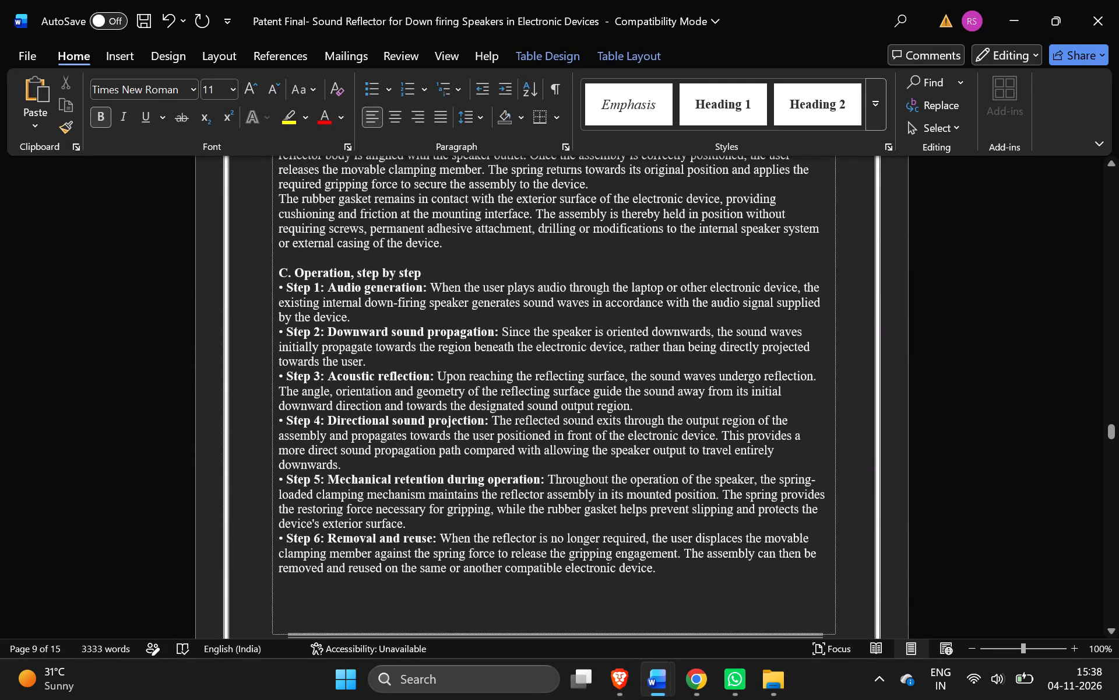
scroll(280, 237, up, 1)
scroll(733, 563, up, 1)
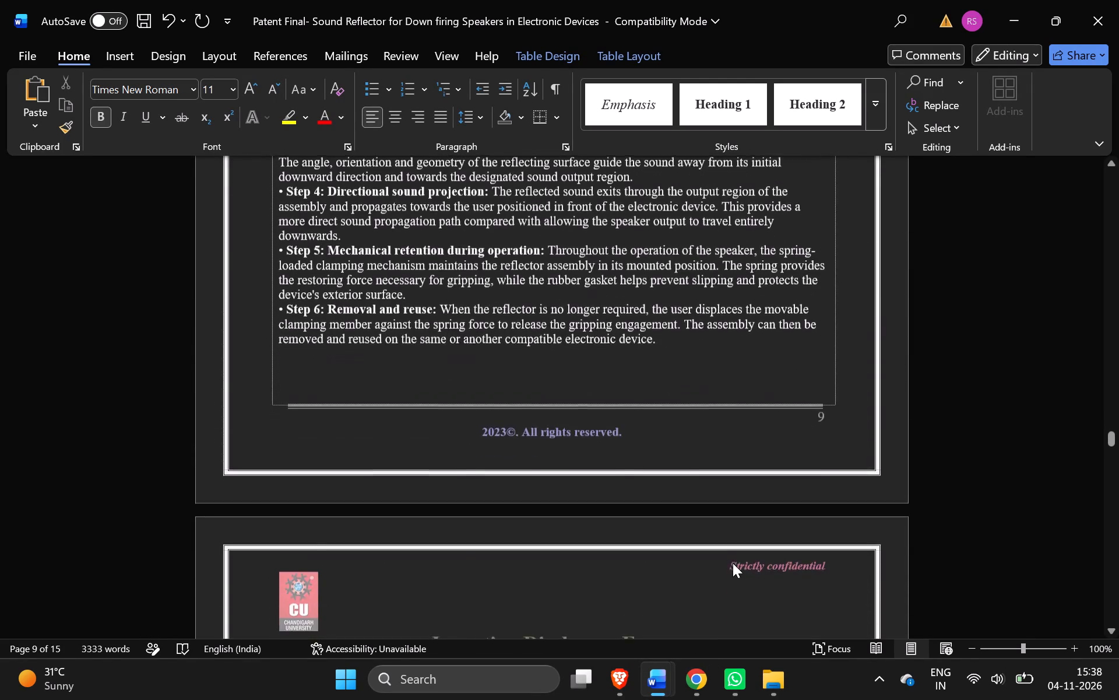
scroll(733, 563, up, 3)
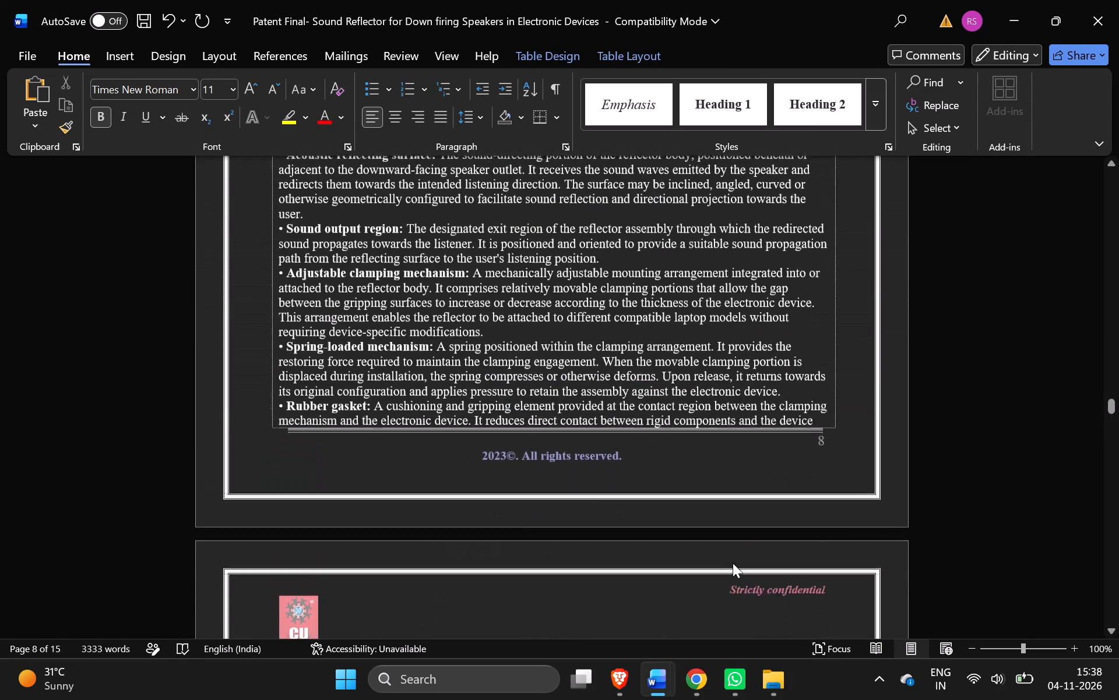
scroll(733, 563, up, 4)
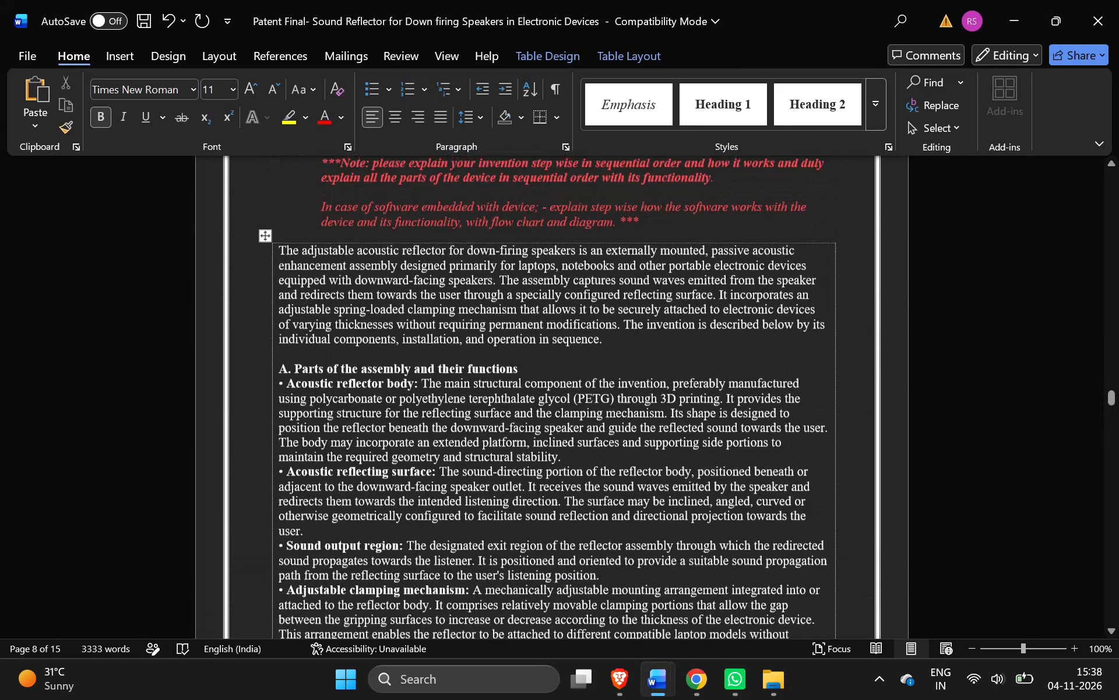
scroll(733, 563, up, 1)
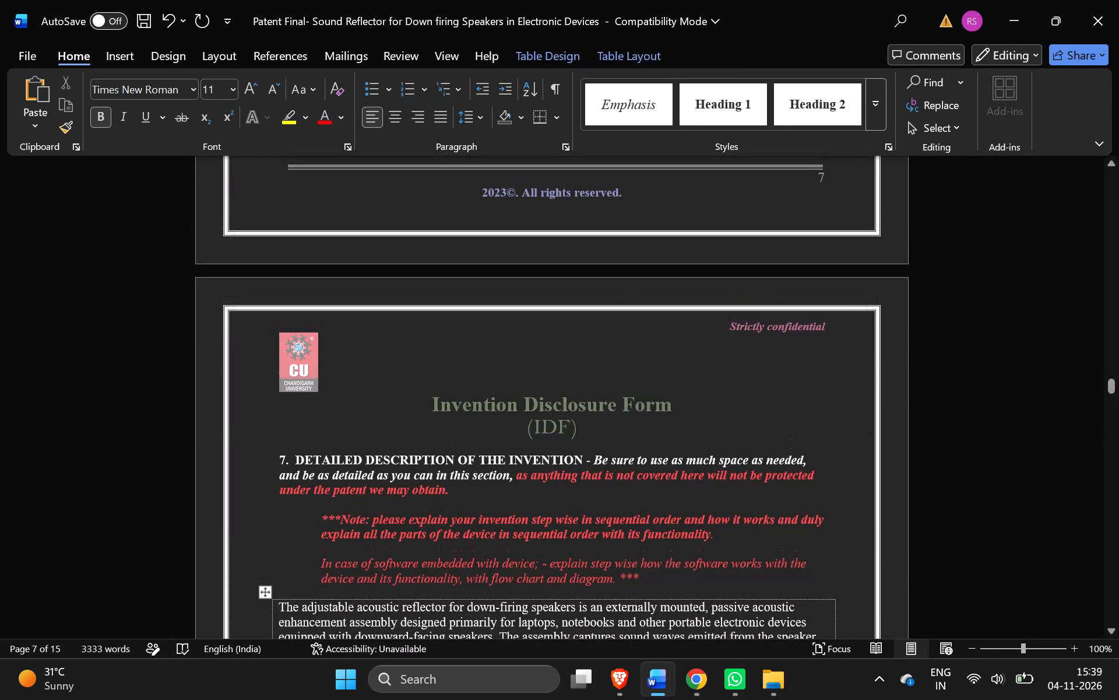
scroll(733, 563, up, 2)
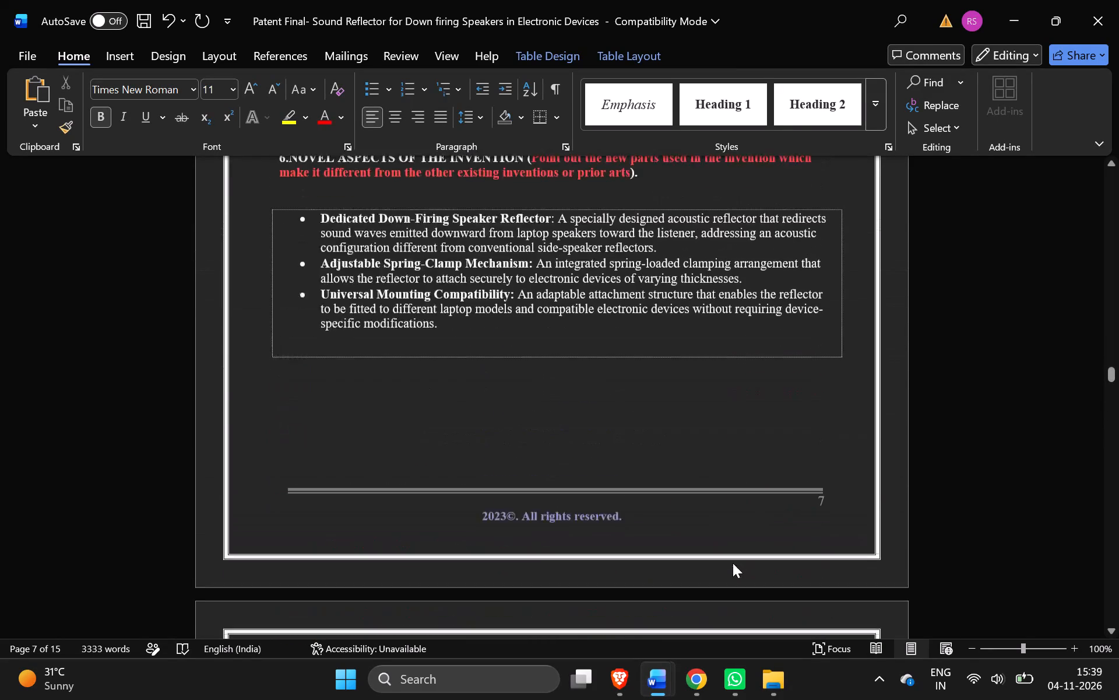
scroll(733, 563, up, 2)
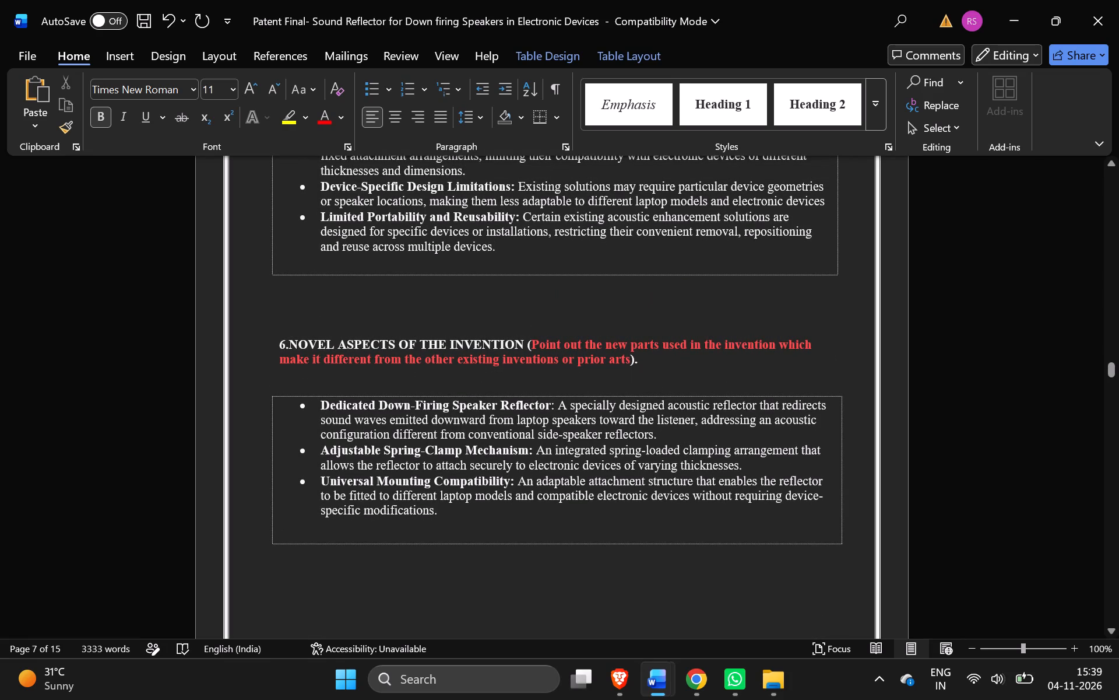
scroll(733, 563, up, 4)
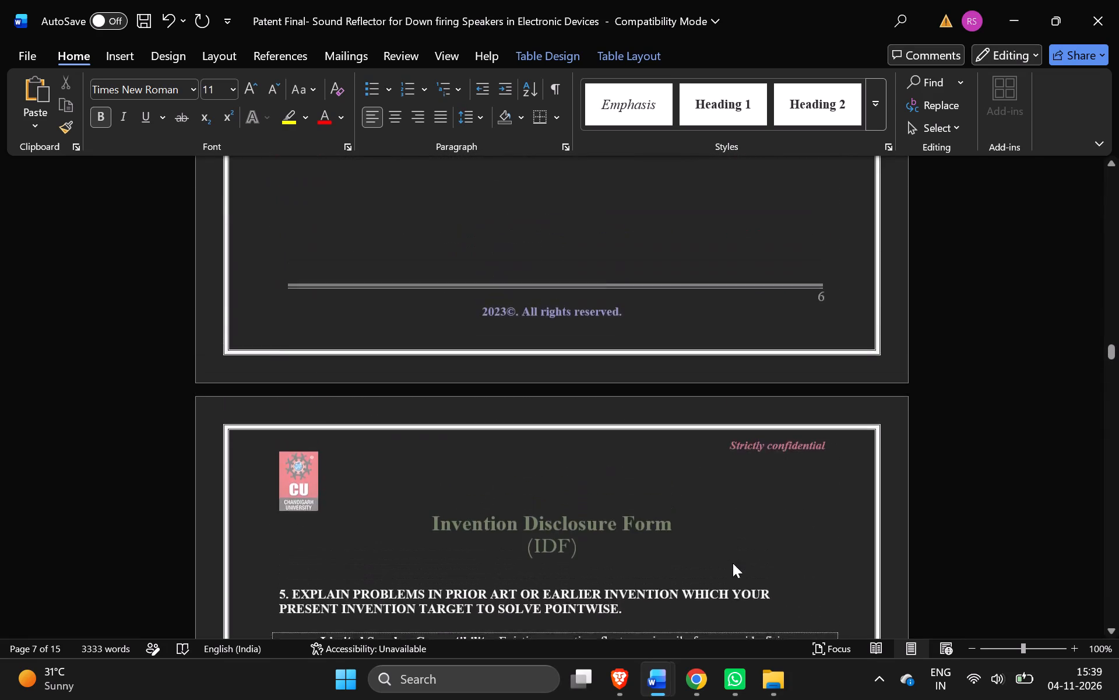
scroll(733, 563, up, 2)
scroll(733, 563, down, 1)
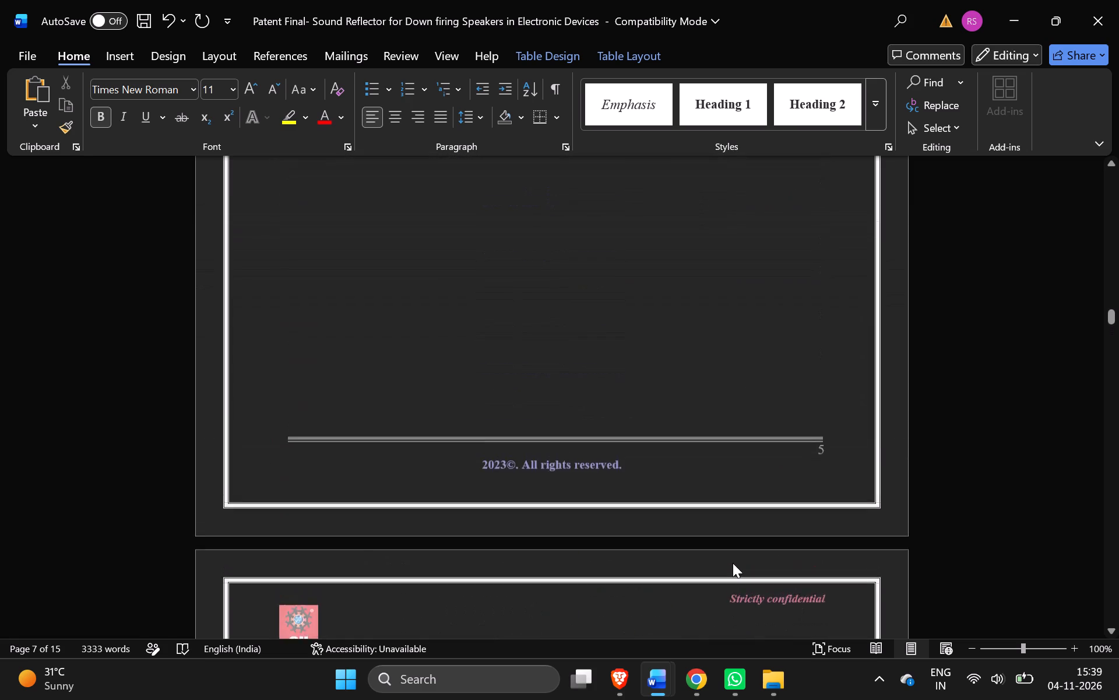
scroll(733, 563, down, 4)
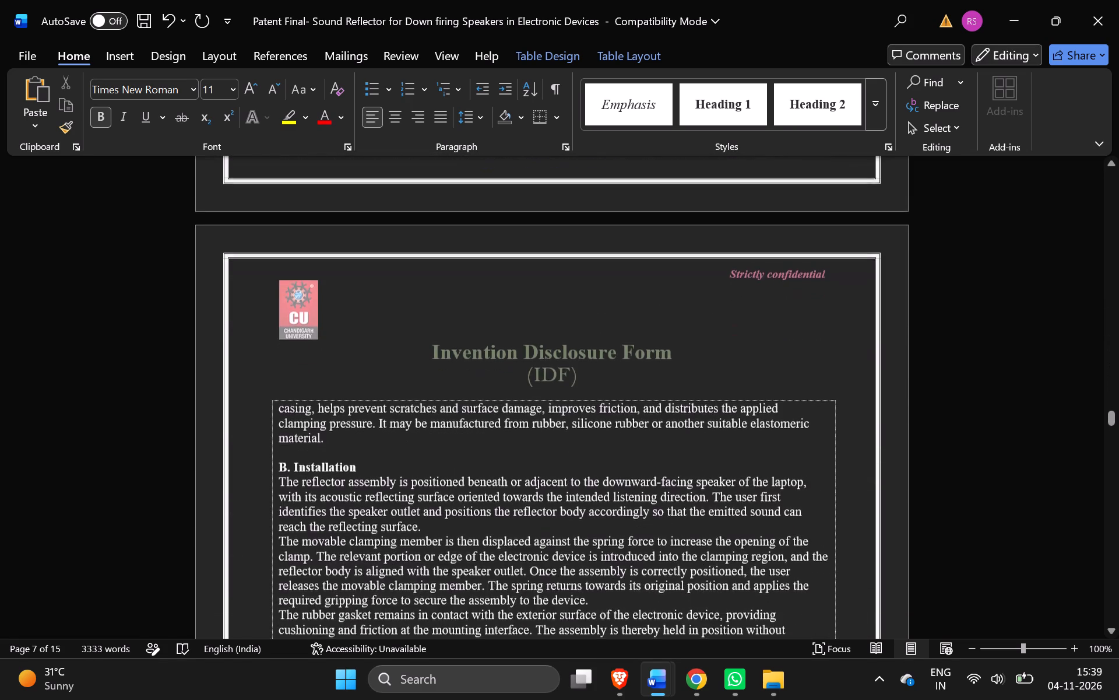
scroll(733, 563, down, 11)
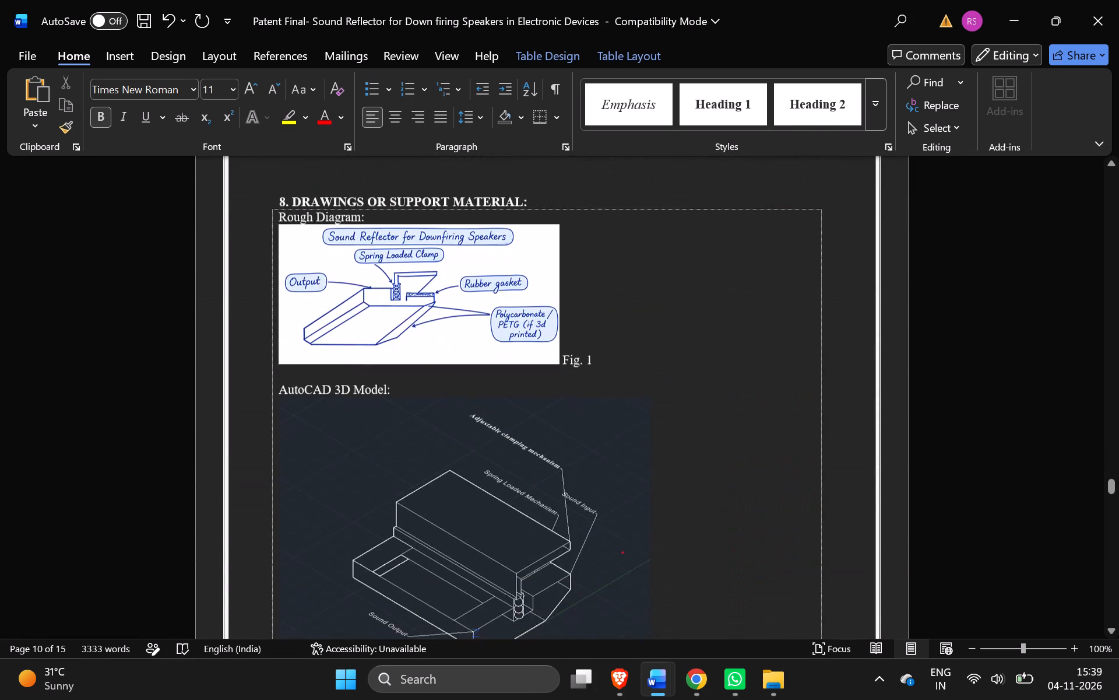
Insert three blank lines before the section 7 "DETAILED DESCRIPTION OF THE INVENTION" heading.
scroll(733, 563, up, 2)
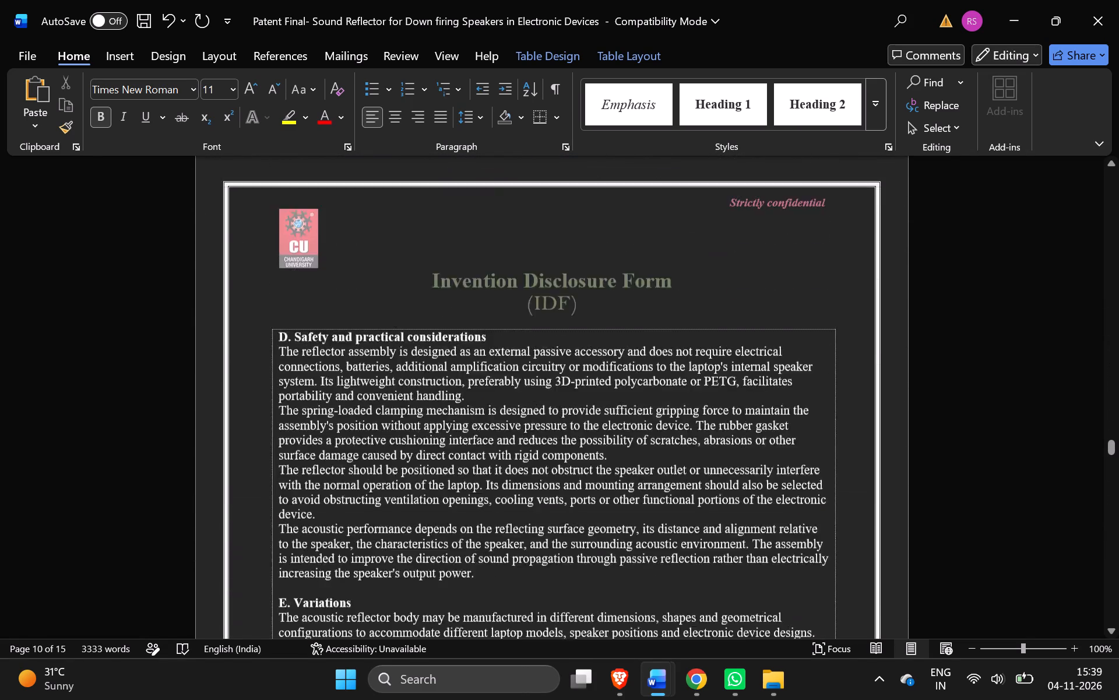
scroll(733, 563, up, 4)
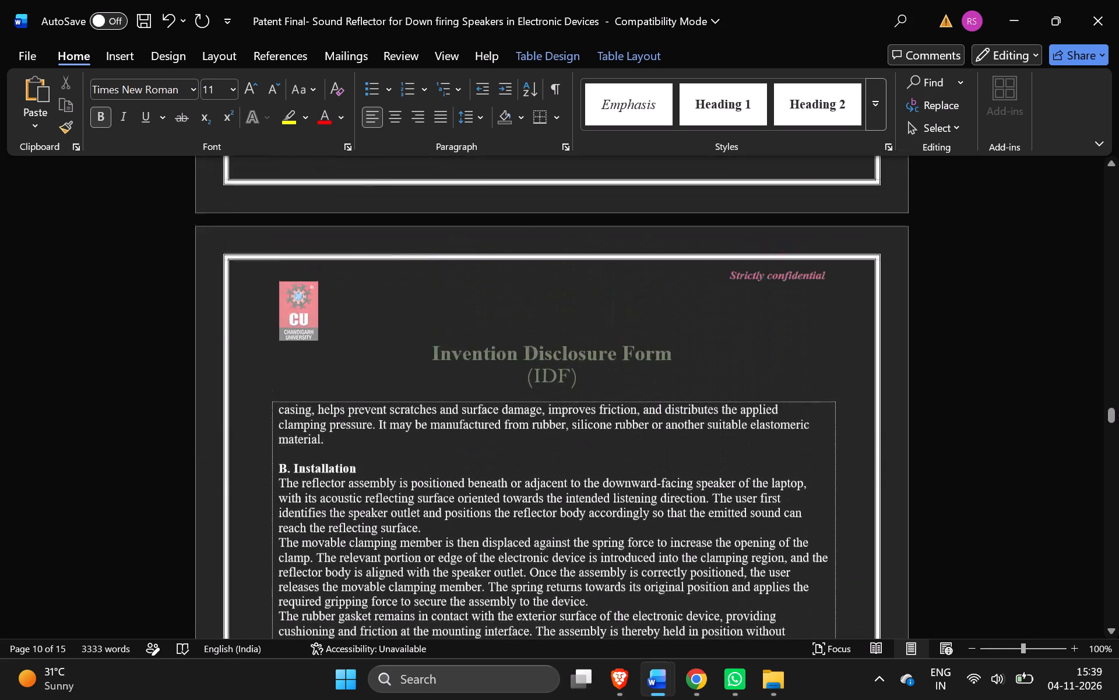
scroll(733, 563, up, 2)
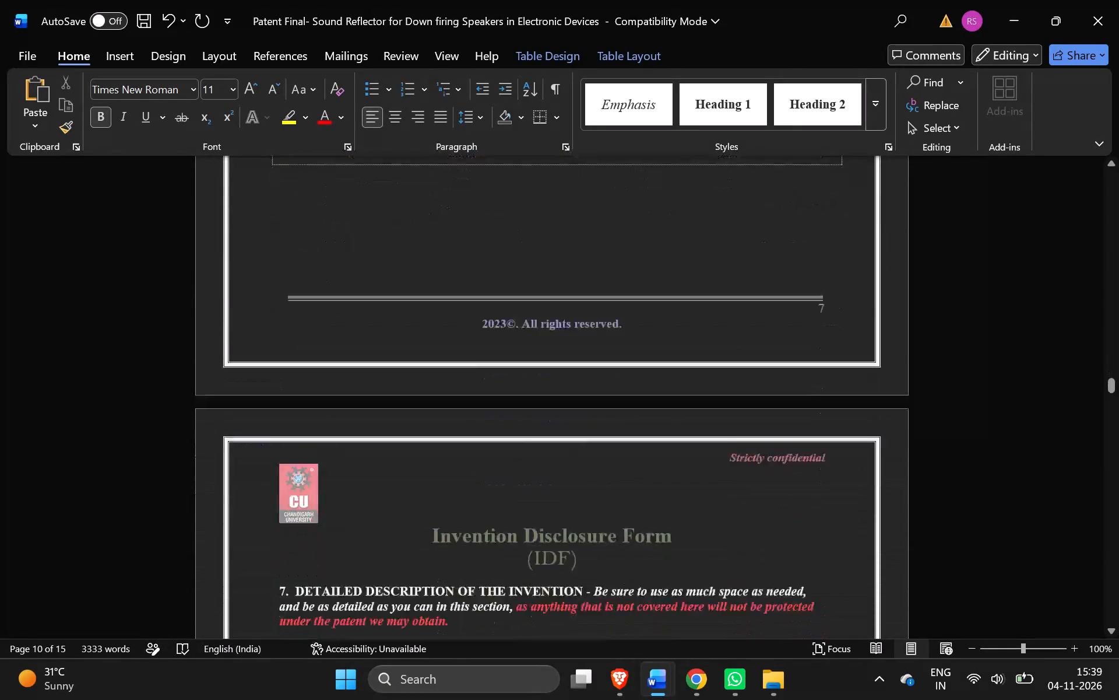
click(279, 381)
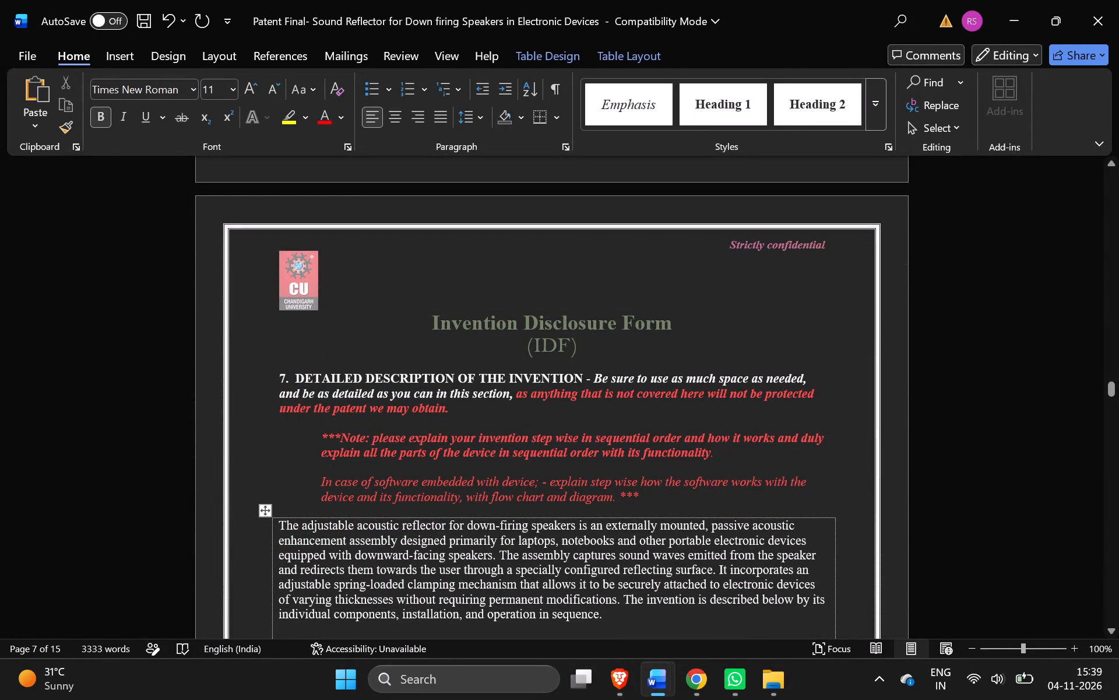
key(Return)
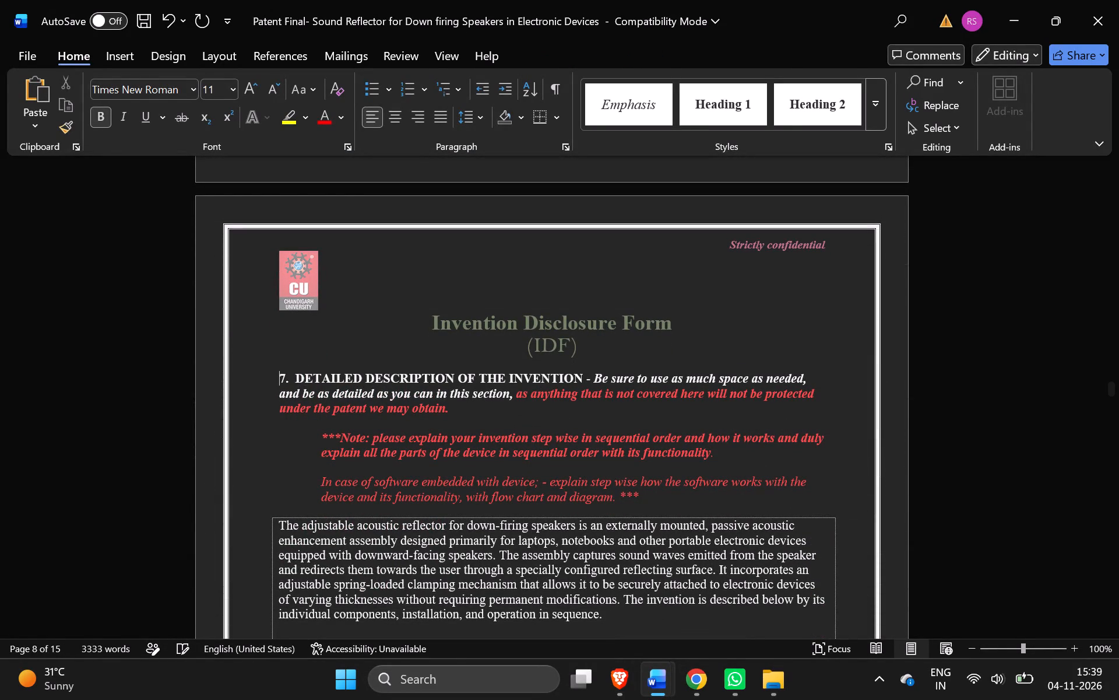
key(Return)
scroll(279, 381, down, 2)
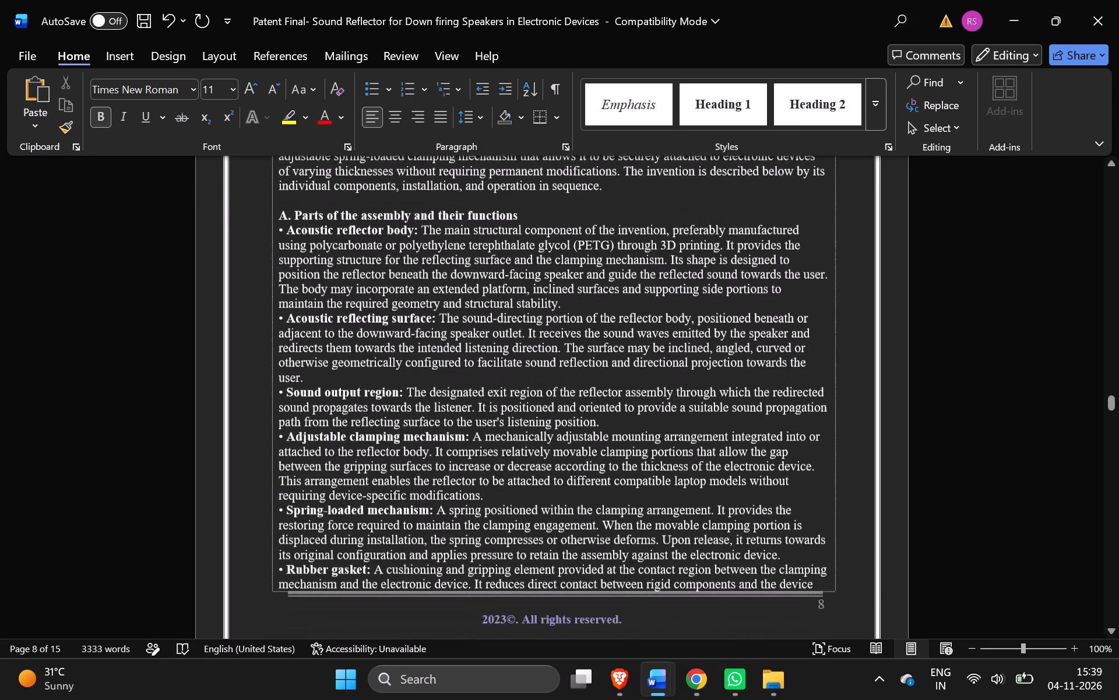
scroll(279, 381, down, 3)
scroll(279, 381, up, 1)
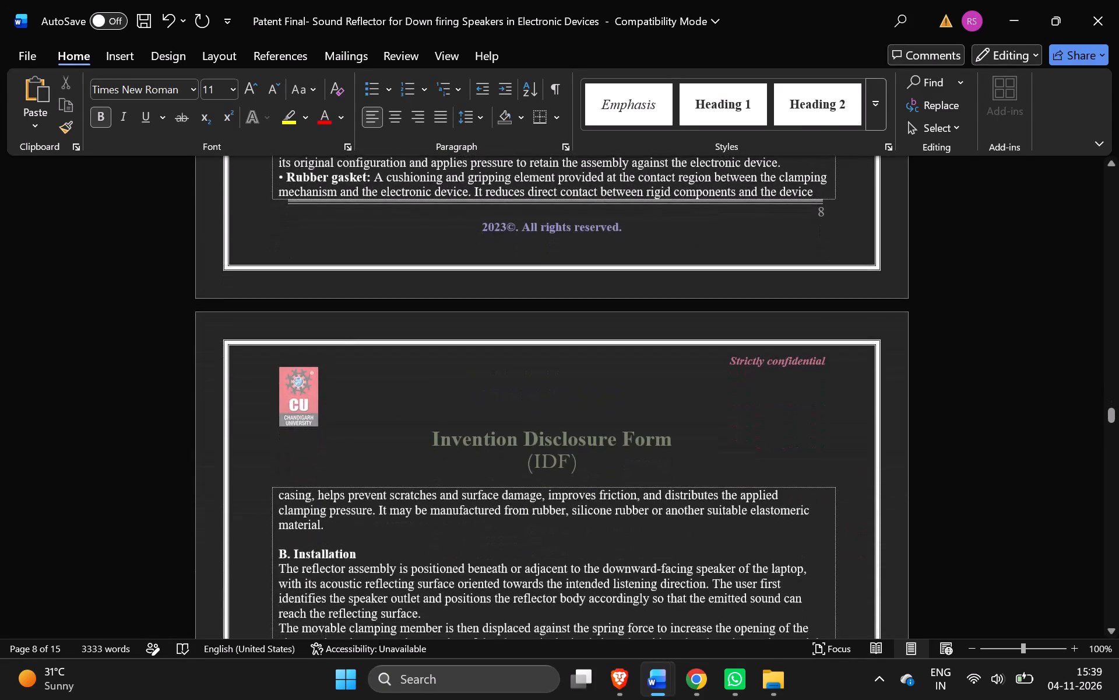
scroll(279, 381, up, 1)
key(Return)
Check the page flow of section 7 and the AutoCAD 3D model figure after the new spacing before section 7.
scroll(279, 381, down, 2)
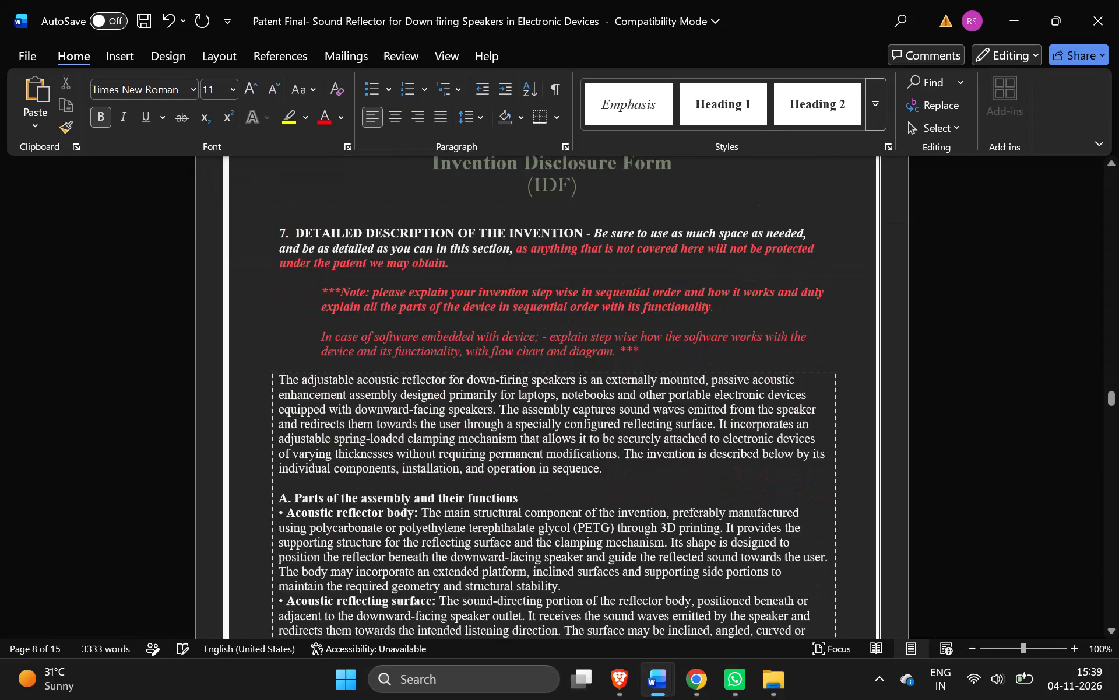
scroll(279, 381, down, 8)
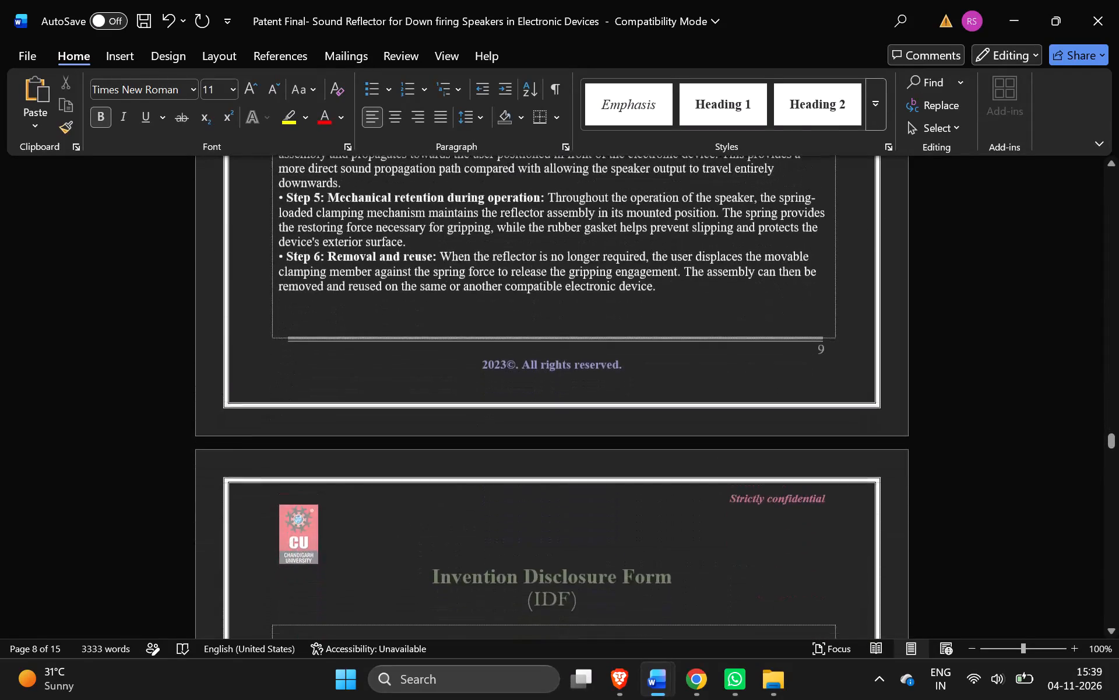
scroll(279, 381, down, 3)
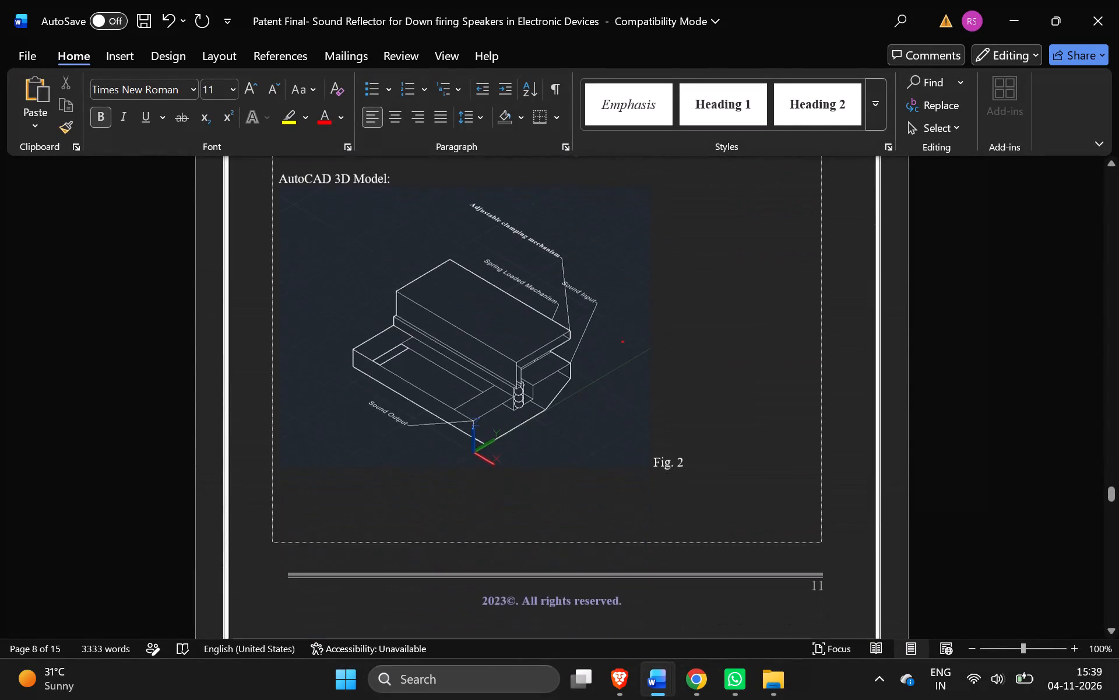
scroll(279, 381, up, 7)
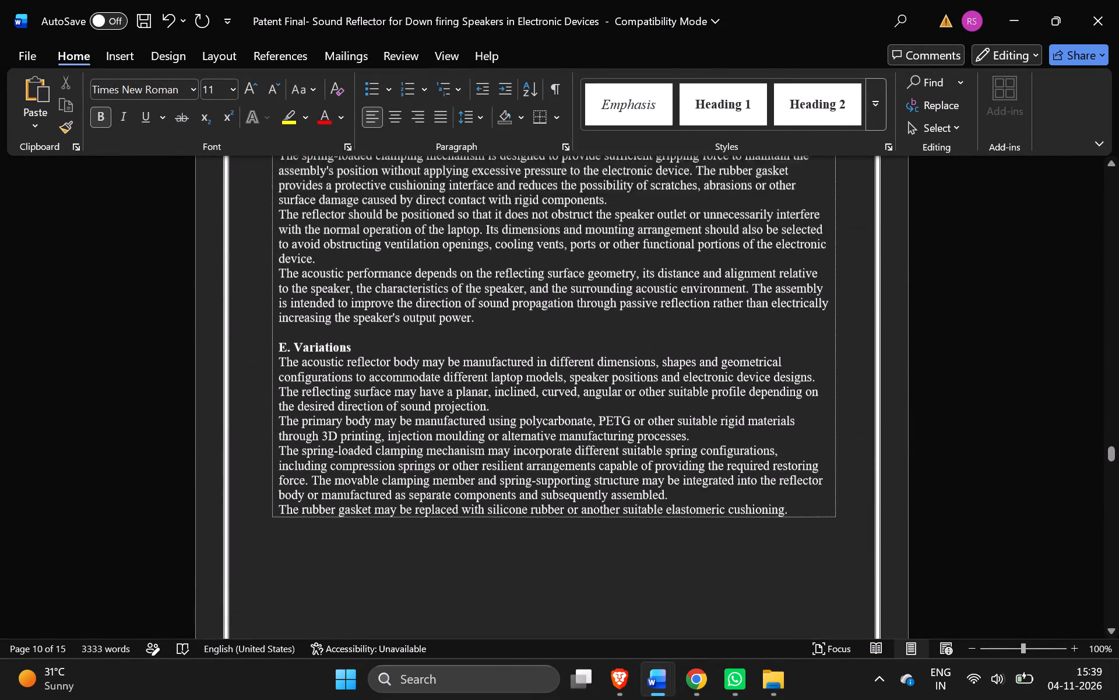
Delete one blank line between the section 5 box and the section 6 "NOVEL ASPECTS OF THE INVENTION" heading.
scroll(280, 386, up, 3)
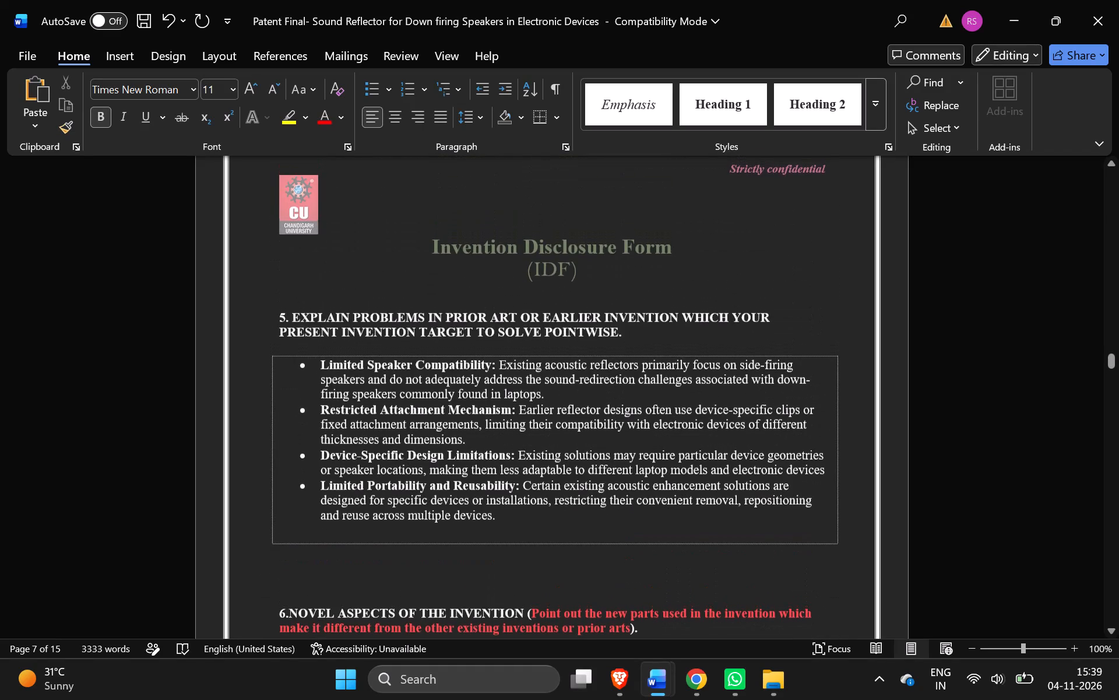
click(280, 386)
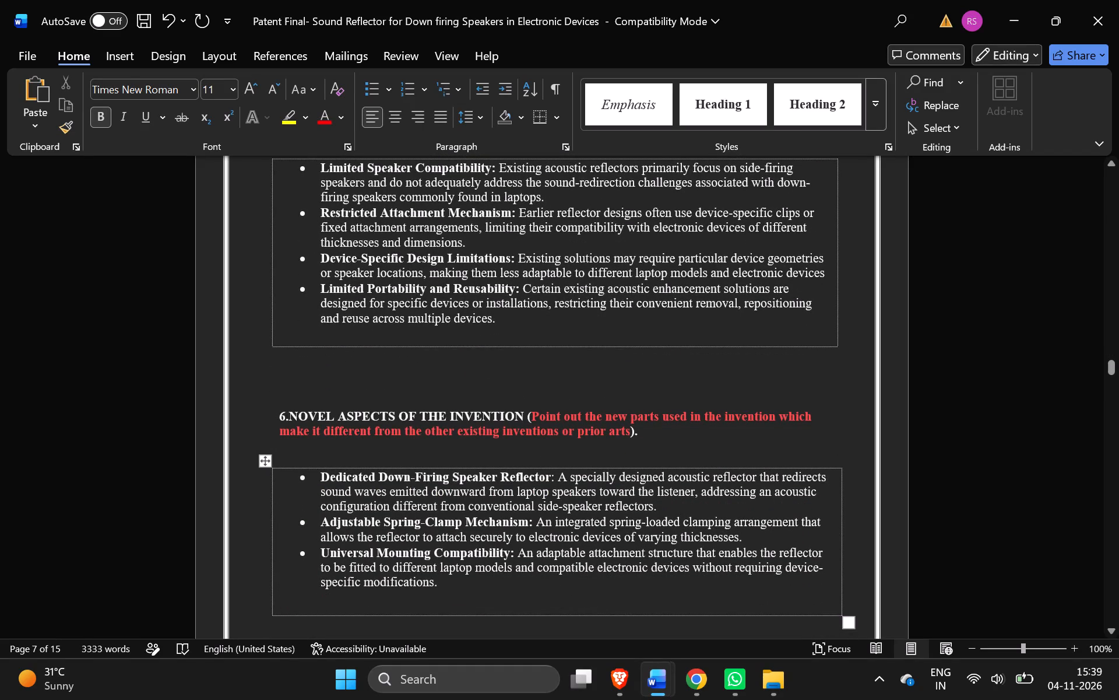
key(BackSpace)
Review the spacing and page breaks of sections 3 to 6, from the novel aspects back to the brief summary.
scroll(280, 386, up, 1)
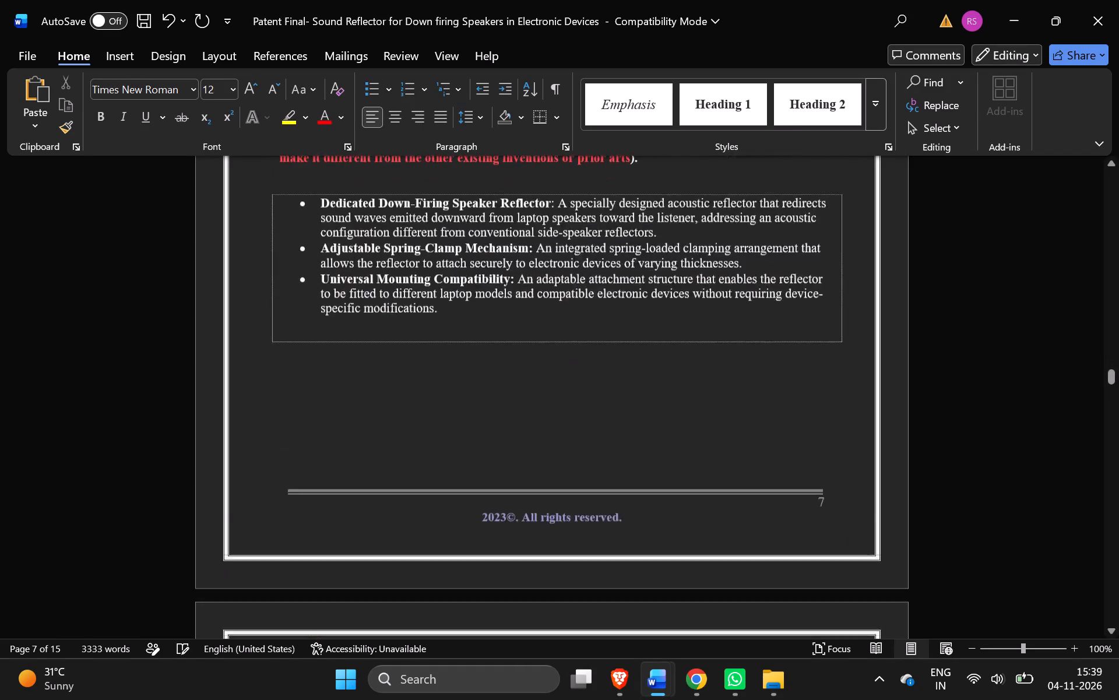
scroll(280, 386, up, 1)
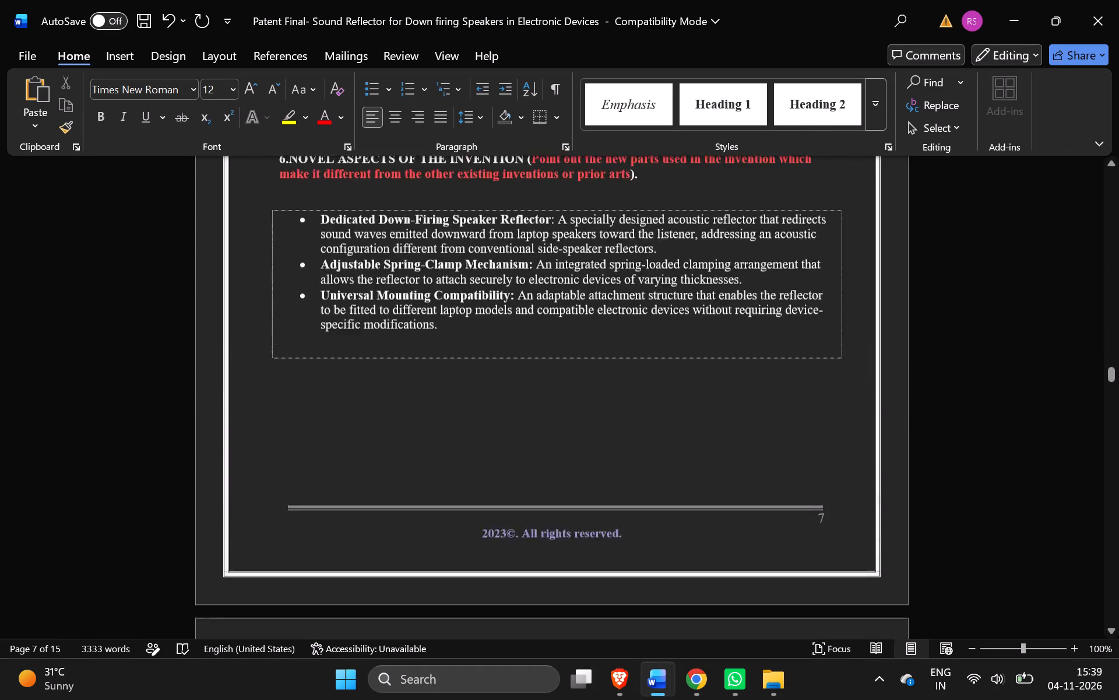
scroll(280, 386, up, 2)
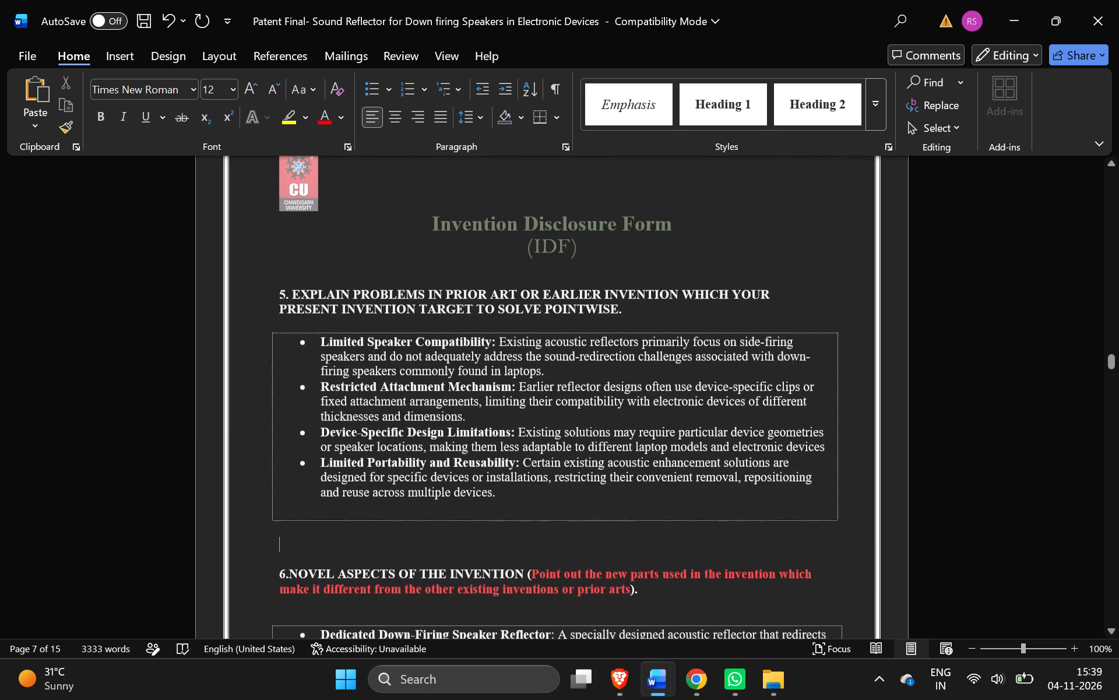
scroll(280, 386, up, 2)
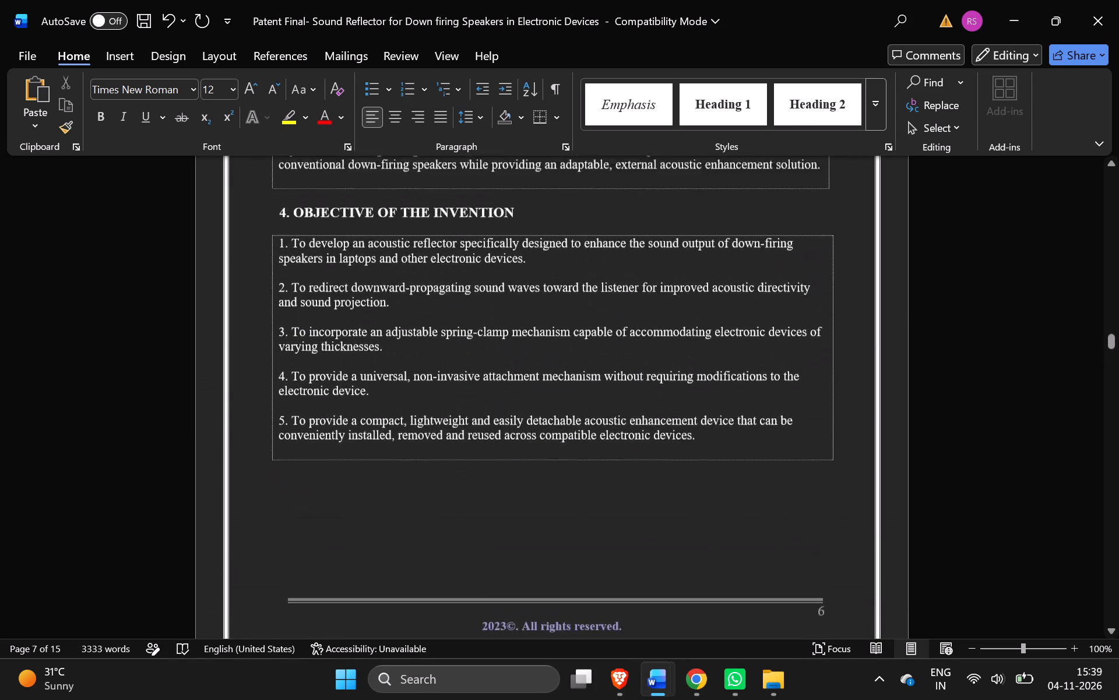
scroll(280, 386, up, 3)
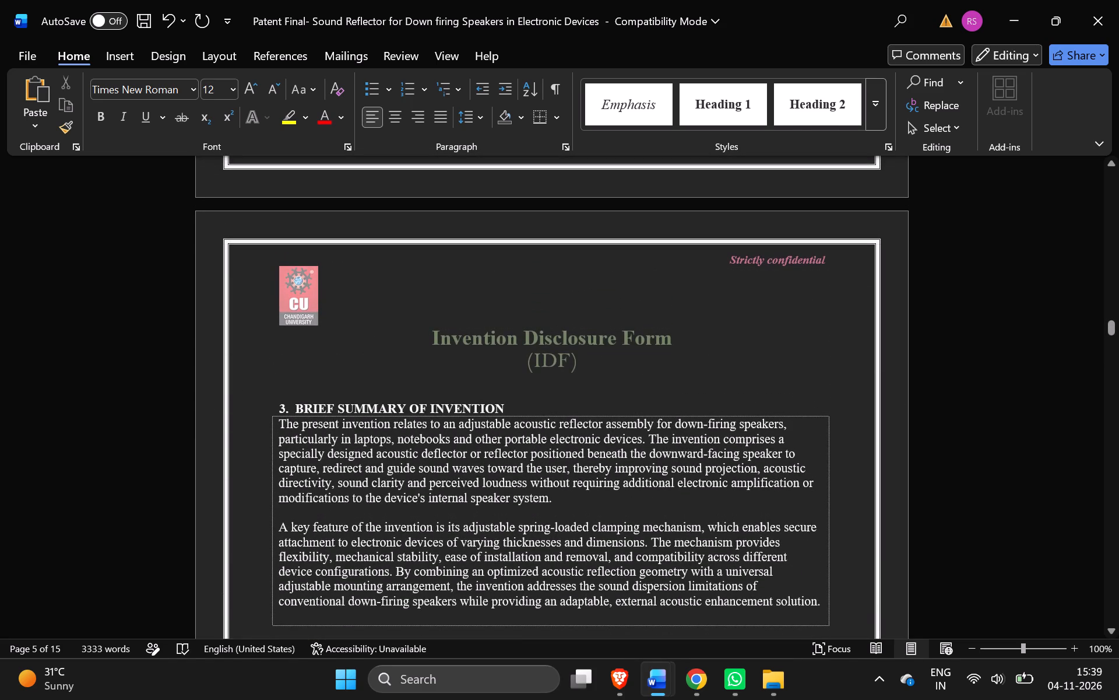
Insert a paragraph break on the blank line above the section 5 "EXPLAIN PROBLEMS IN PRIOR ART" heading.
scroll(354, 436, down, 1)
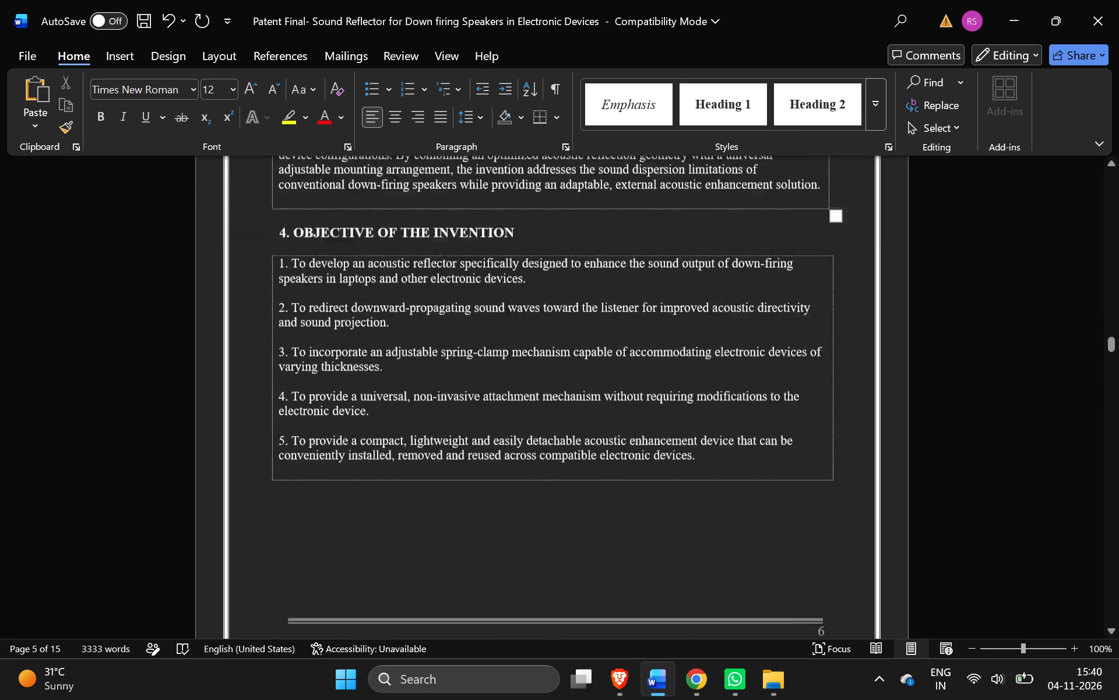
scroll(354, 436, down, 2)
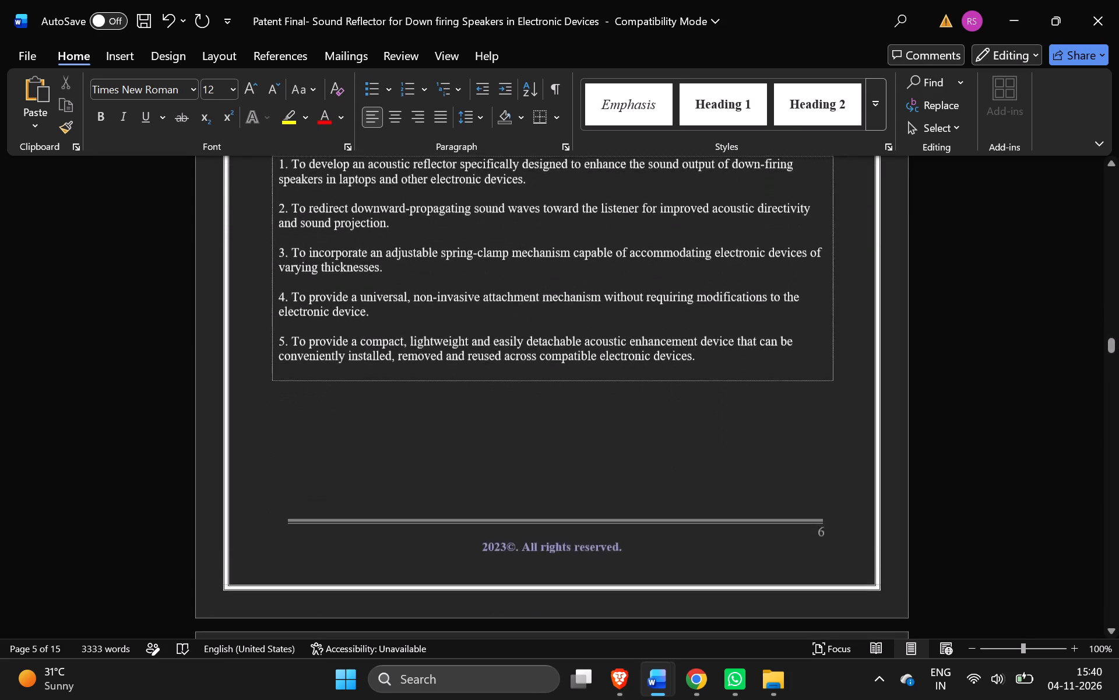
scroll(354, 436, down, 2)
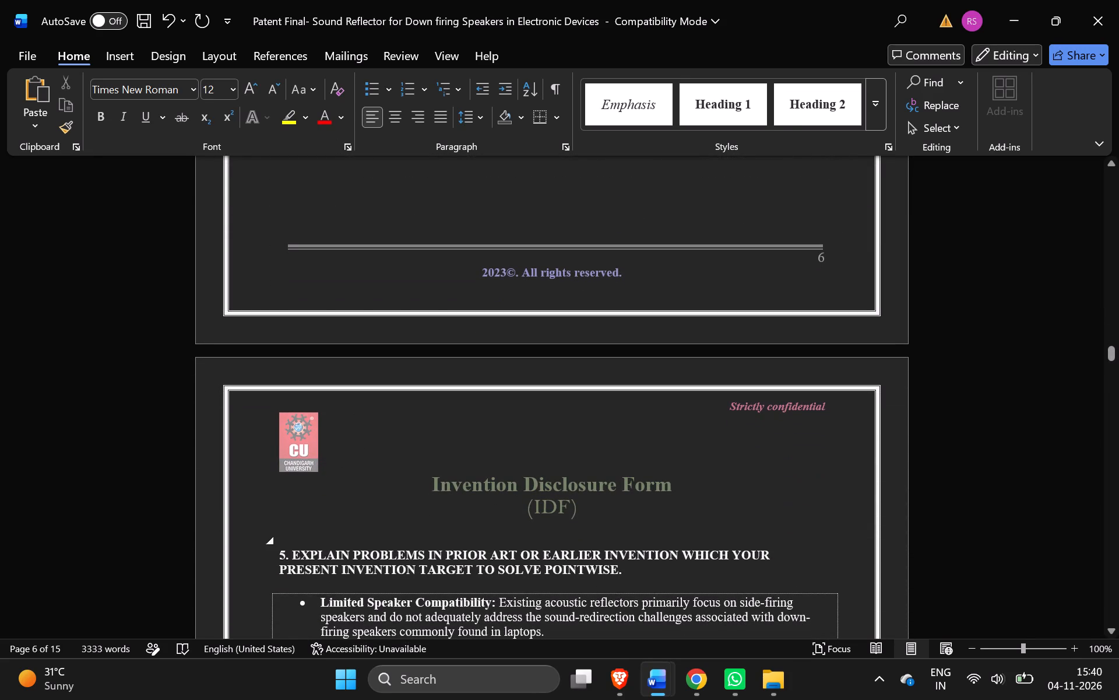
click(280, 544)
key(Return)
Check the layout of sections 5 and 6, and review the title and background pages of sections 1 and 2.
scroll(280, 544, down, 1)
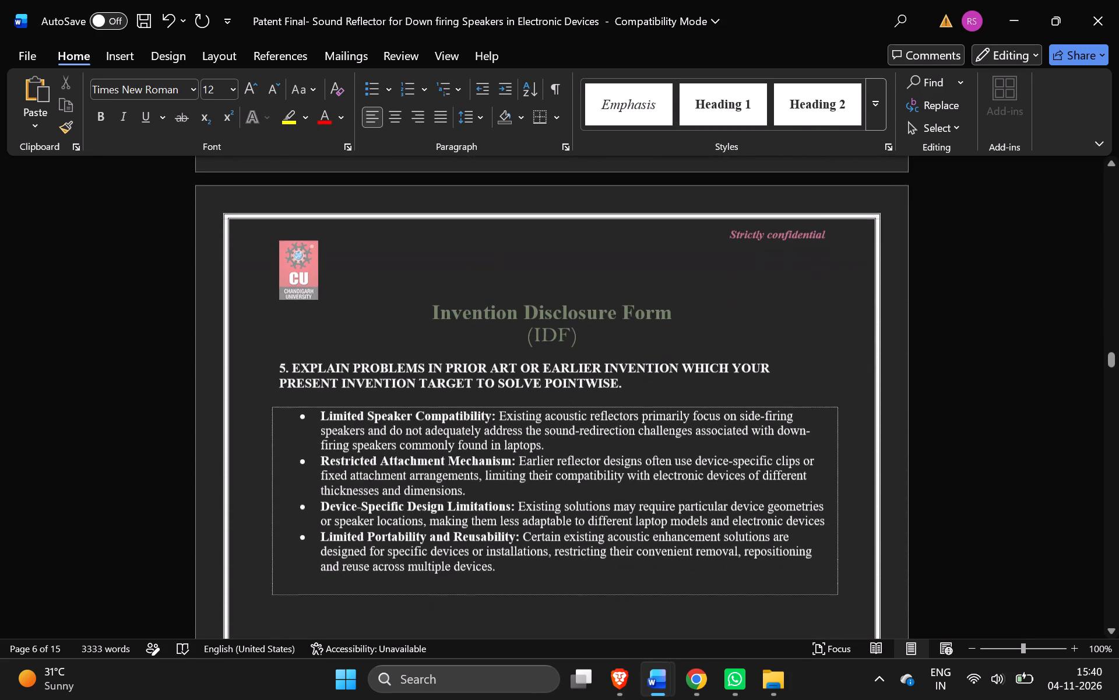
scroll(280, 544, down, 1)
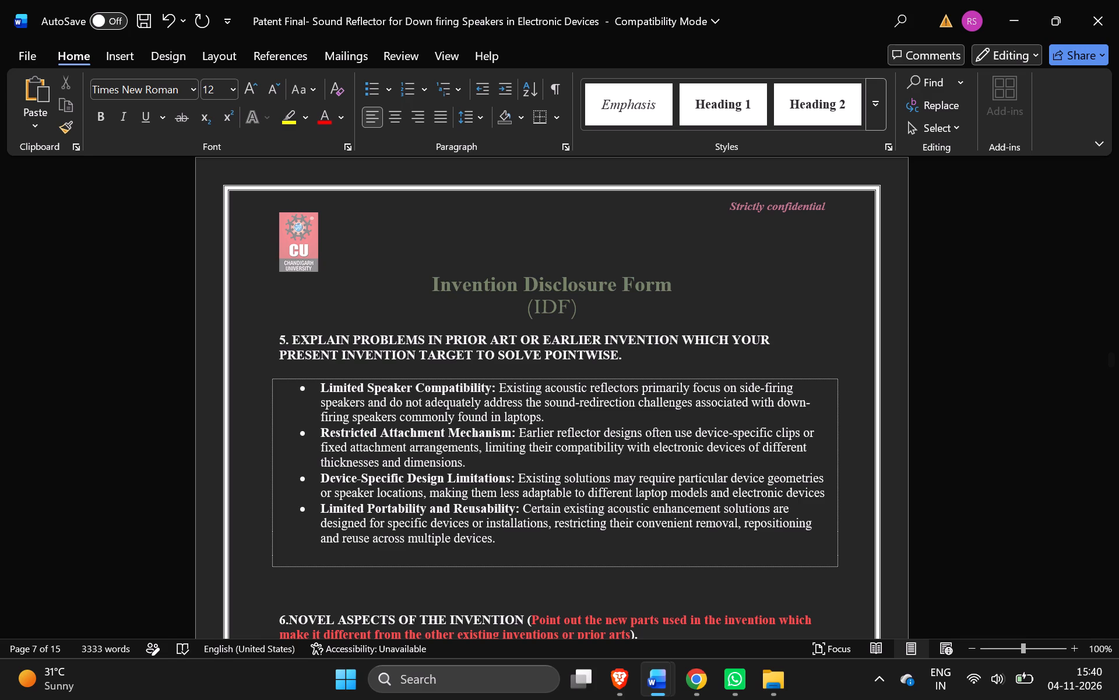
scroll(280, 544, down, 1)
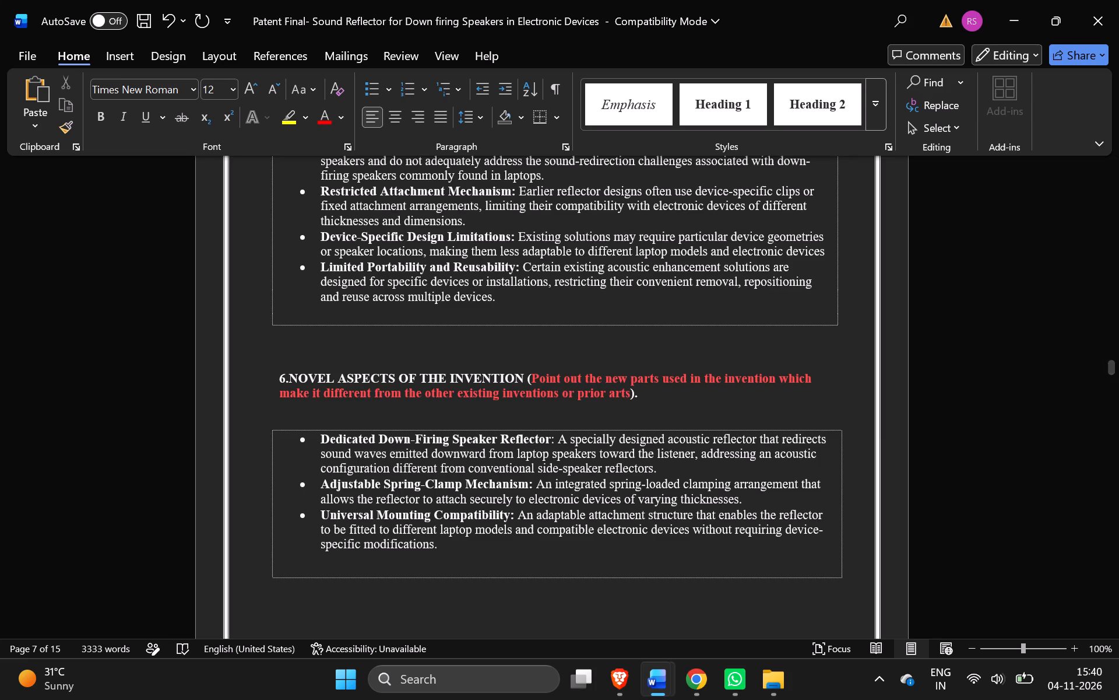
scroll(280, 544, up, 8)
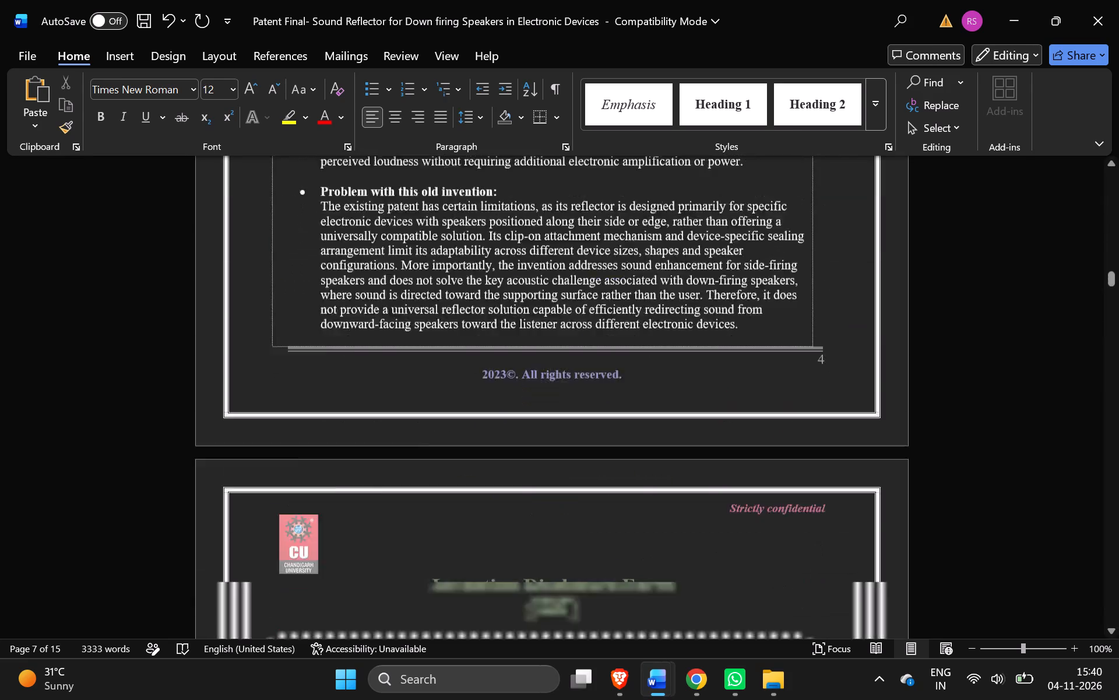
scroll(280, 544, up, 1)
scroll(280, 544, down, 5)
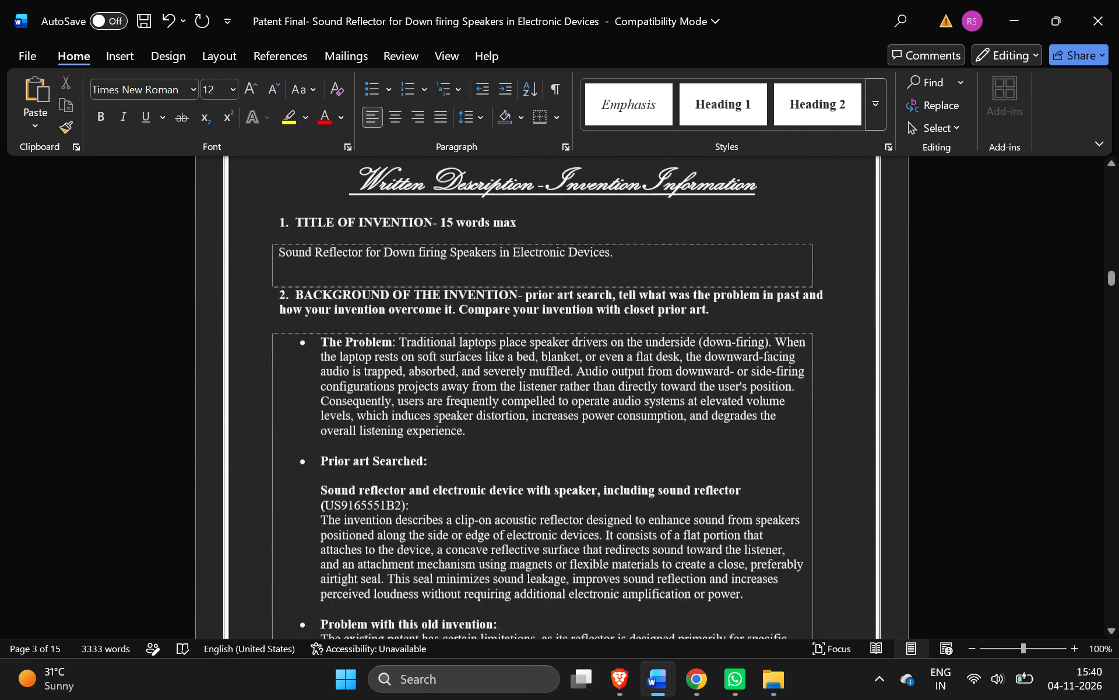
scroll(280, 544, down, 4)
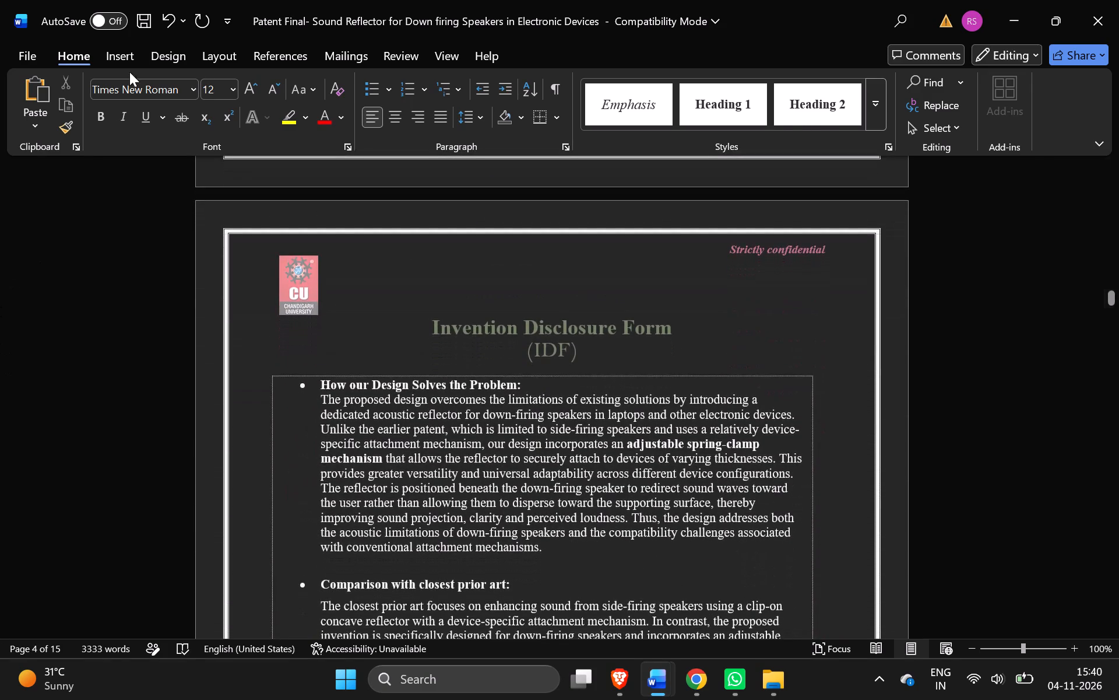
Save the patent document.
click(149, 9)
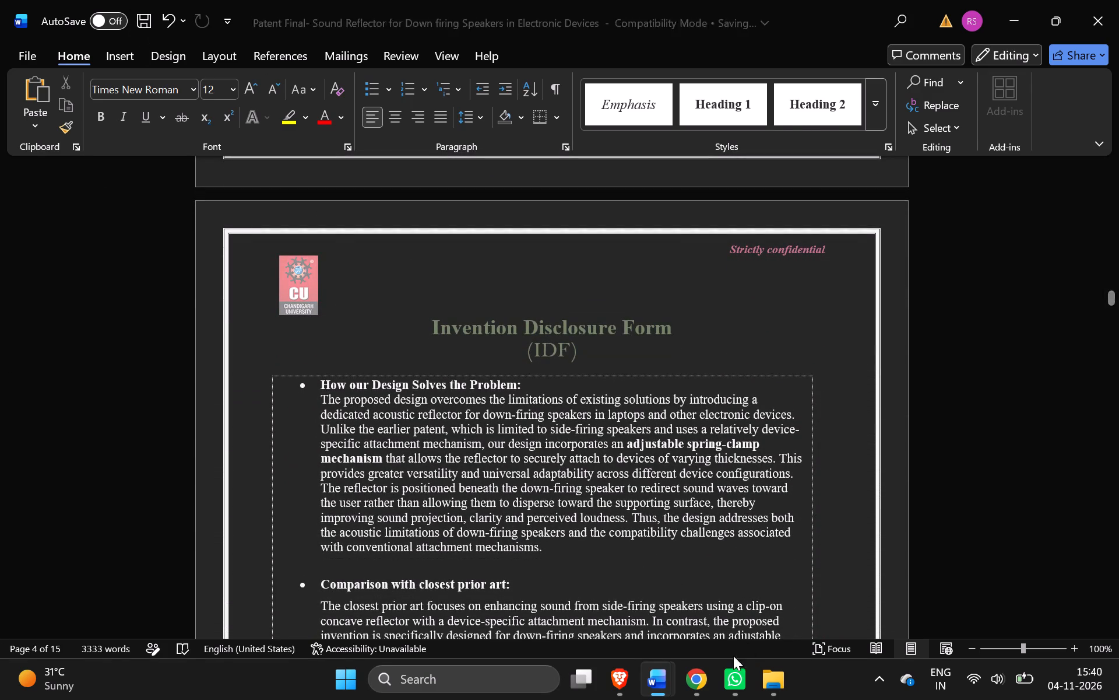
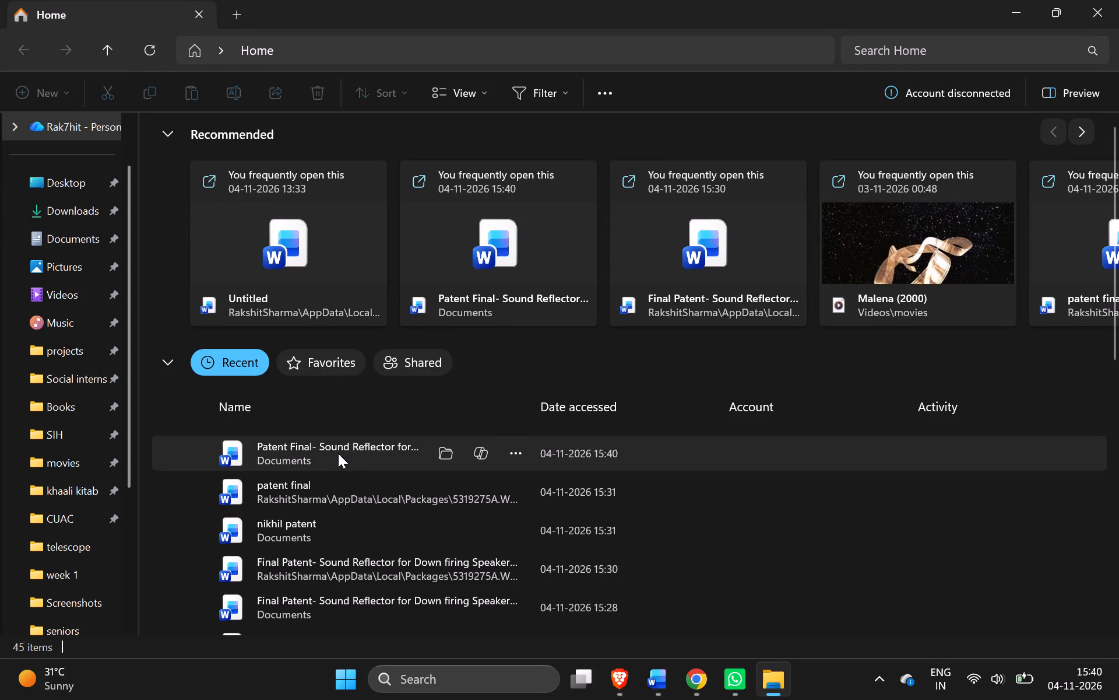
Select the saved "Patent Final- Sound Reflector" document among the recent files in File Explorer.
click(338, 453)
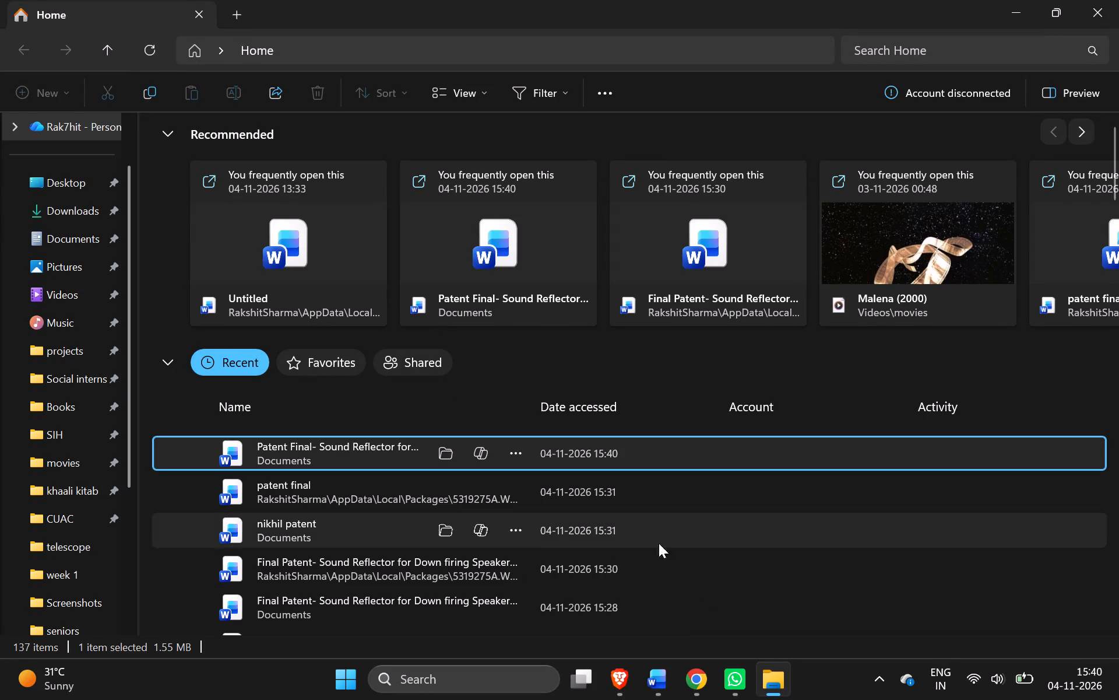
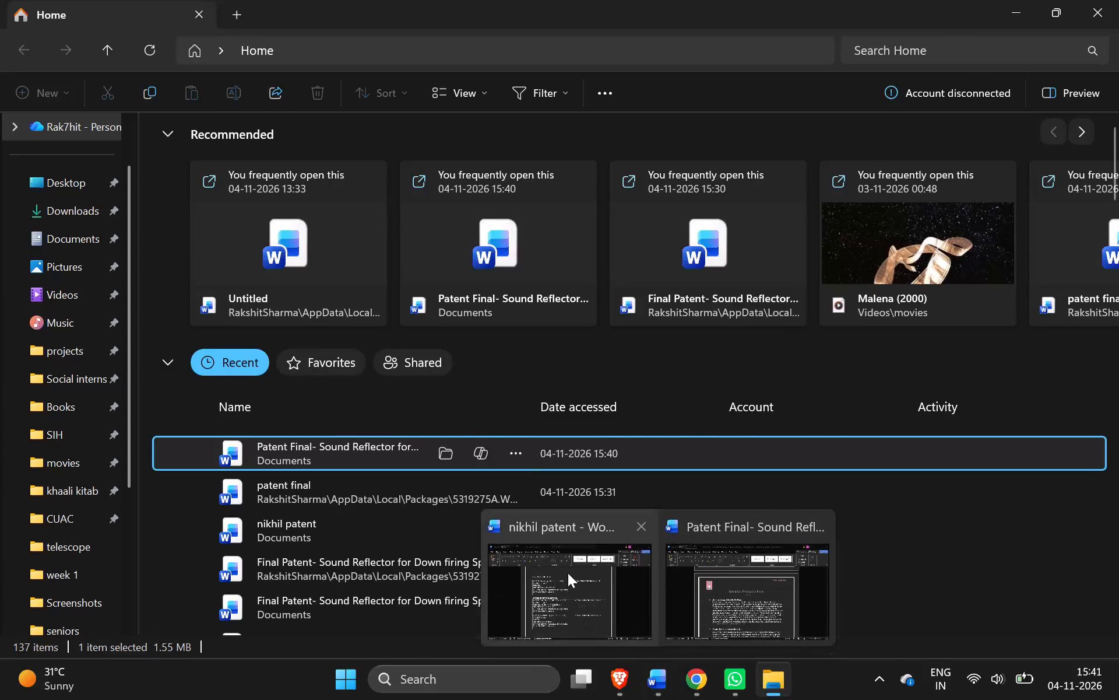
Switch to the Patent Final document and add line breaks before the section 7 heading "Detailed Description of the Invention".
click(568, 573)
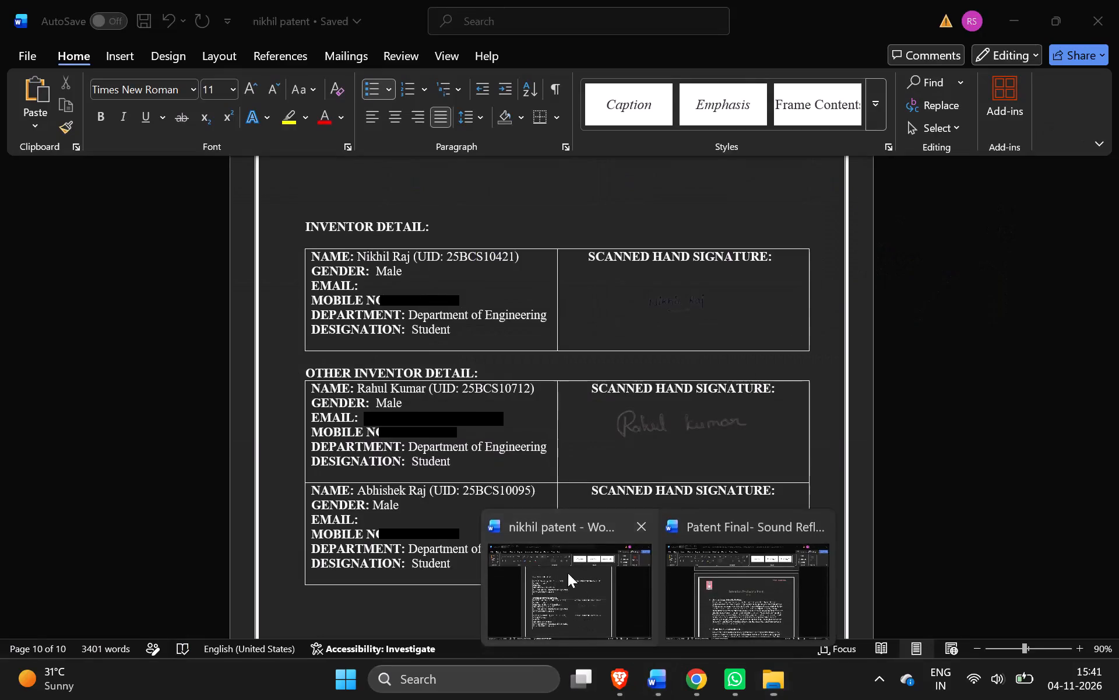
click(711, 597)
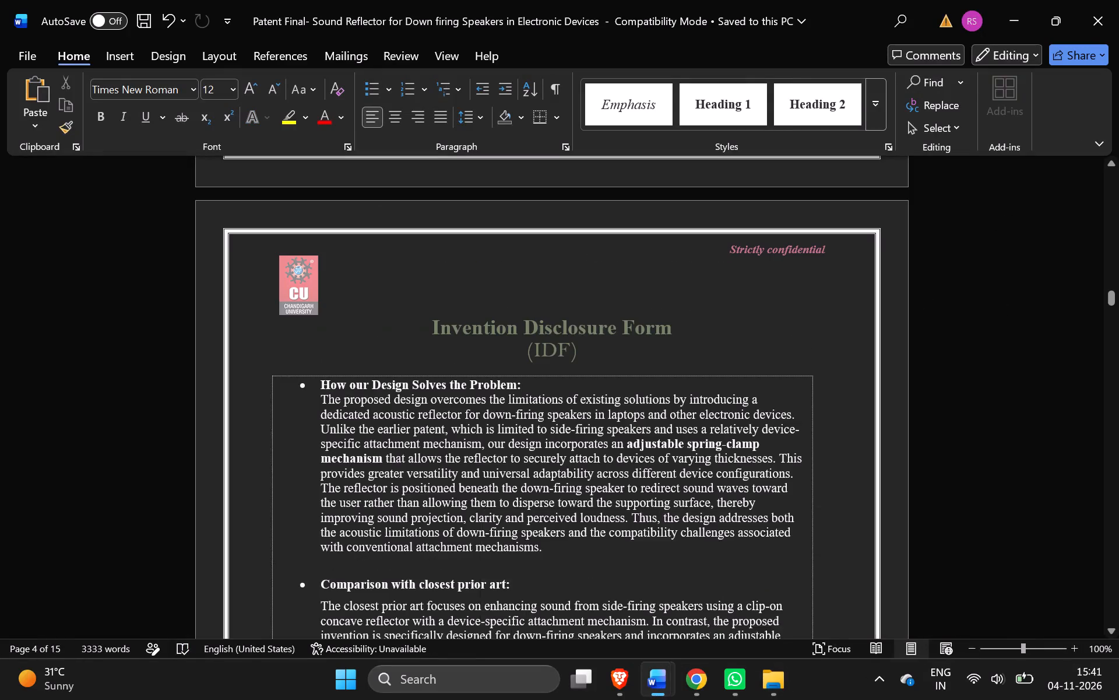
scroll(441, 474, down, 8)
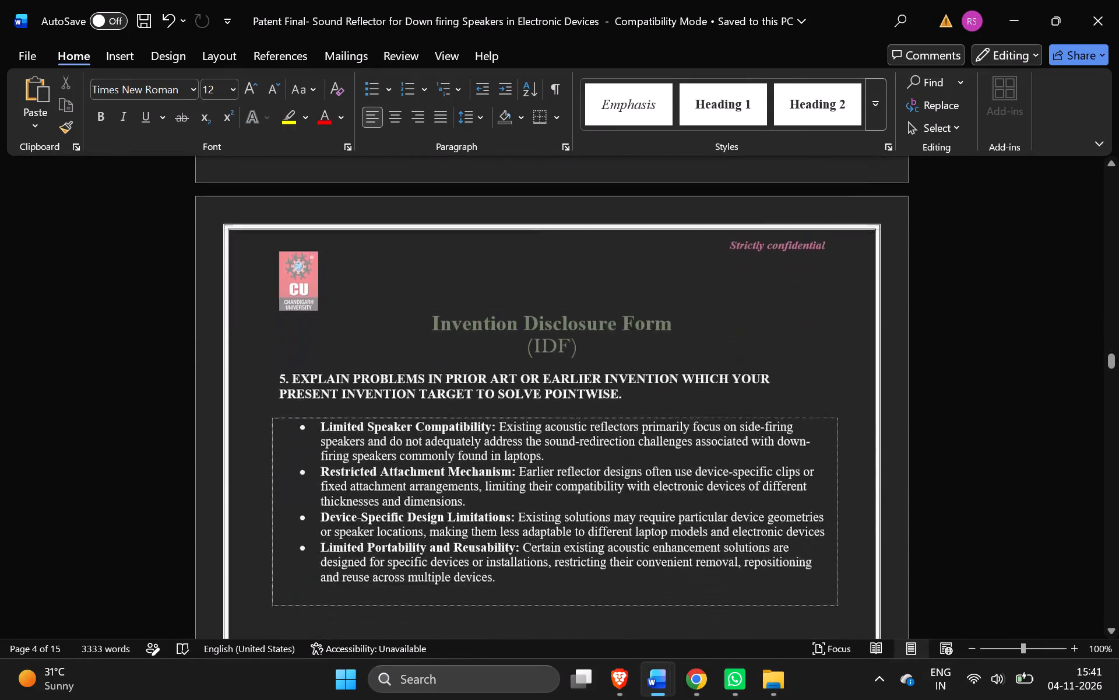
scroll(441, 474, down, 2)
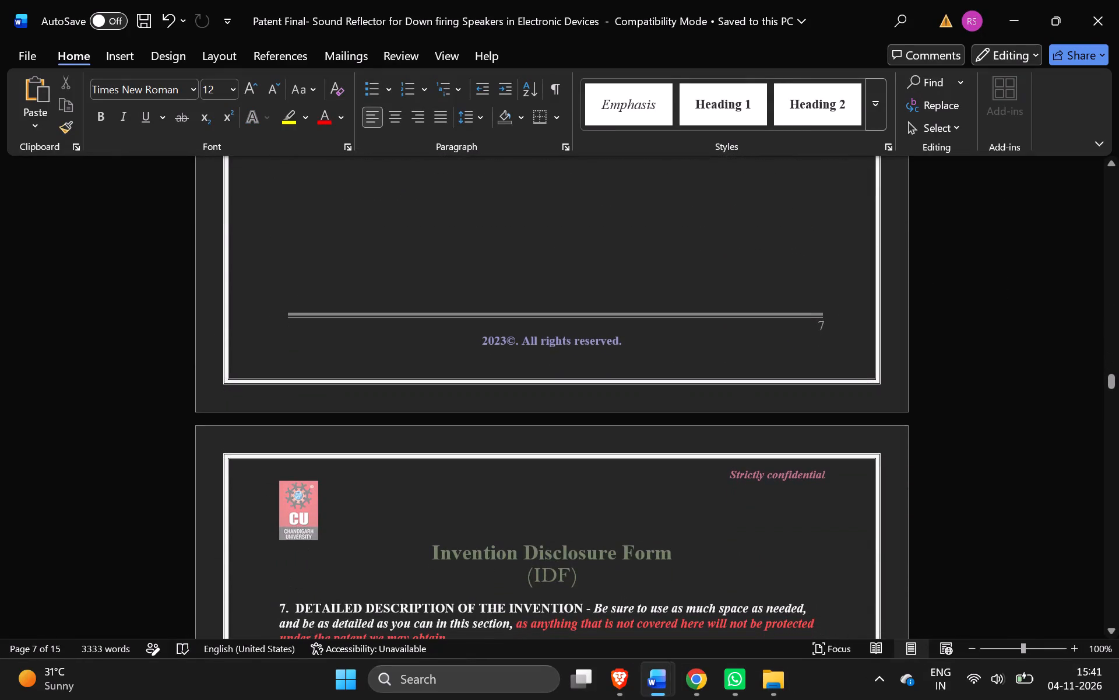
click(275, 605)
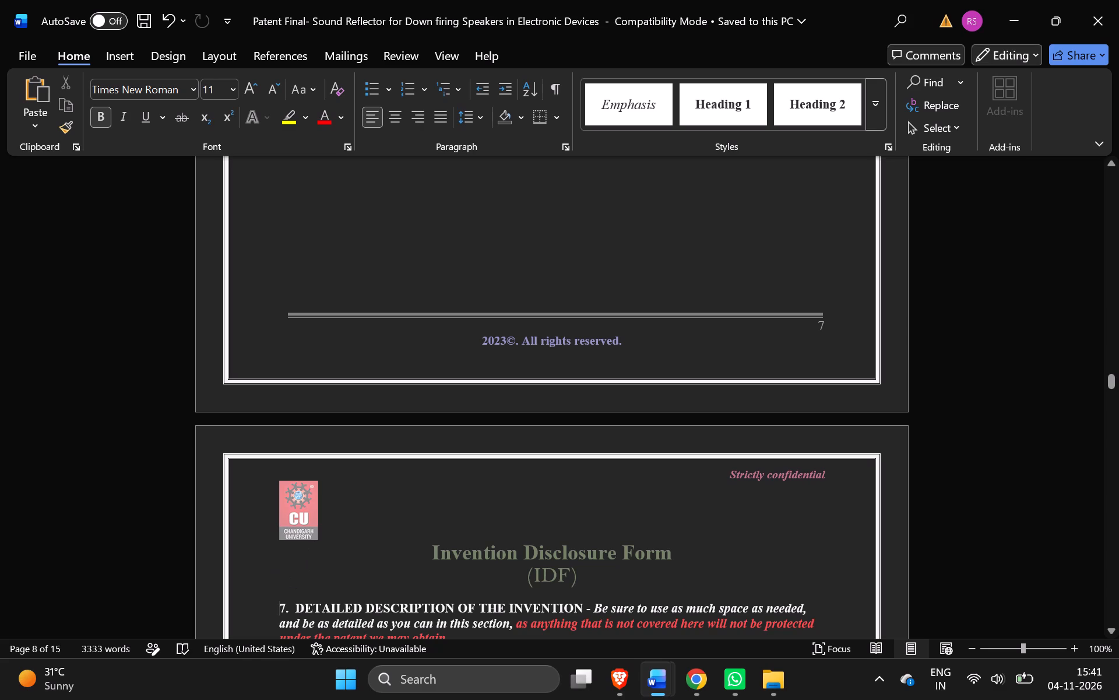
click(289, 295)
key(Return)
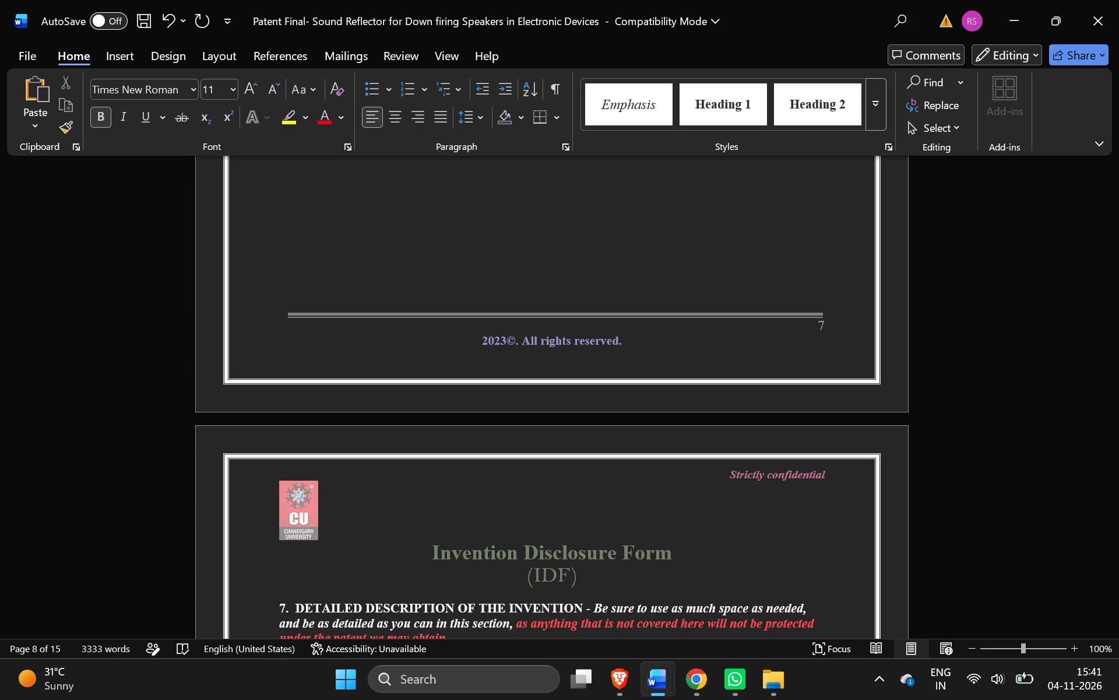
scroll(289, 295, down, 2)
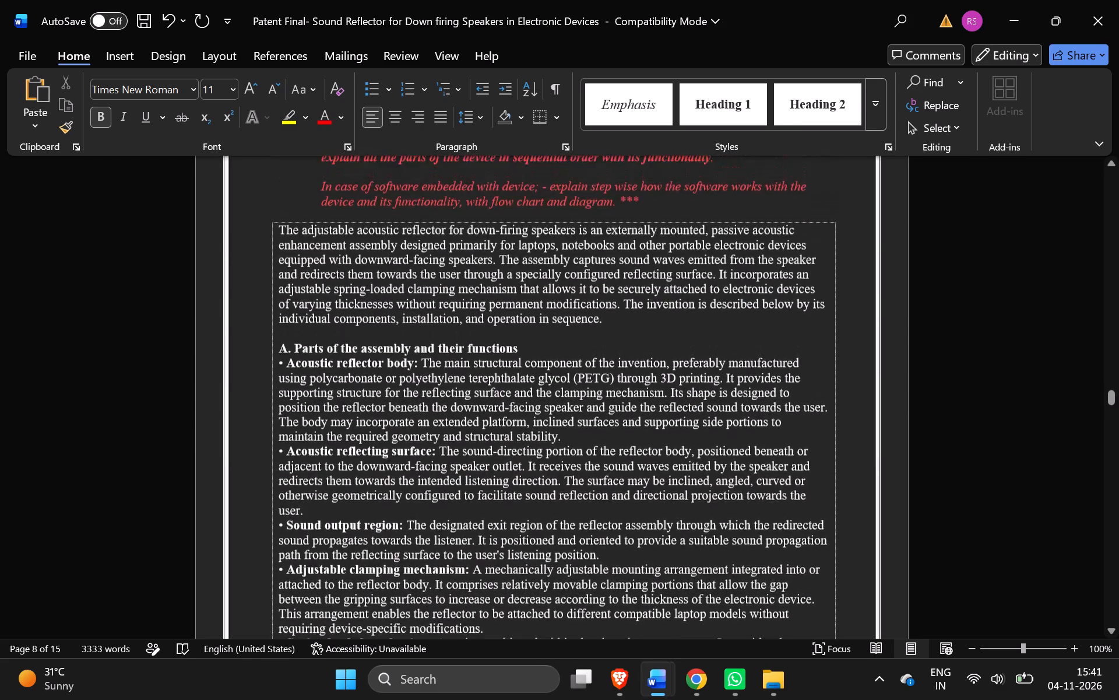
scroll(289, 295, down, 1)
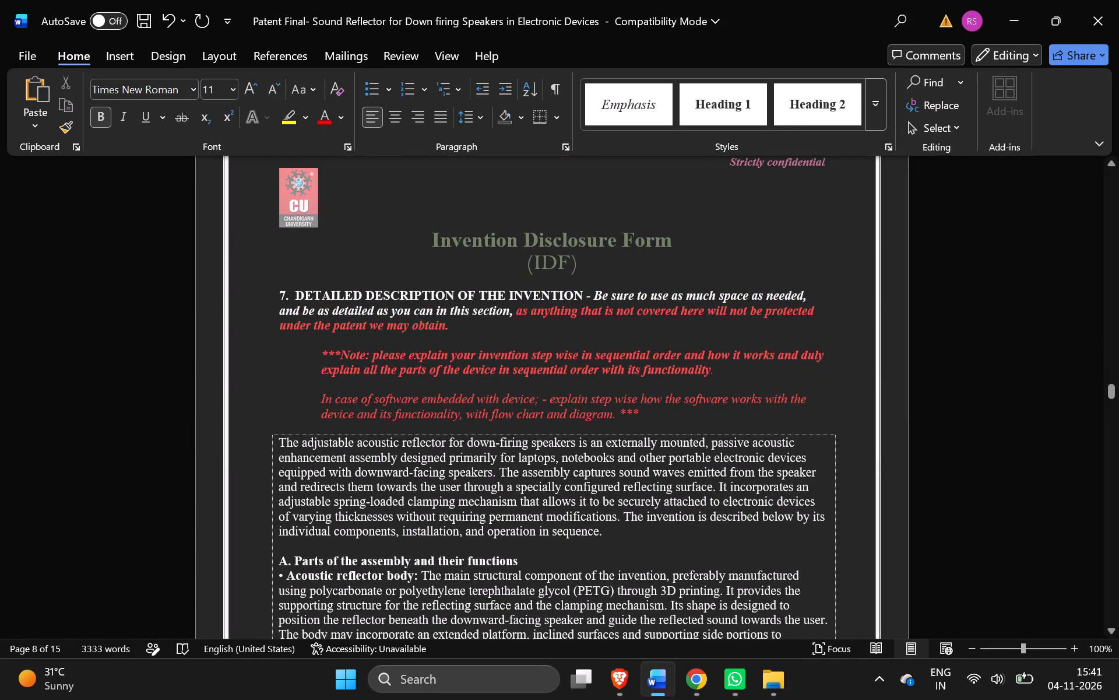
click(280, 293)
key(Return)
Remove the blank line above "D. Safety and practical considerations" at the top of page 10.
scroll(280, 293, down, 1)
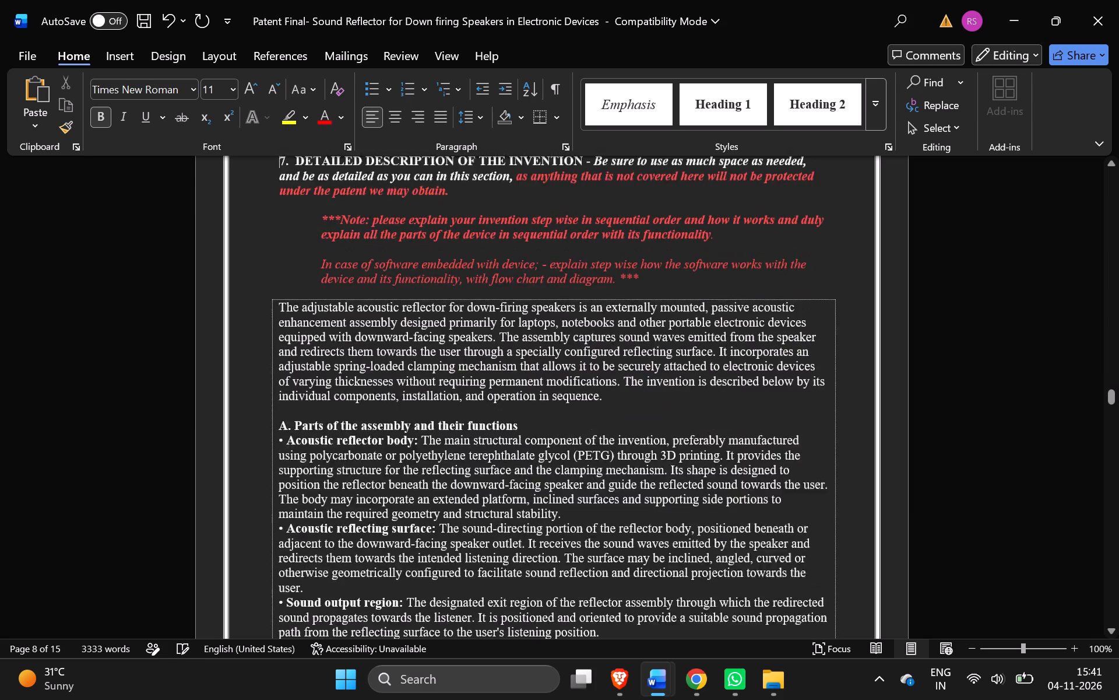
scroll(280, 293, down, 1)
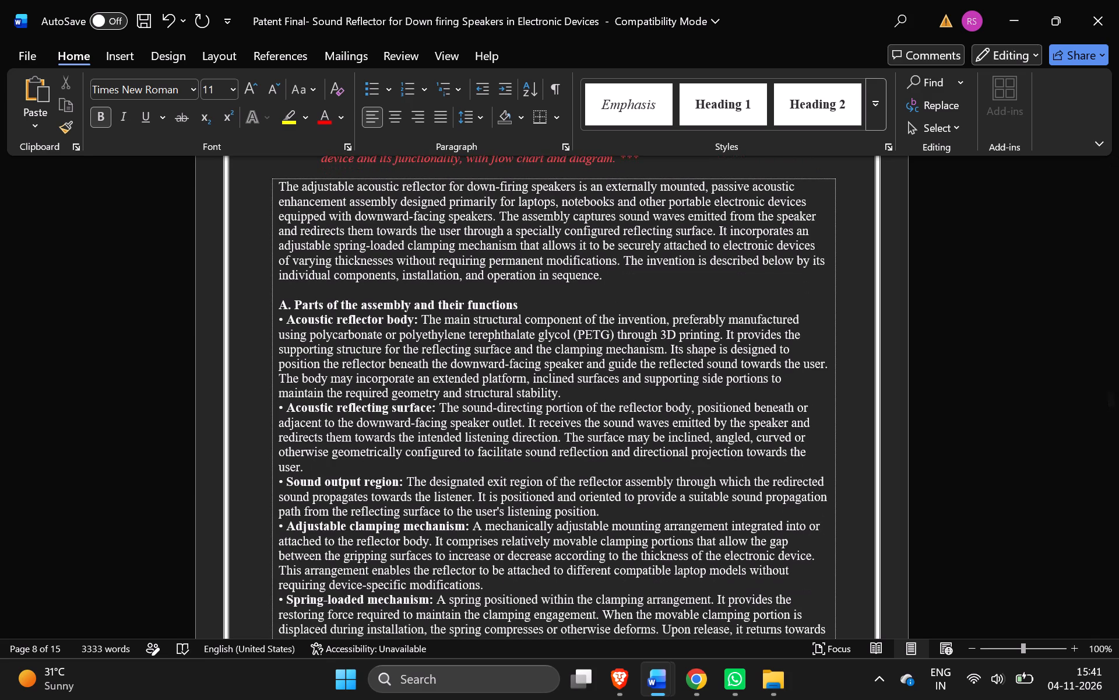
scroll(280, 293, down, 5)
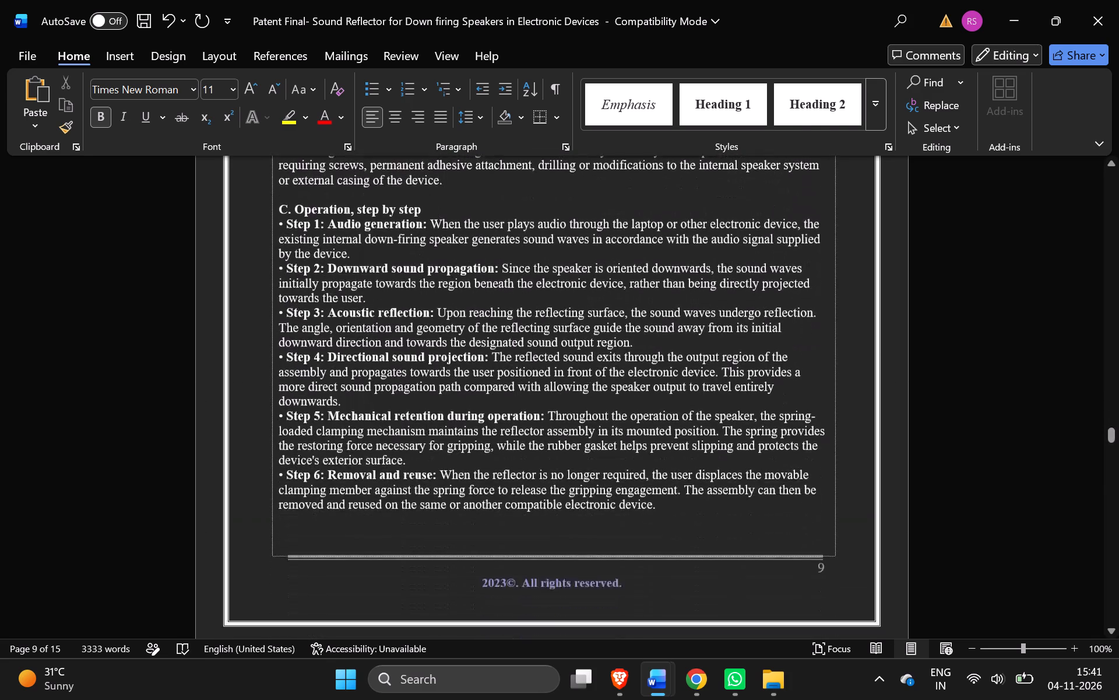
scroll(280, 293, down, 3)
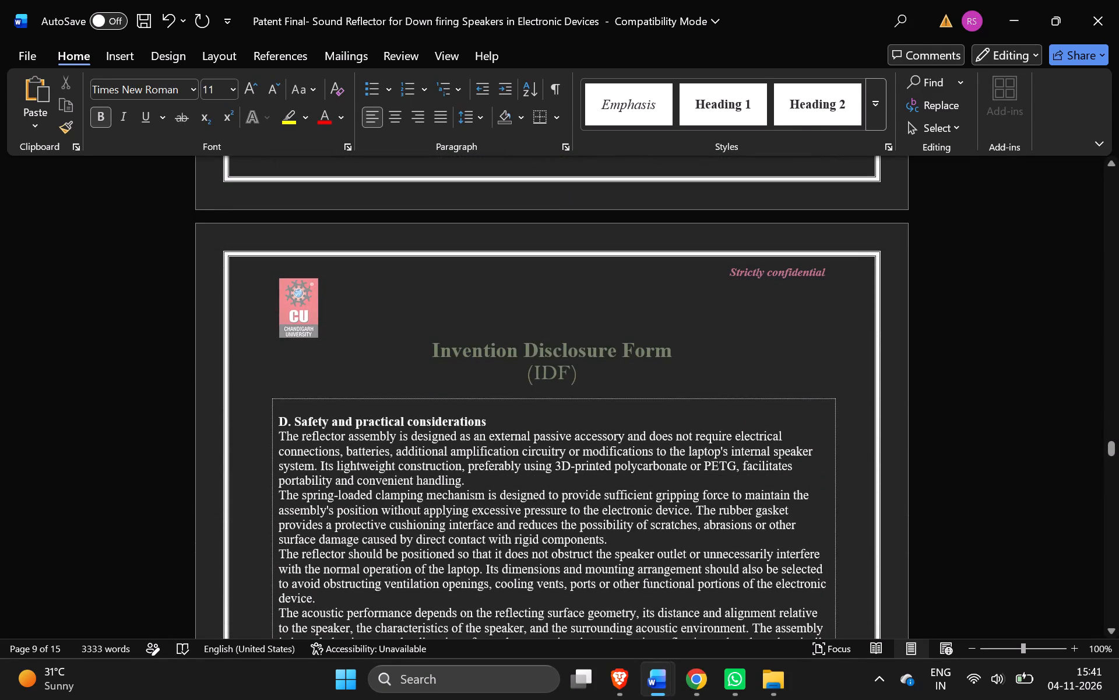
click(281, 419)
key(BackSpace)
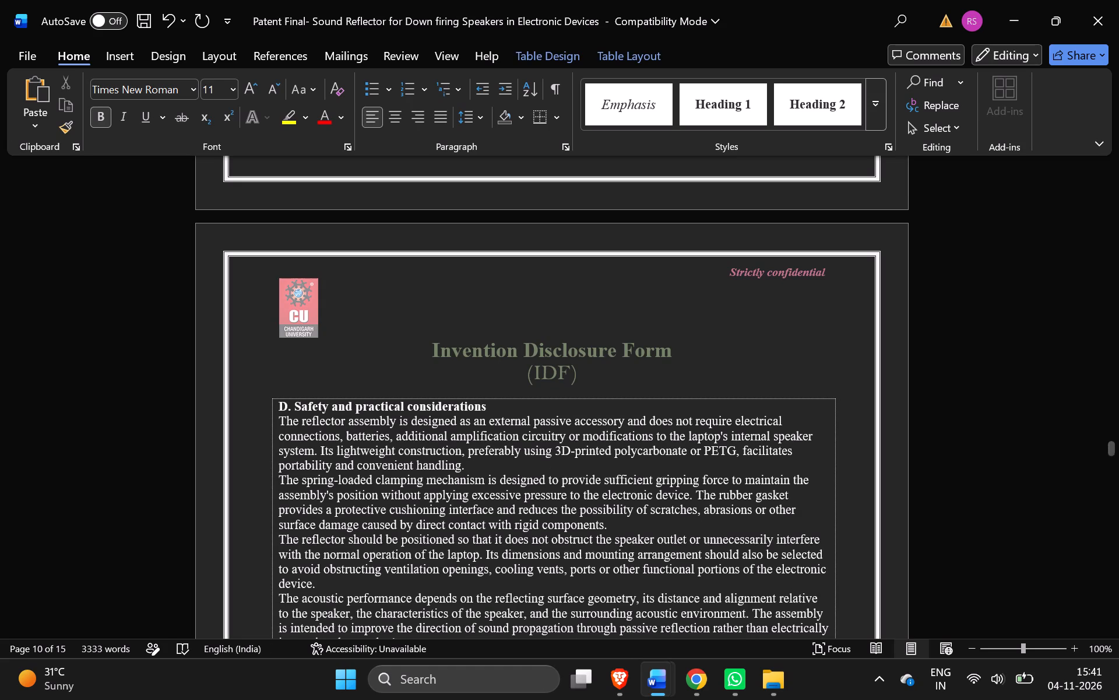
Remove the extra blank lines above the "8. Drawings or Support Material" heading, keeping the heading at the start of page 11.
scroll(281, 419, down, 3)
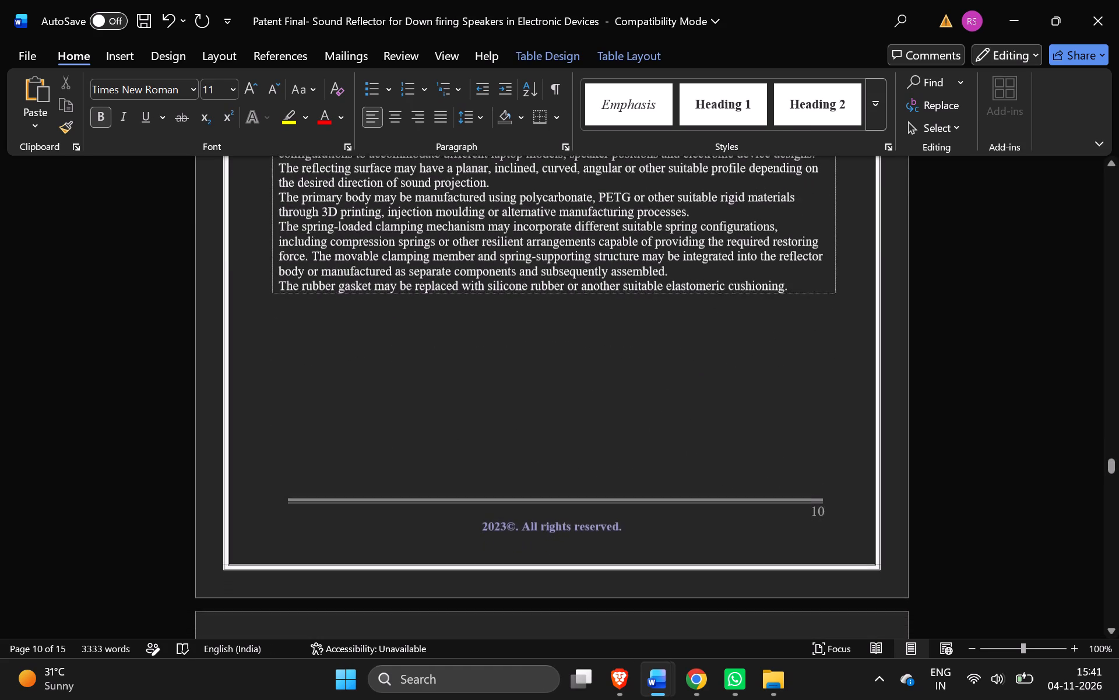
scroll(281, 419, down, 3)
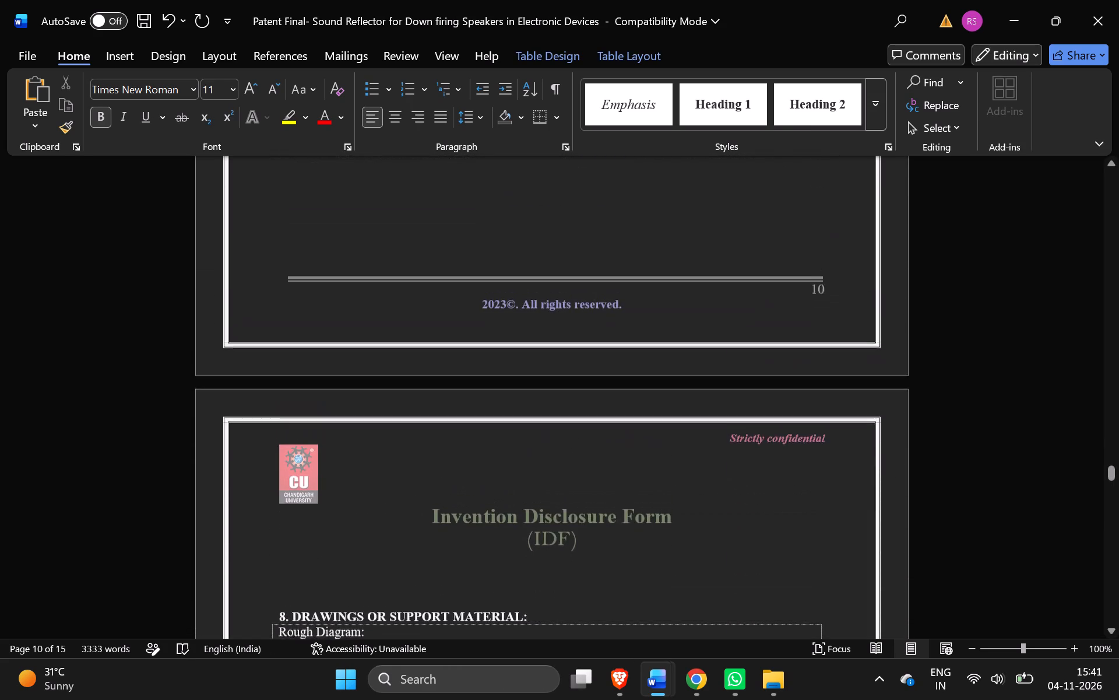
scroll(281, 419, down, 1)
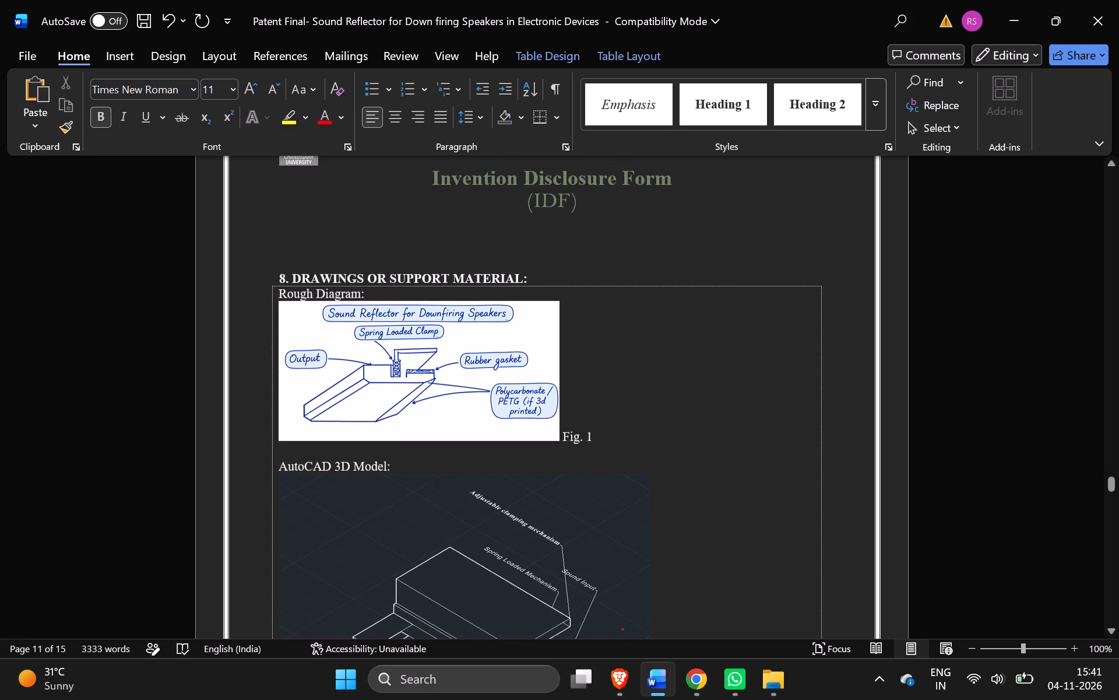
click(275, 276)
key(BackSpace)
key(BackSpace)
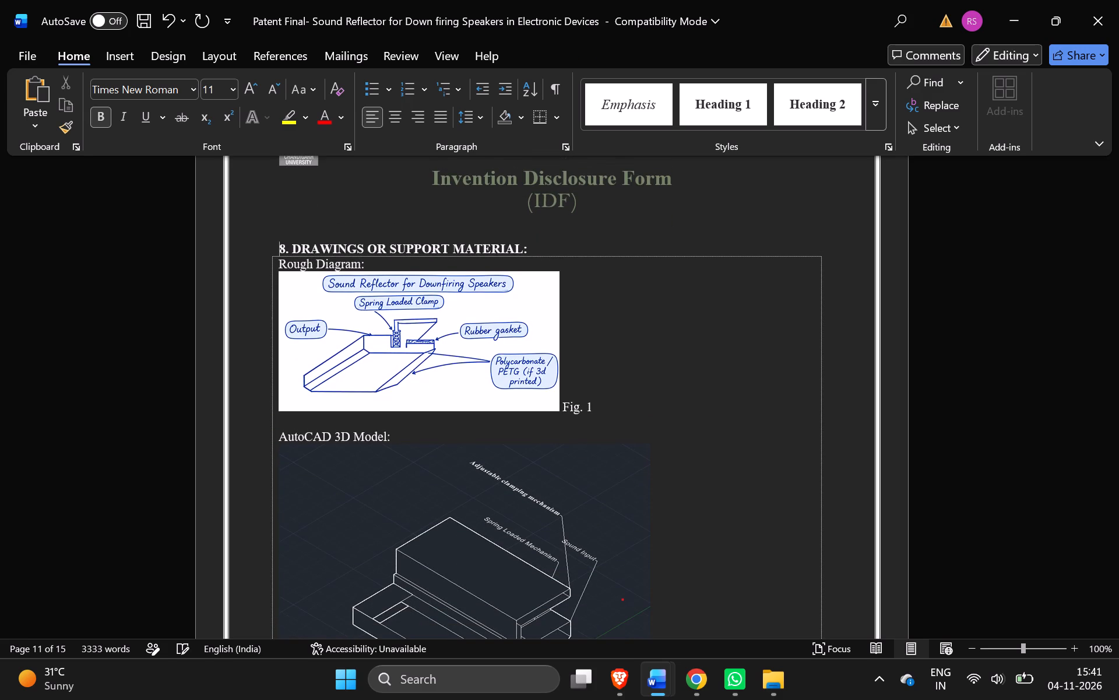
key(BackSpace)
key(BackSpace)
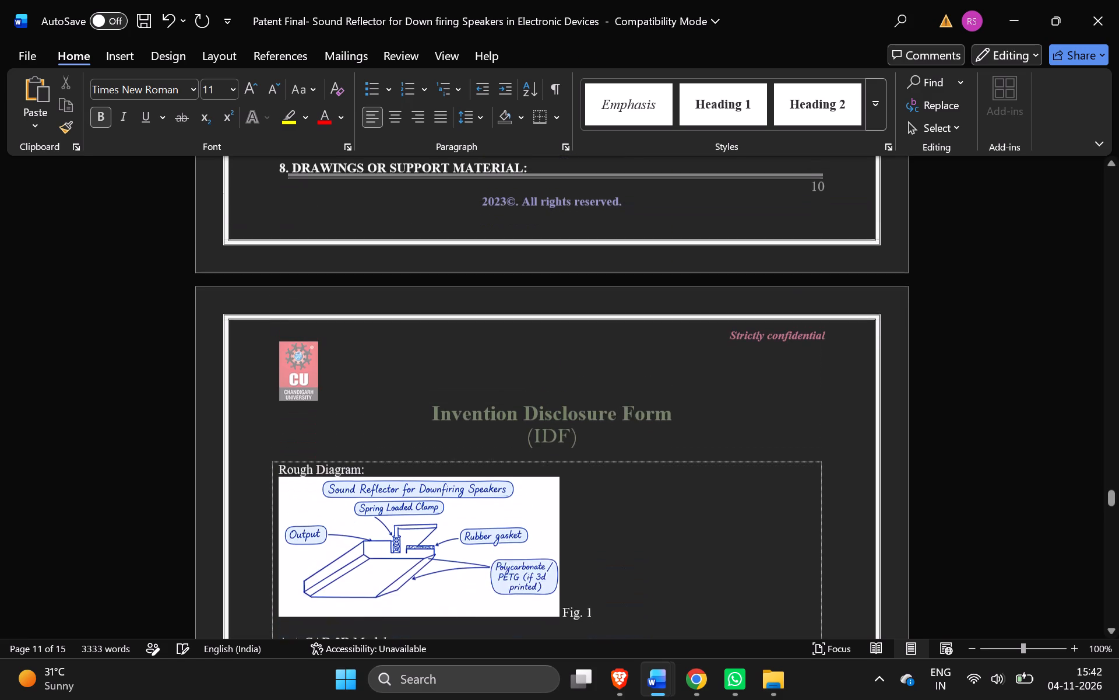
key(Return)
Check the AutoCAD figures on page 11 and save the document.
scroll(275, 276, down, 3)
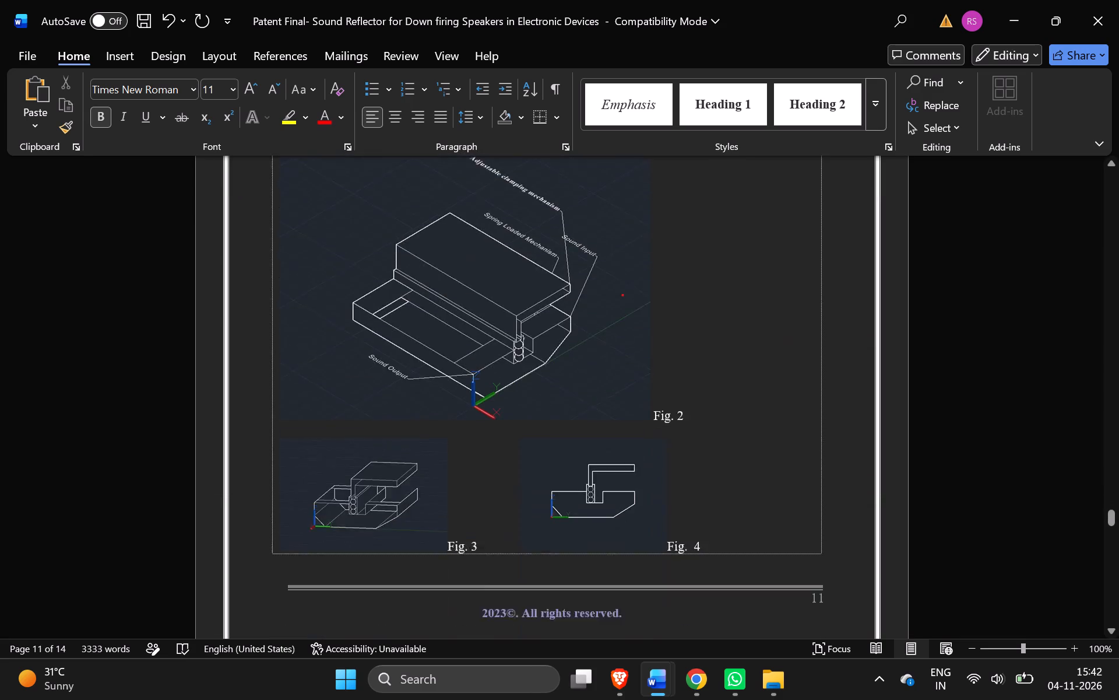
scroll(275, 276, down, 1)
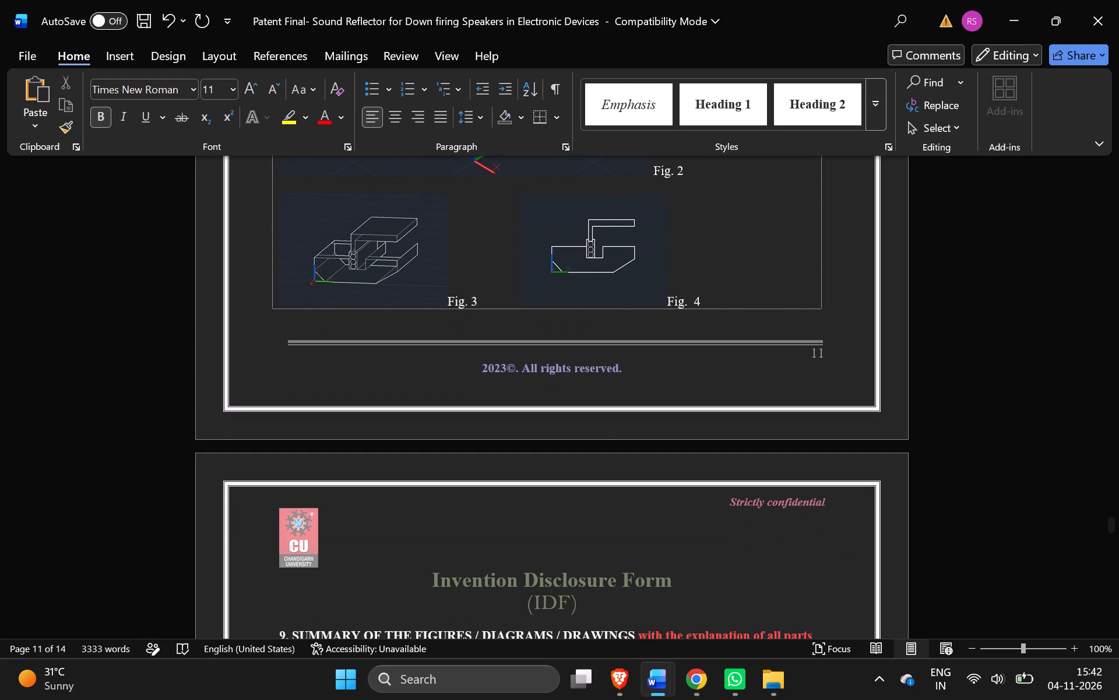
click(139, 17)
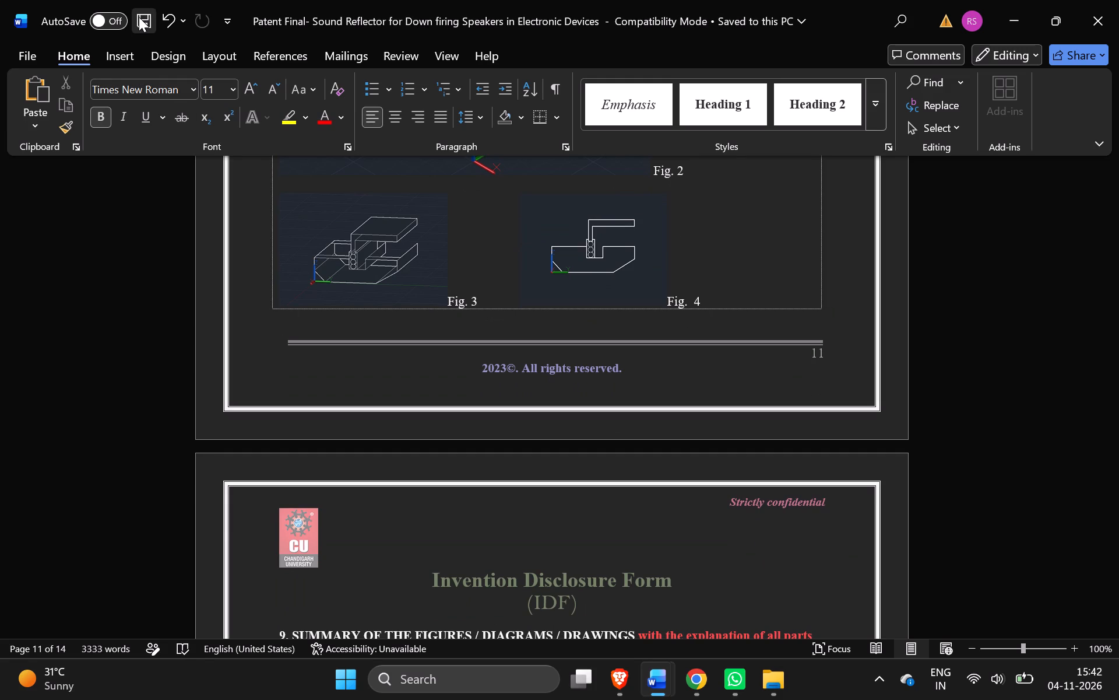
Insert two blank lines above the section 12 heading on page 13 to push it down the page.
scroll(696, 433, down, 4)
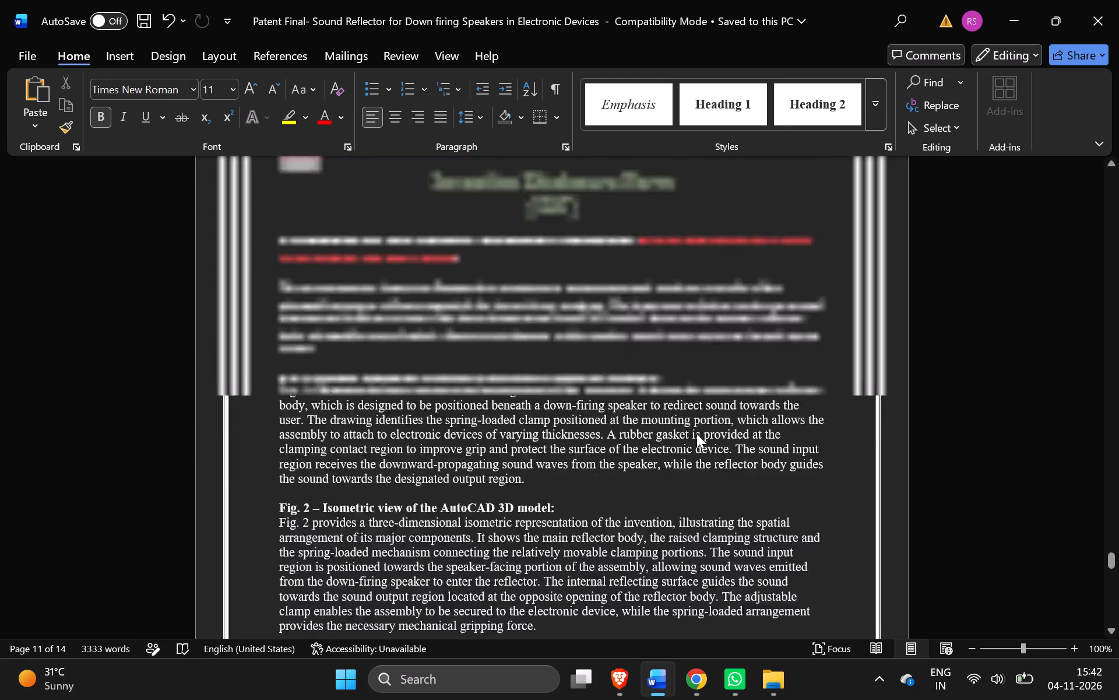
scroll(696, 433, down, 1)
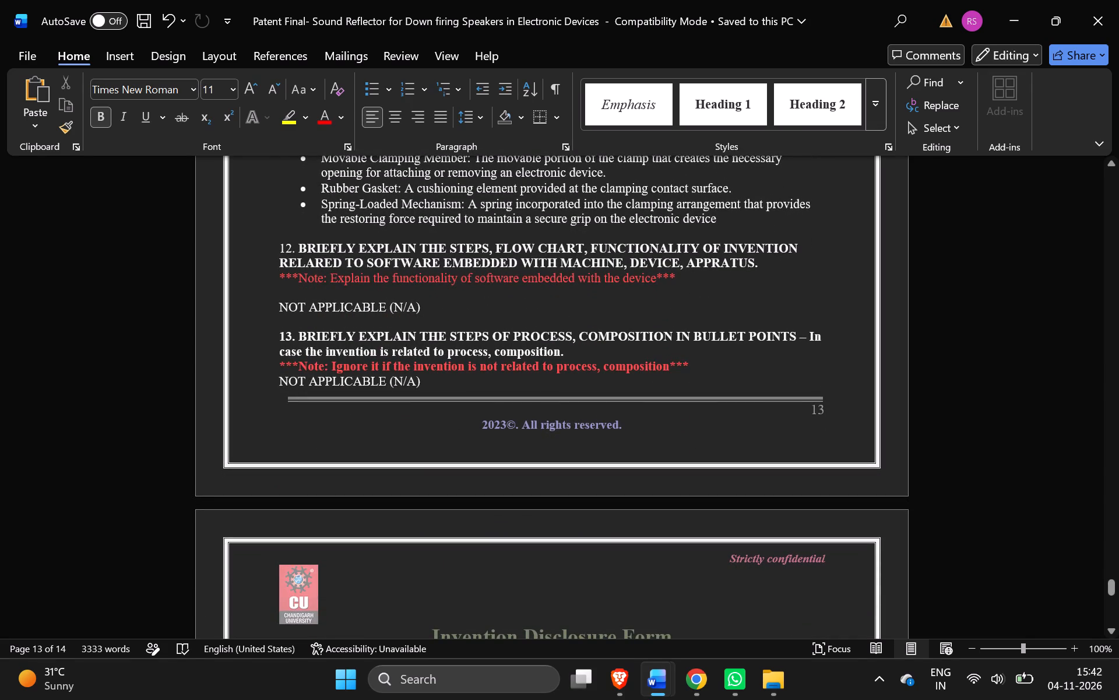
click(276, 244)
key(Return)
key(Return)
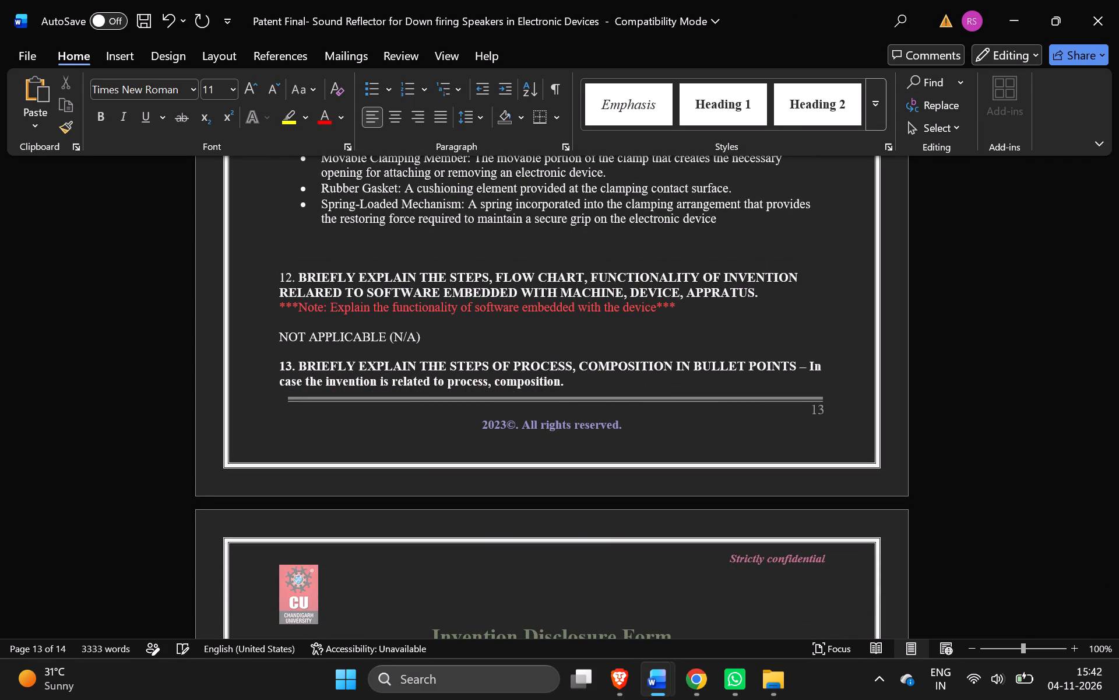
Insert two more blank lines above the section 12 heading so section 13 starts on page 14, and save the document.
key(Return)
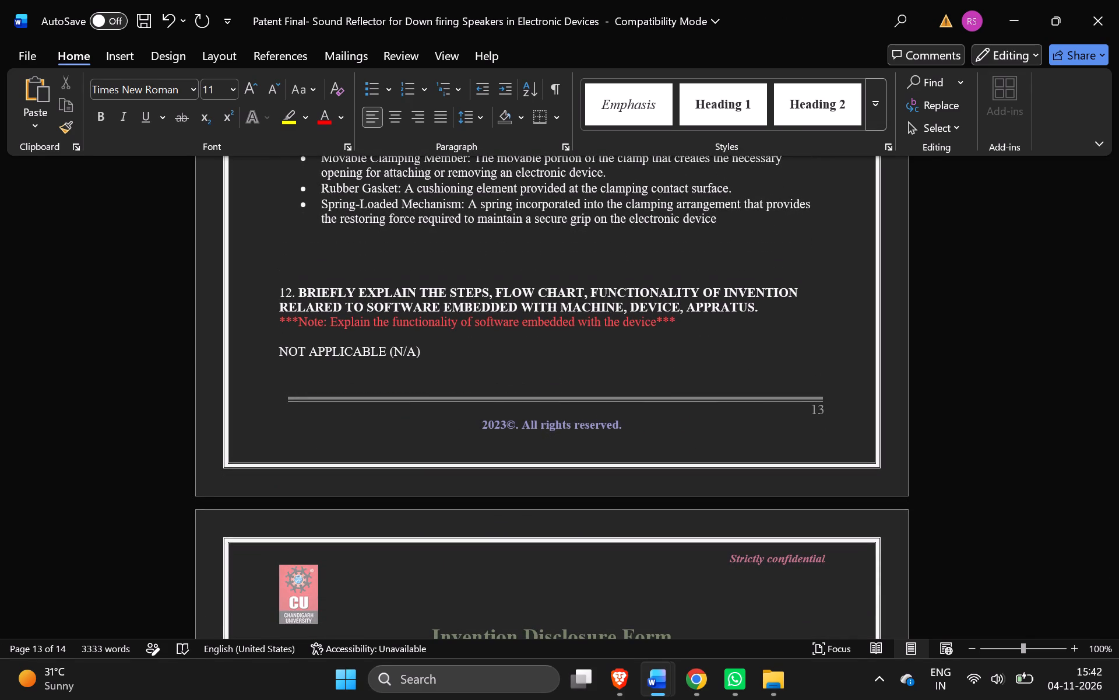
key(Return)
scroll(276, 244, down, 1)
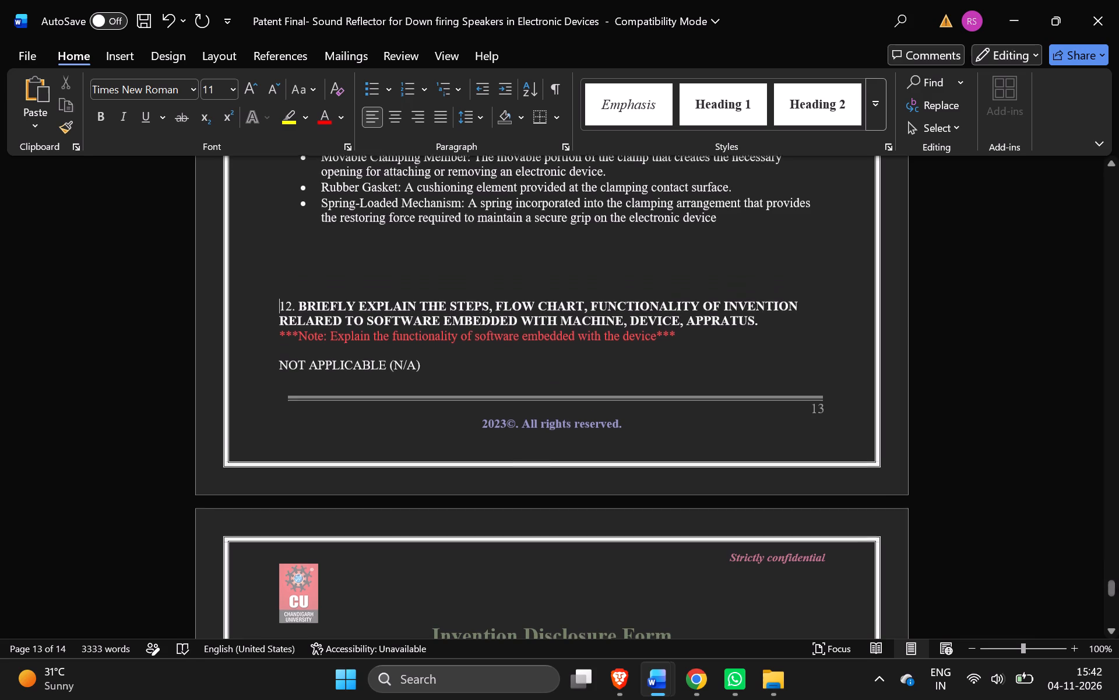
scroll(276, 244, down, 1)
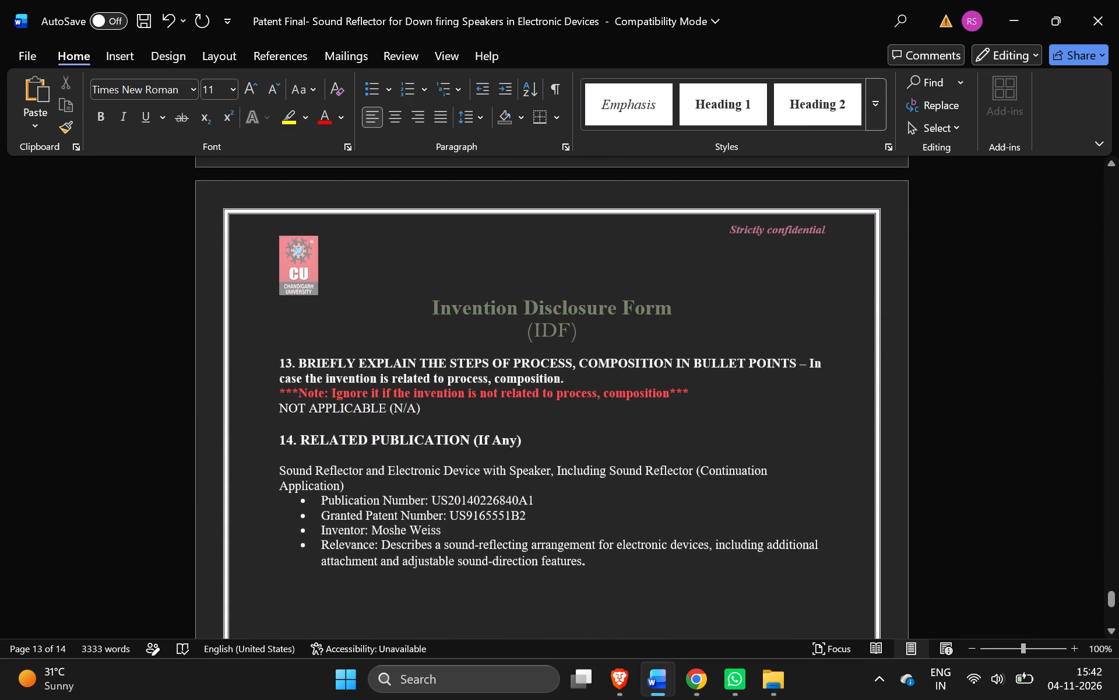
scroll(276, 244, up, 1)
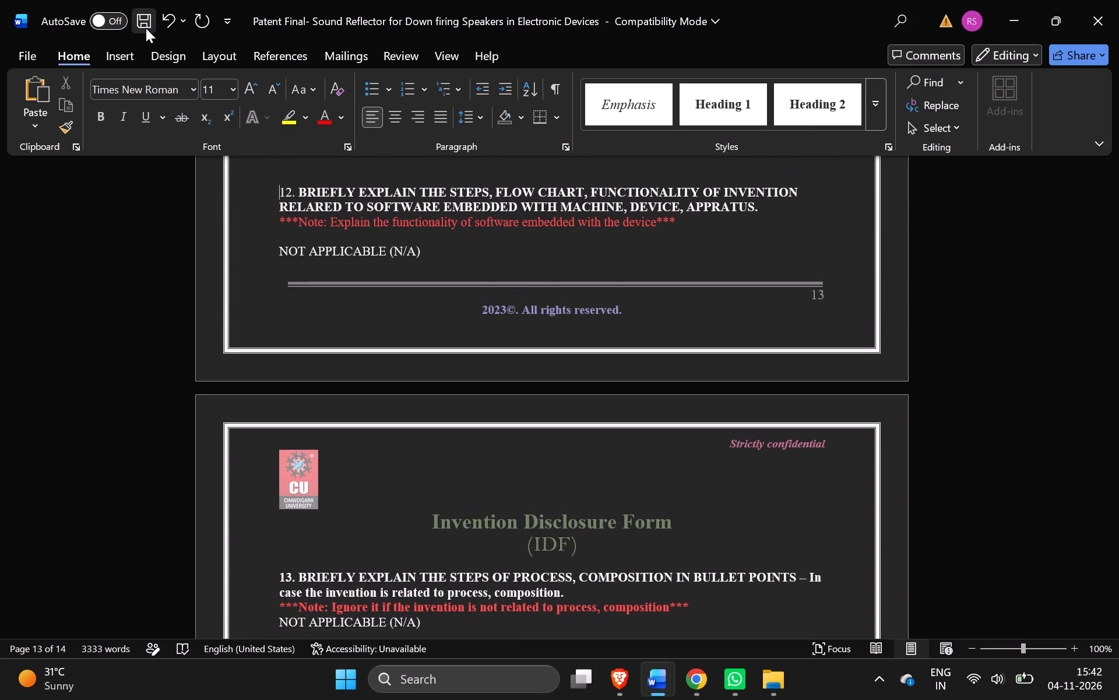
click(146, 28)
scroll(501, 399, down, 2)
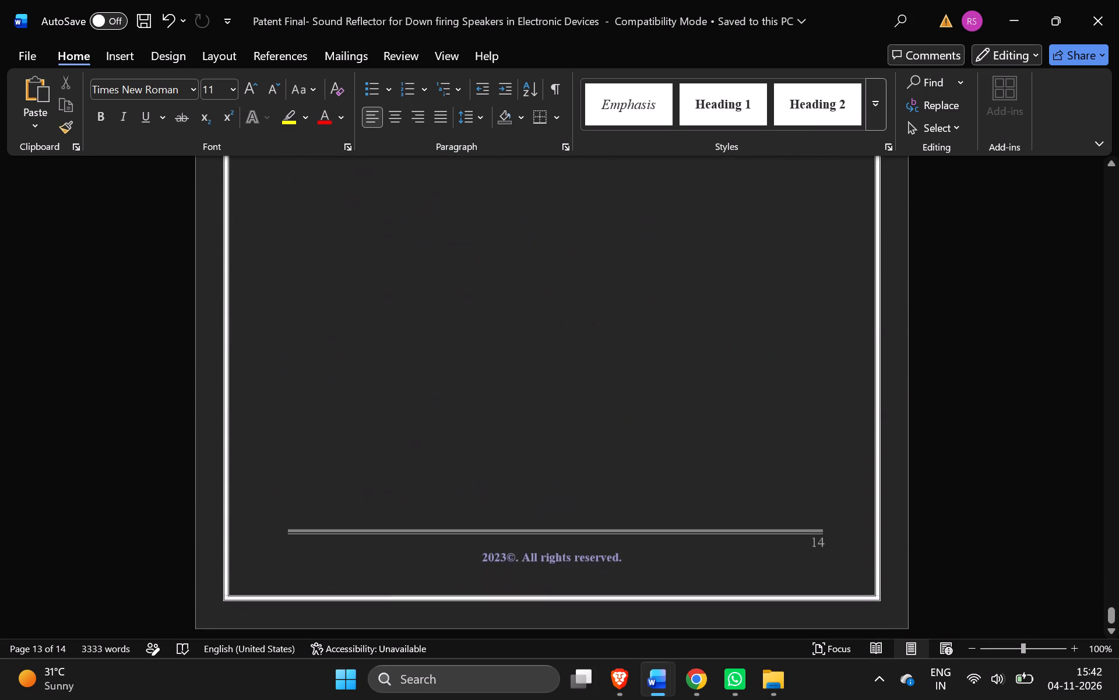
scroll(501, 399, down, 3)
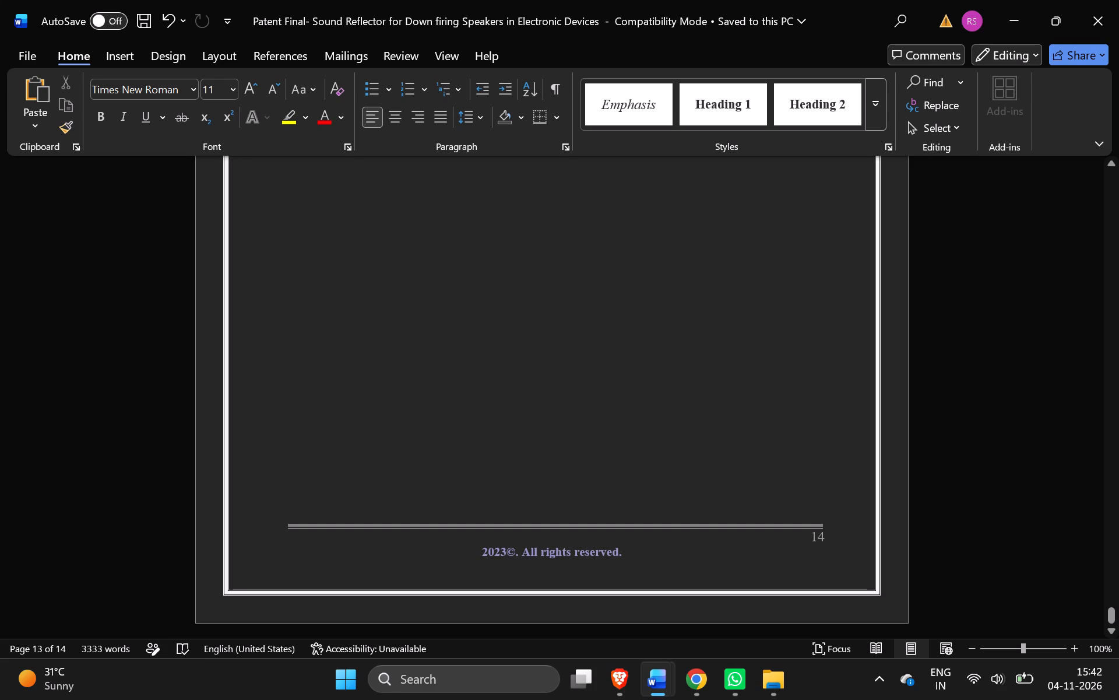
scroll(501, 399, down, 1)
Switch to File Explorer and refresh the Home list of recent files.
click(768, 675)
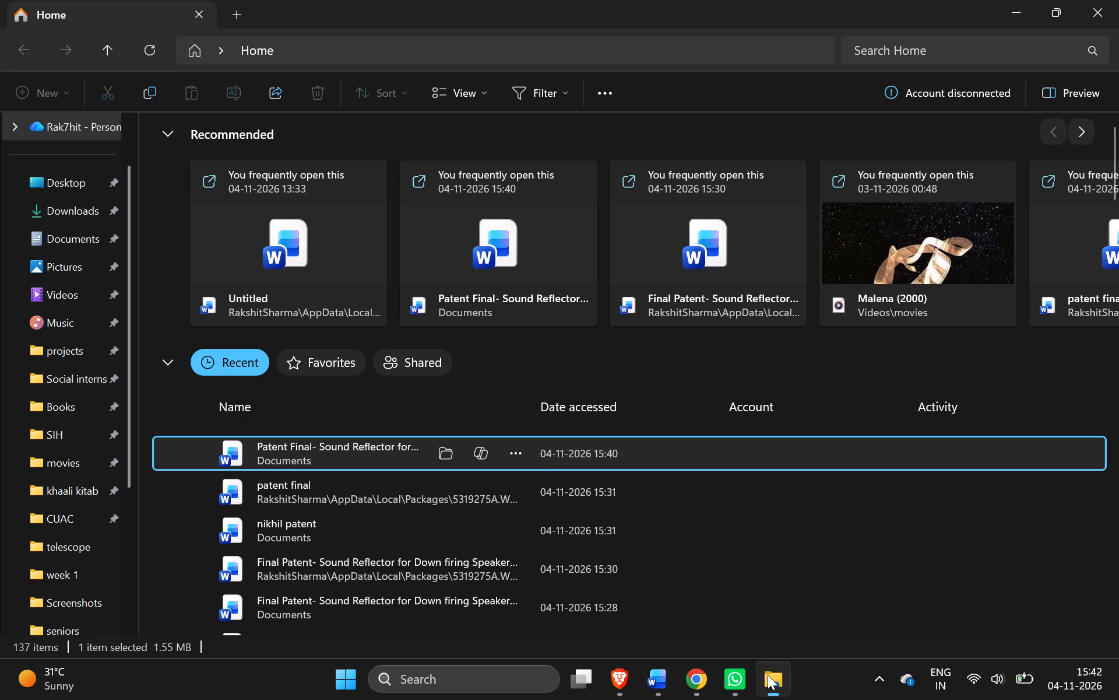
click(154, 53)
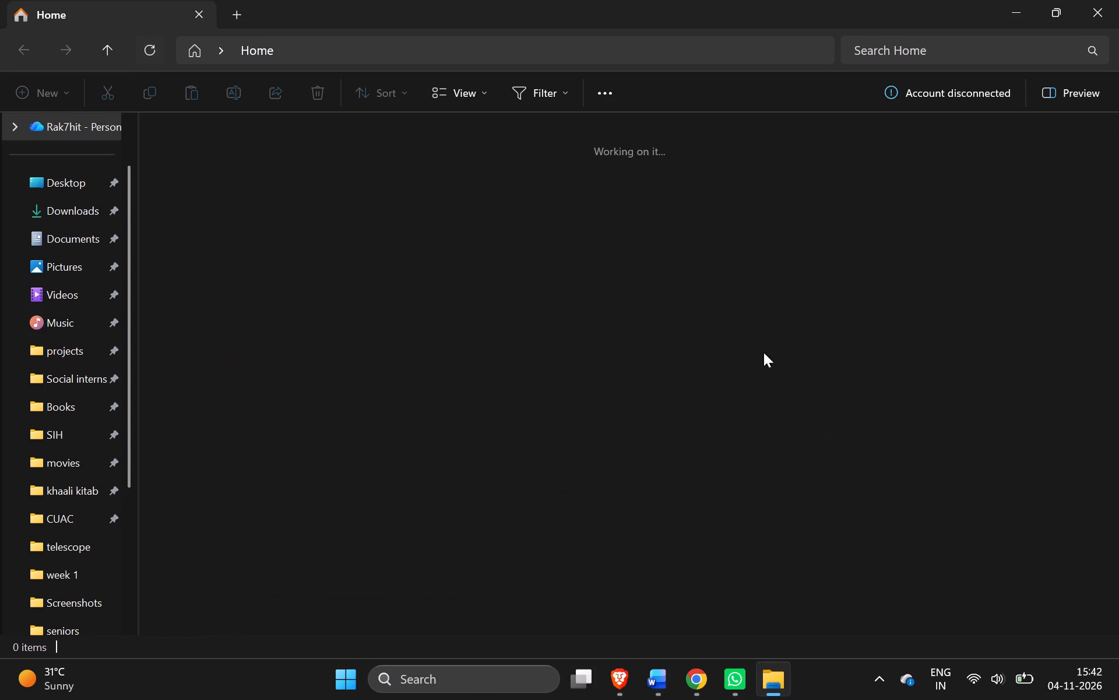
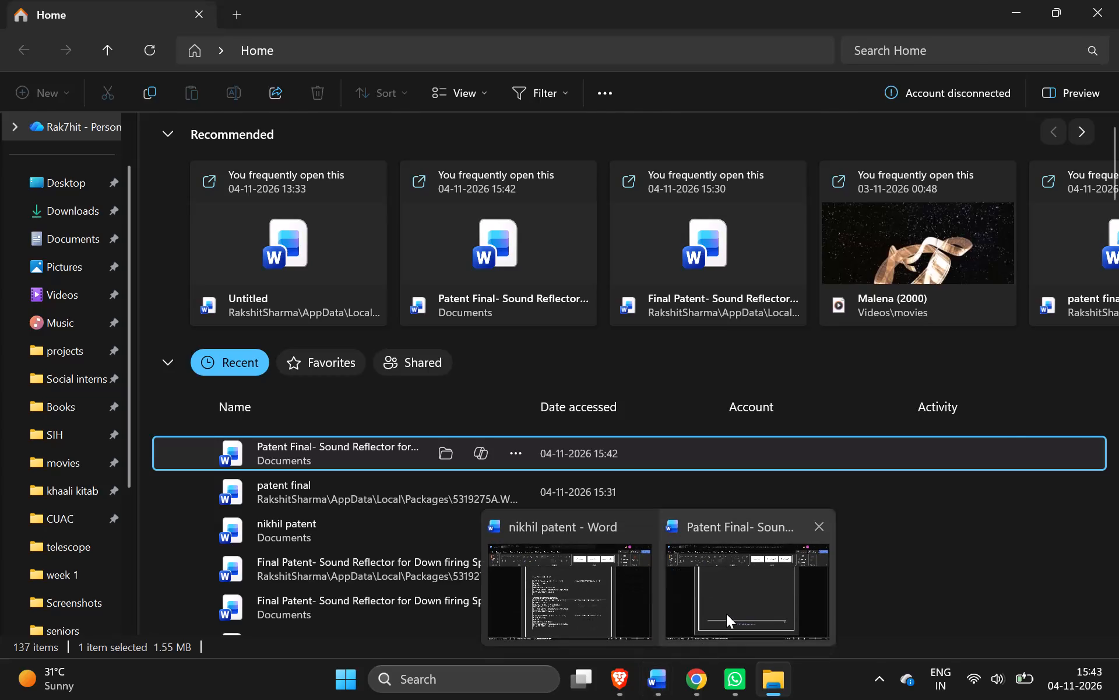
Switch back to the Patent Final document in Word and remove a blank line below the "E. Variations" text on page 10.
click(726, 614)
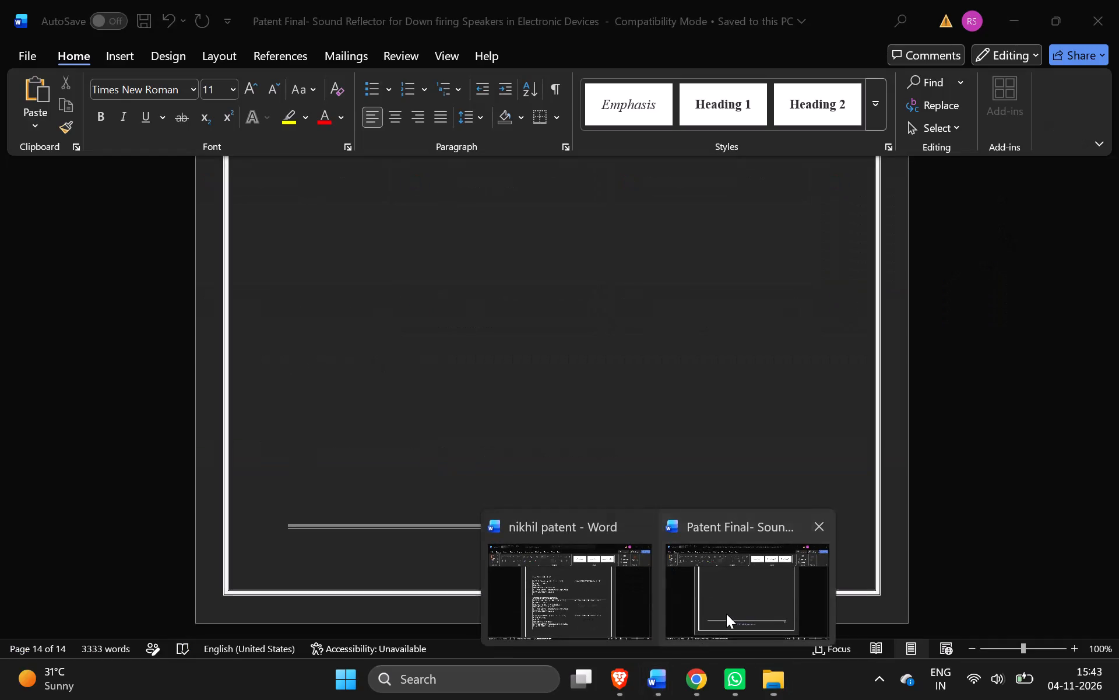
scroll(456, 411, up, 3)
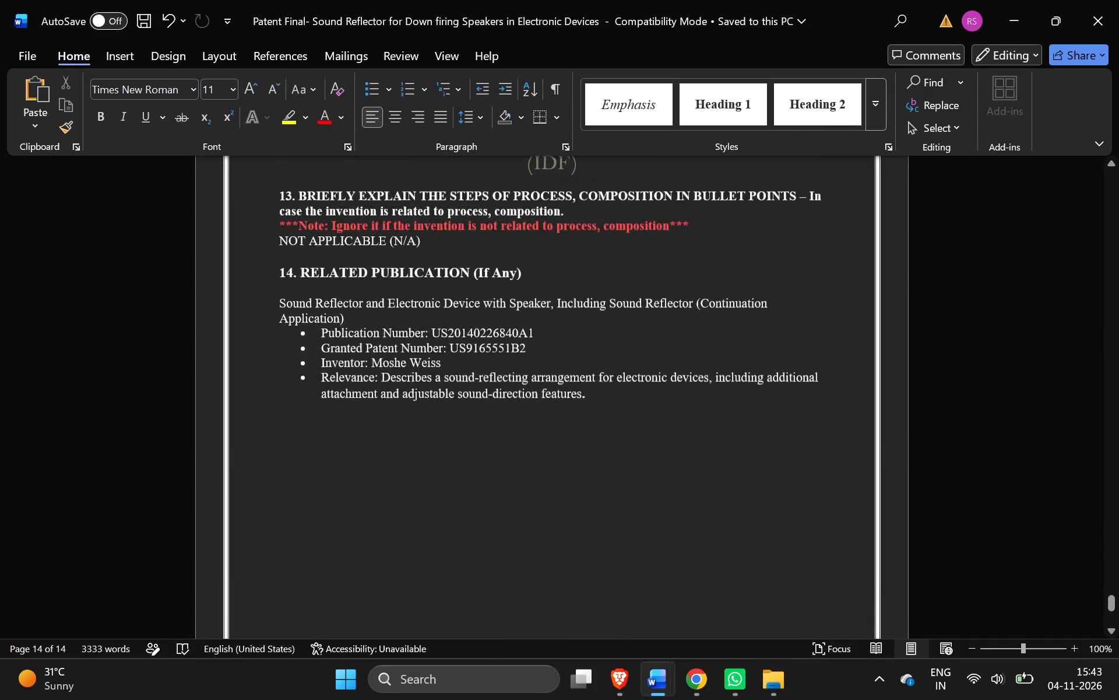
scroll(456, 411, up, 8)
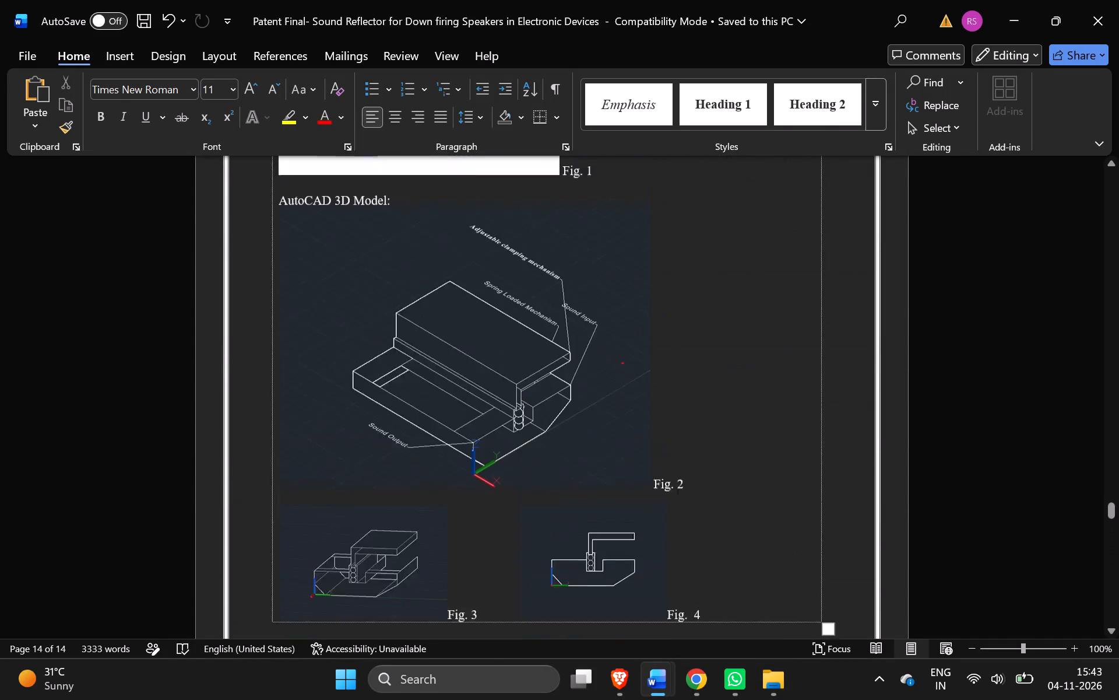
scroll(456, 411, up, 1)
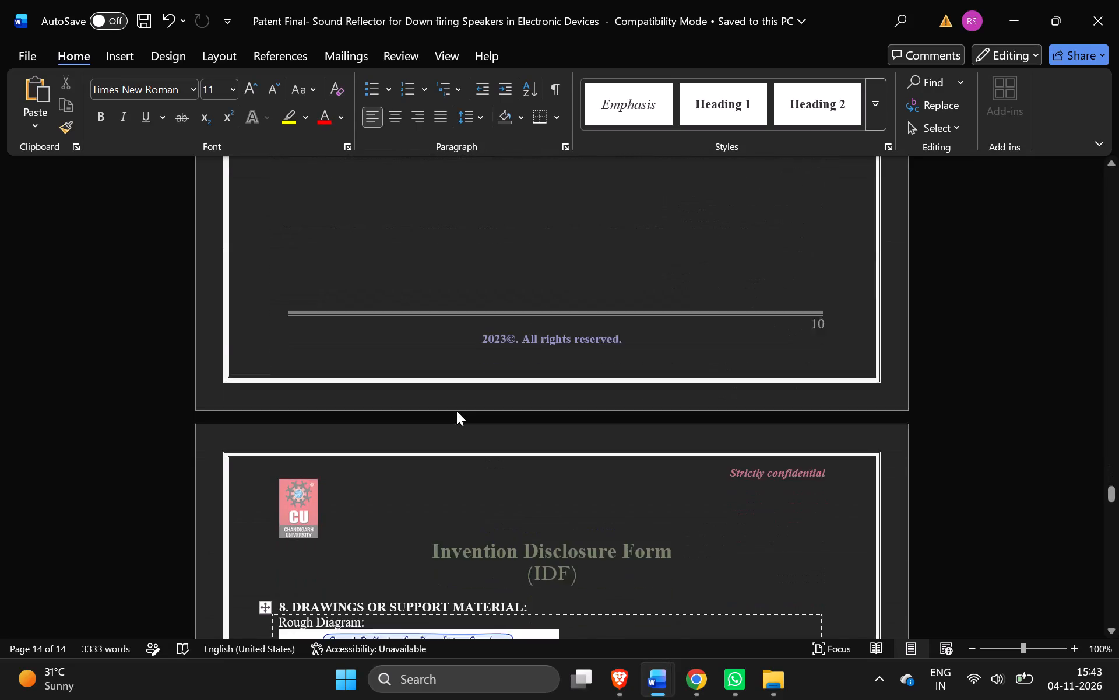
scroll(456, 411, up, 1)
scroll(456, 400, down, 1)
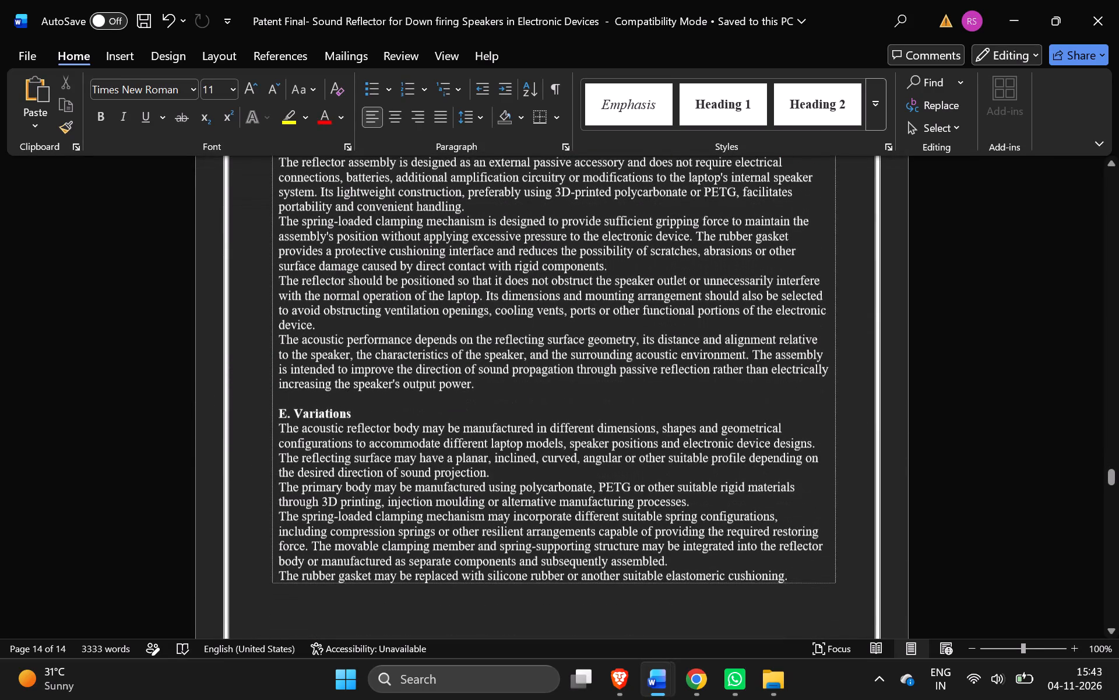
click(314, 589)
key(BackSpace)
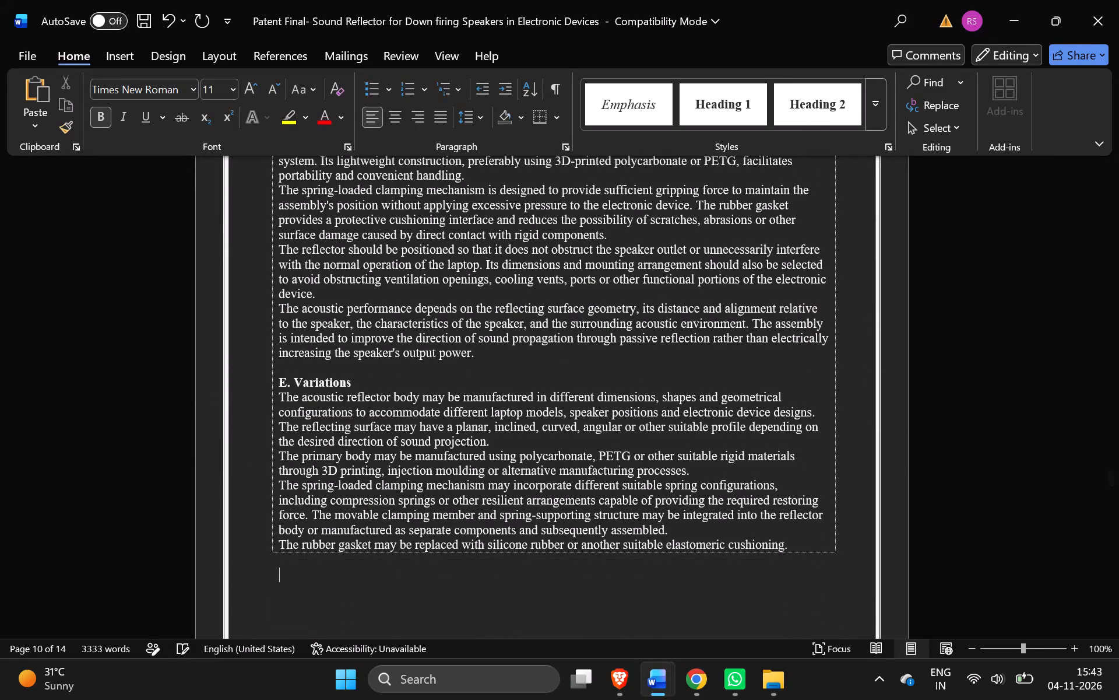
Remove the extra blank line below E. Variations on page 10 and push the section 8 heading to the start of page 11.
key(BackSpace)
scroll(314, 589, down, 1)
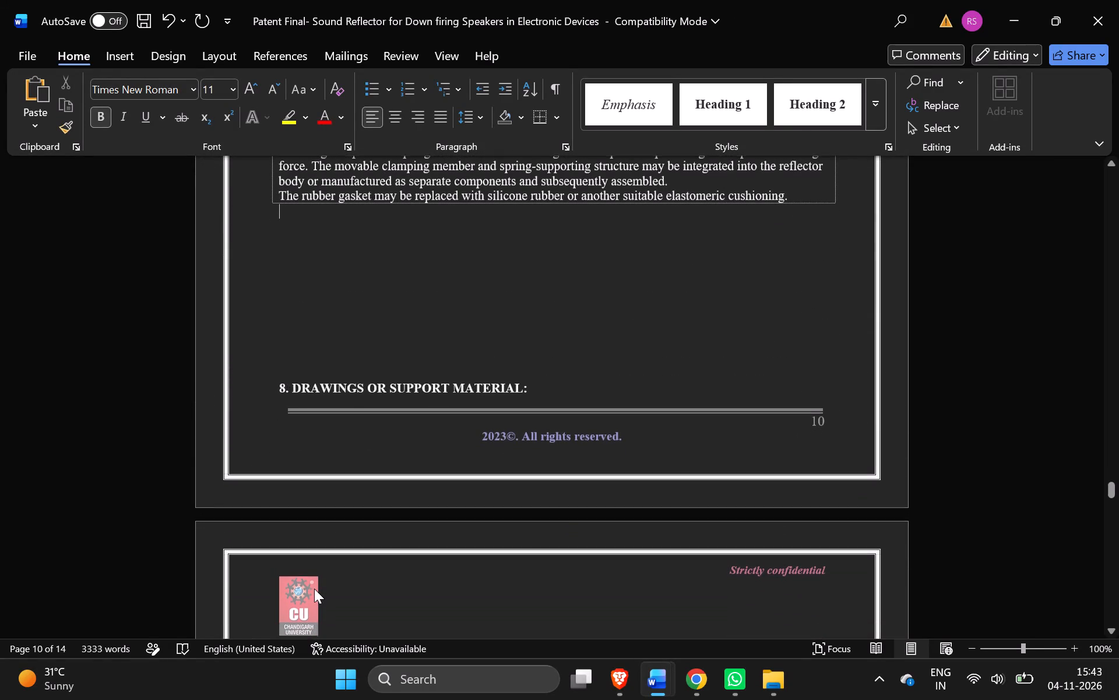
key(BackSpace)
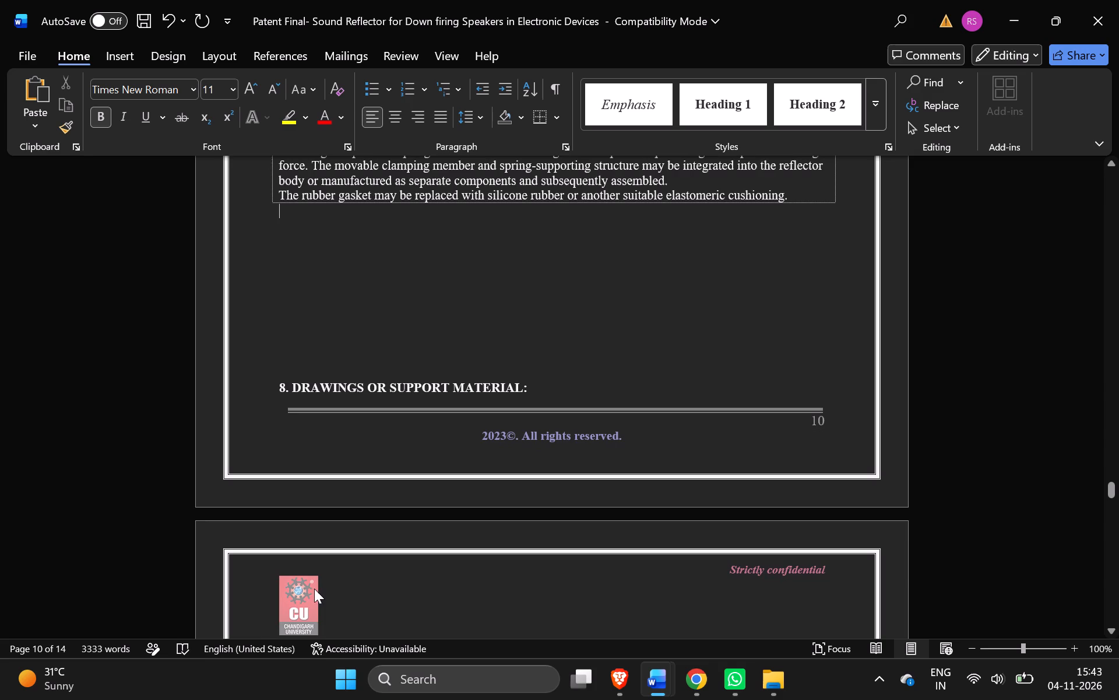
click(280, 380)
key(Return)
key(Return)
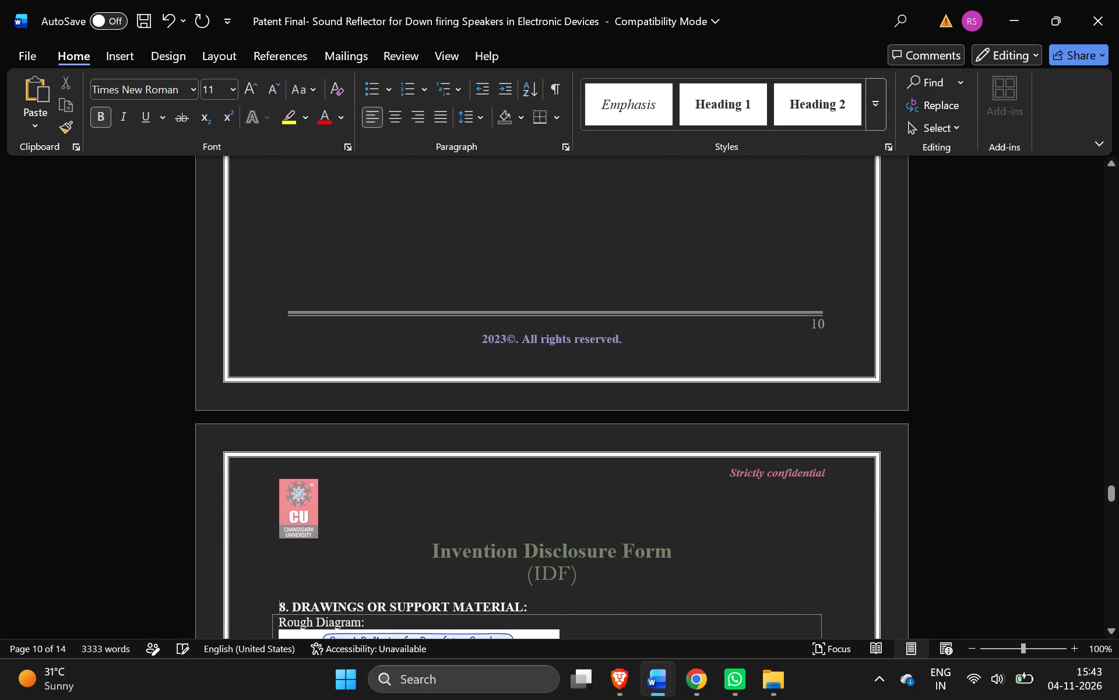
key(BackSpace)
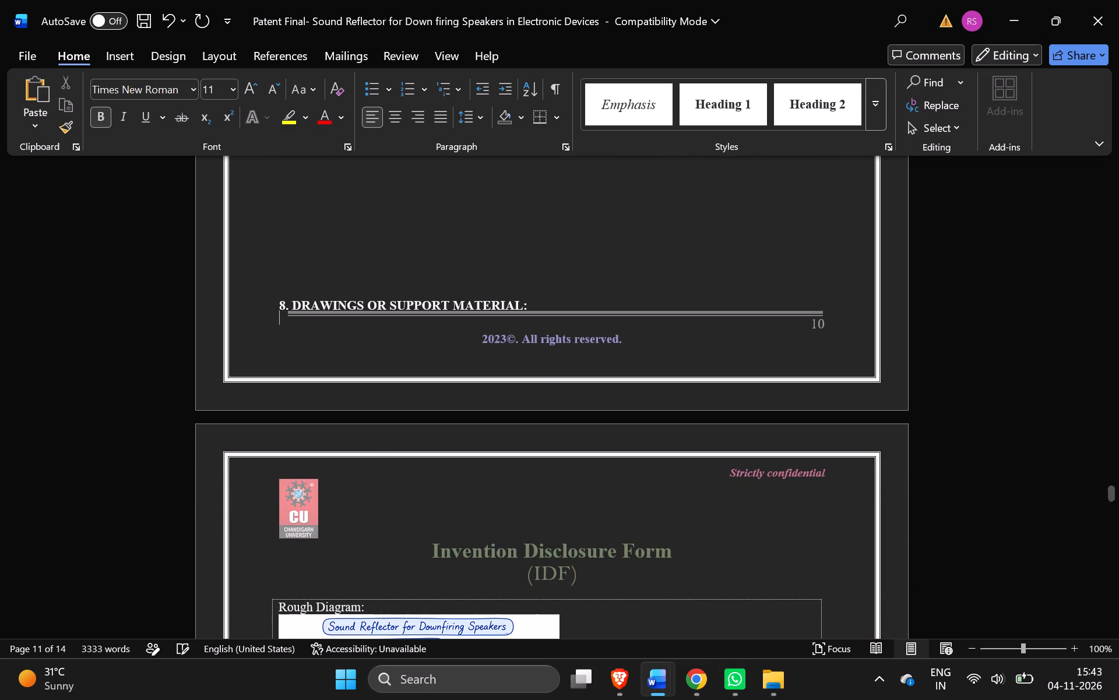
key(Return)
Remove the blank line between Fig. 2 and the Fig. 3 and Fig. 4 images on page 11.
scroll(296, 619, down, 2)
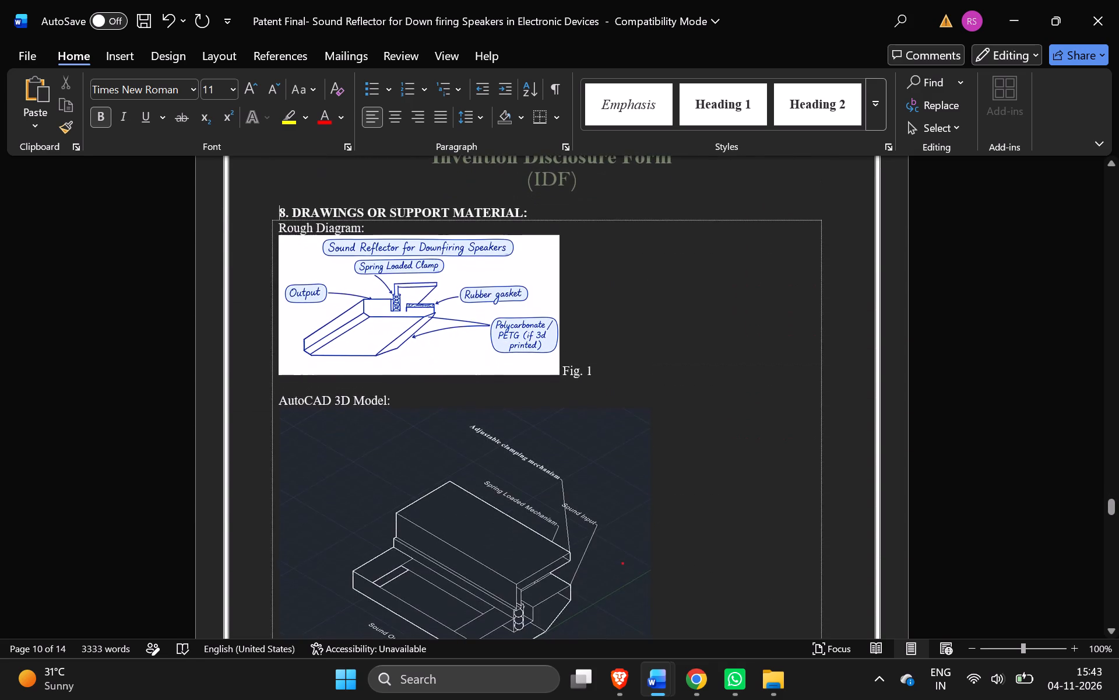
scroll(296, 619, down, 2)
scroll(560, 517, down, 1)
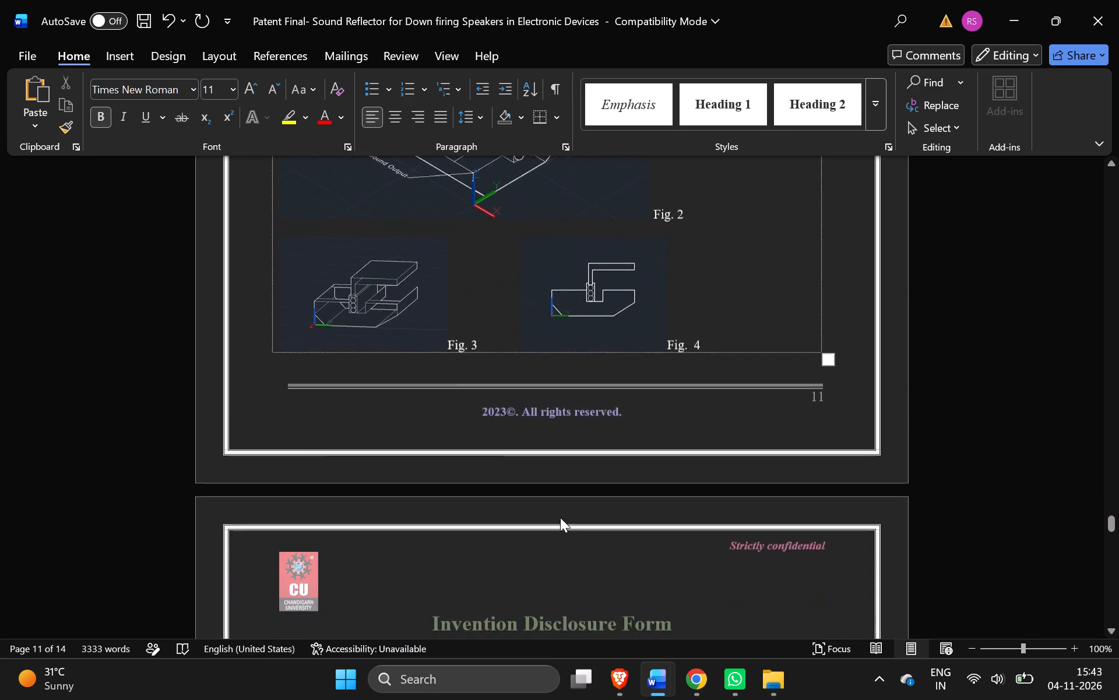
scroll(560, 517, down, 1)
click(315, 273)
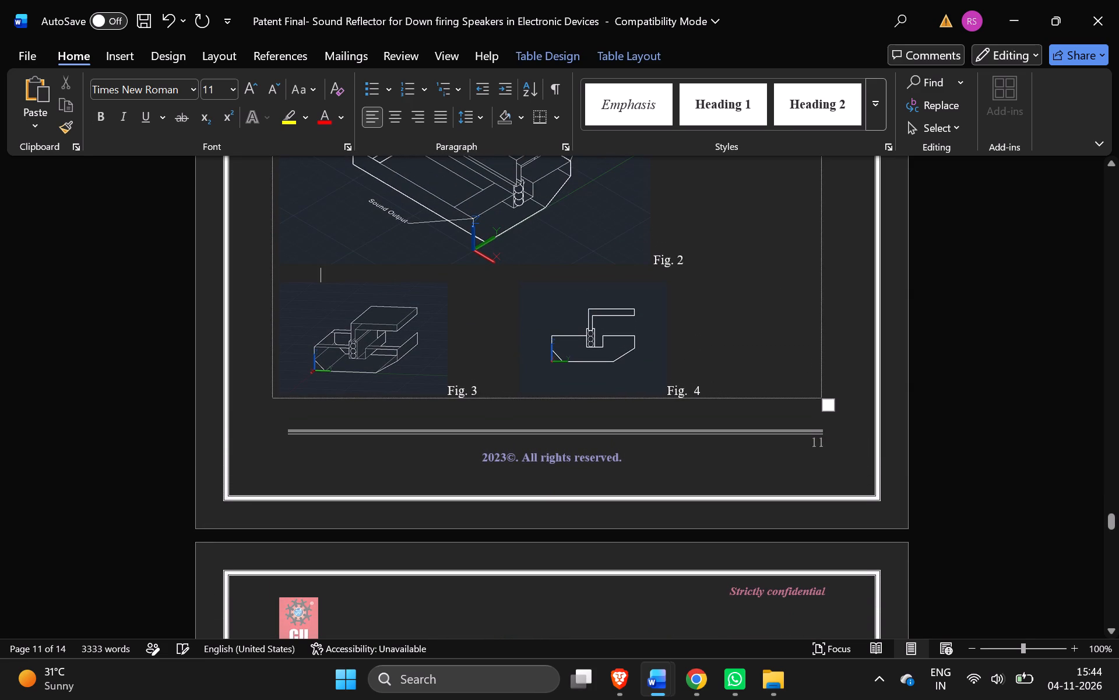
key(BackSpace)
key(BackSpace)
Remove the blank line between Fig. 1 and the "AutoCAD 3D Model:" label on page 11.
scroll(315, 273, up, 1)
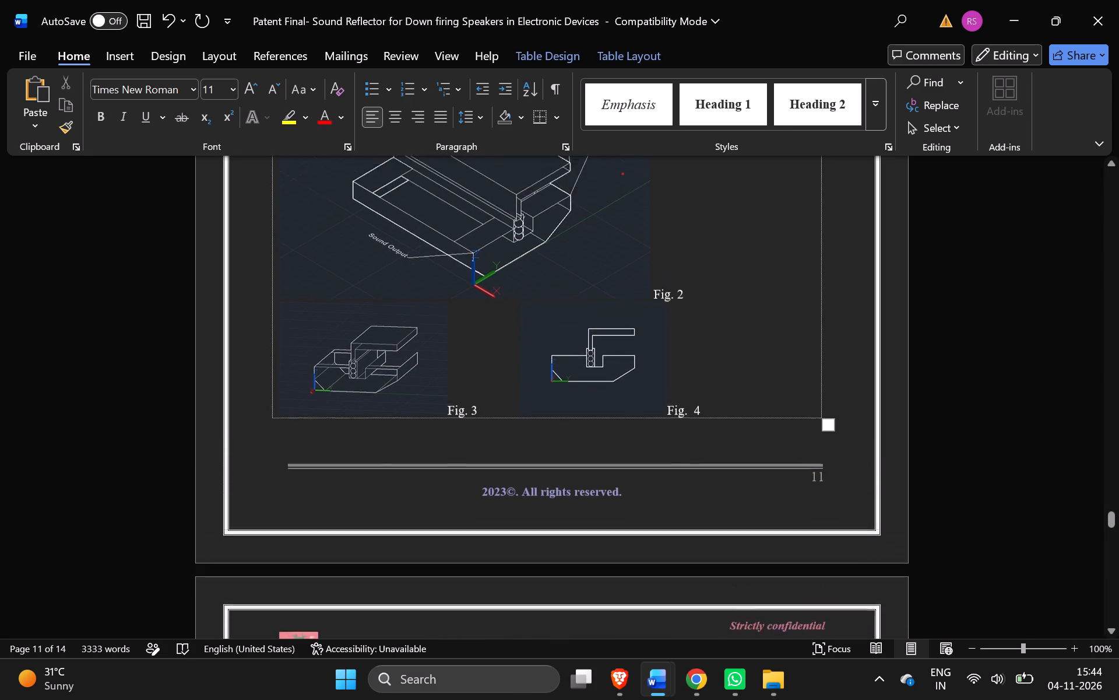
scroll(315, 273, up, 1)
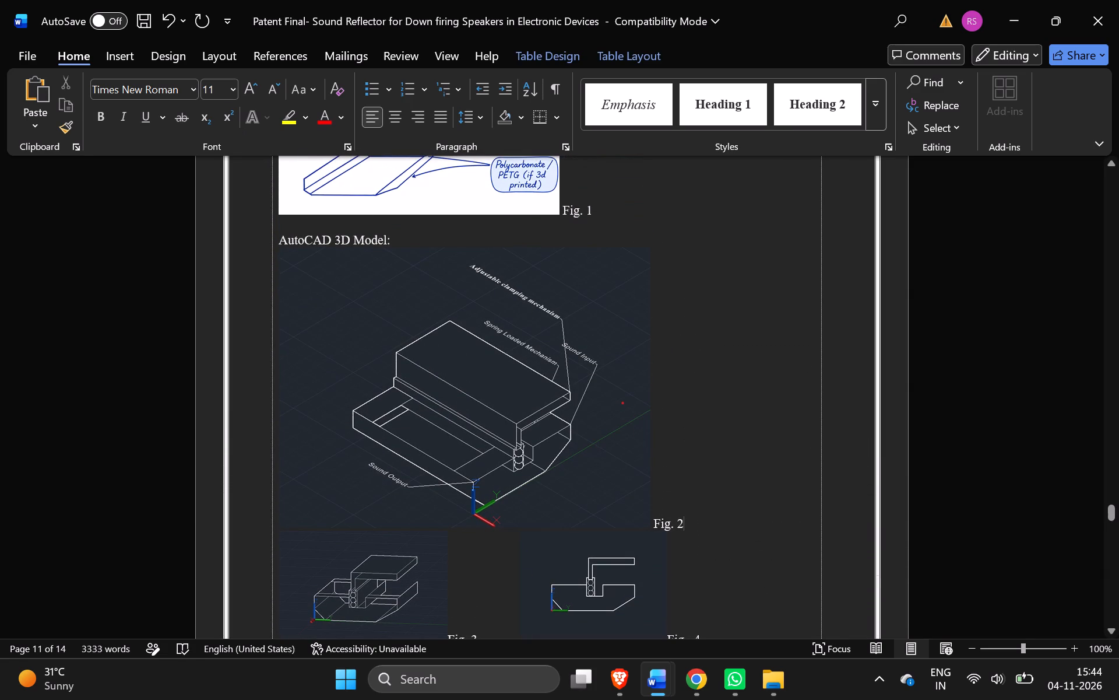
click(310, 229)
key(BackSpace)
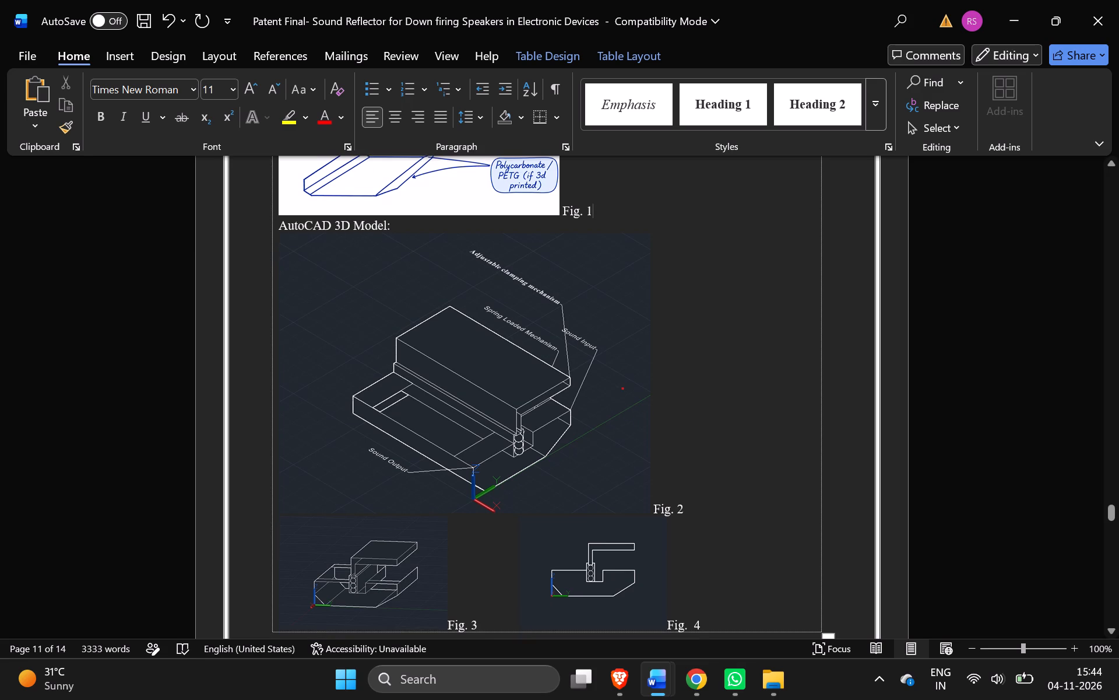
Resize the table holding the section 8 figures on page 11, making it slightly narrower.
scroll(722, 185, down, 1)
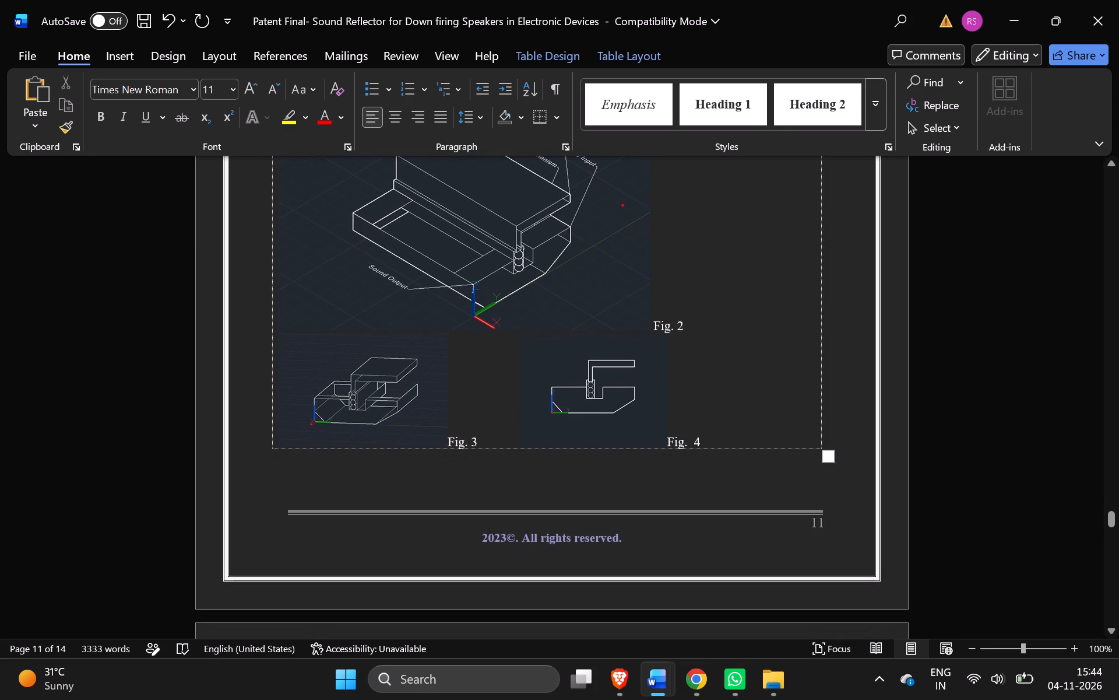
drag(831, 452, 825, 432)
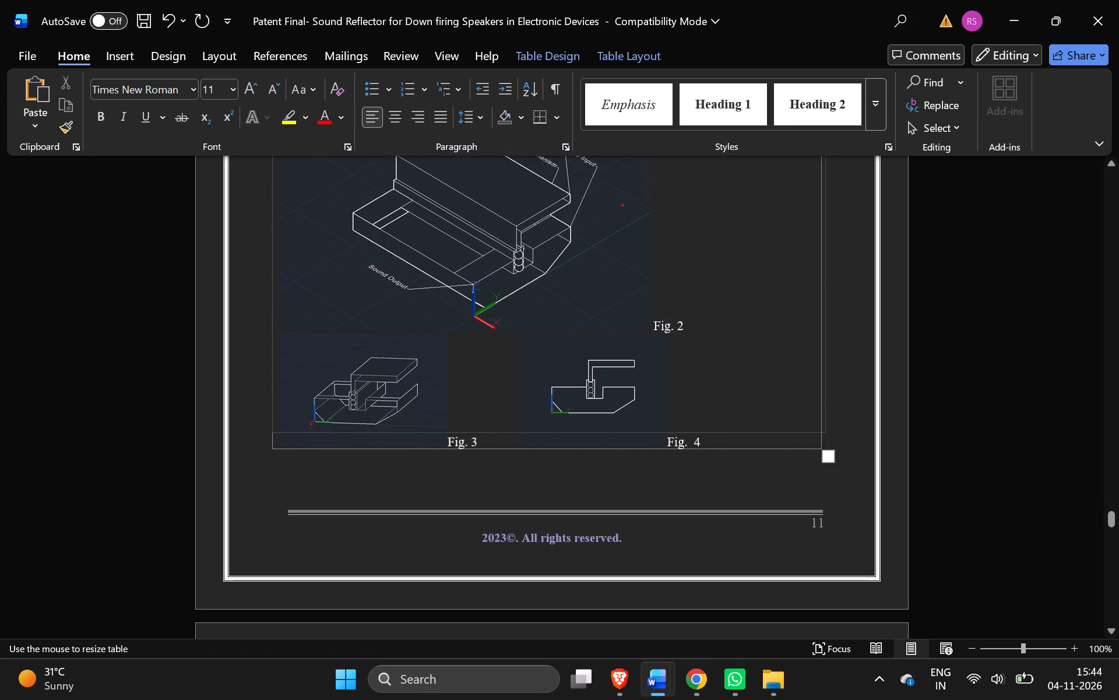
drag(825, 432, 820, 431)
scroll(820, 431, down, 2)
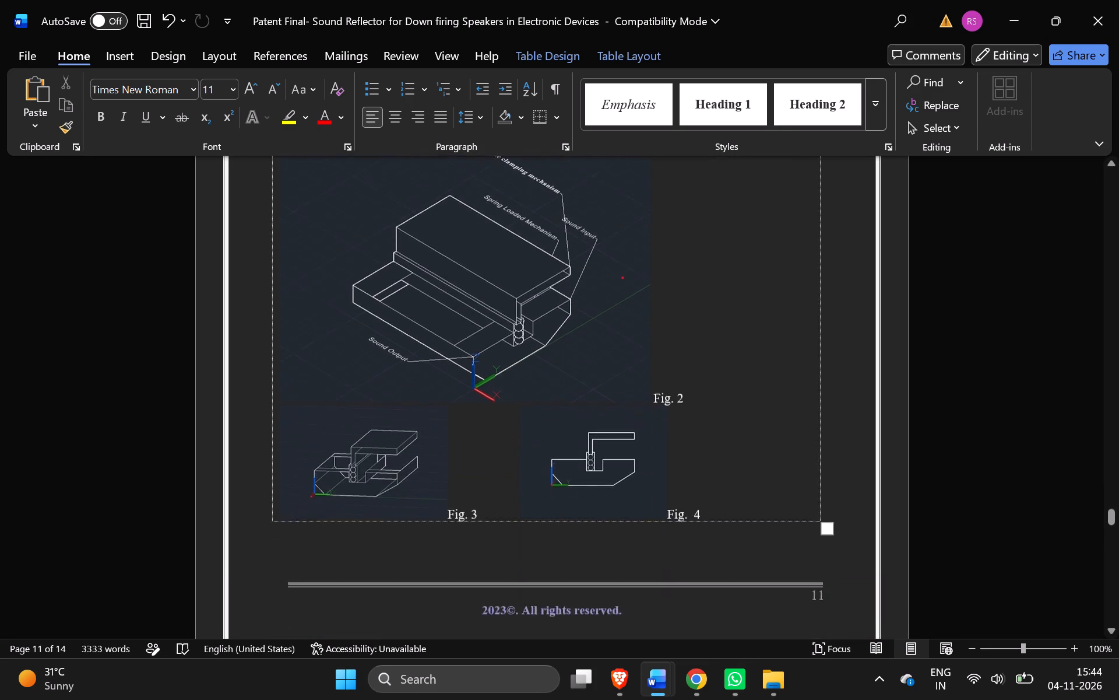
scroll(820, 431, down, 1)
click(1075, 307)
Review page 11 back up to the section 8 heading and save the document.
scroll(851, 393, up, 1)
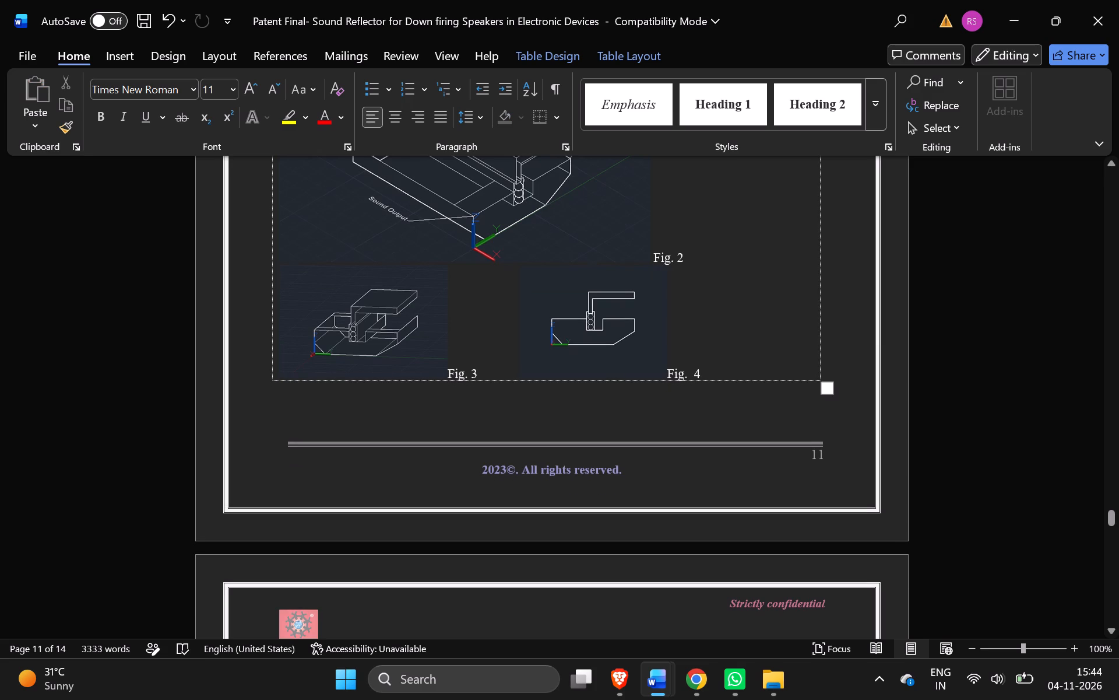
scroll(851, 393, up, 2)
click(851, 393)
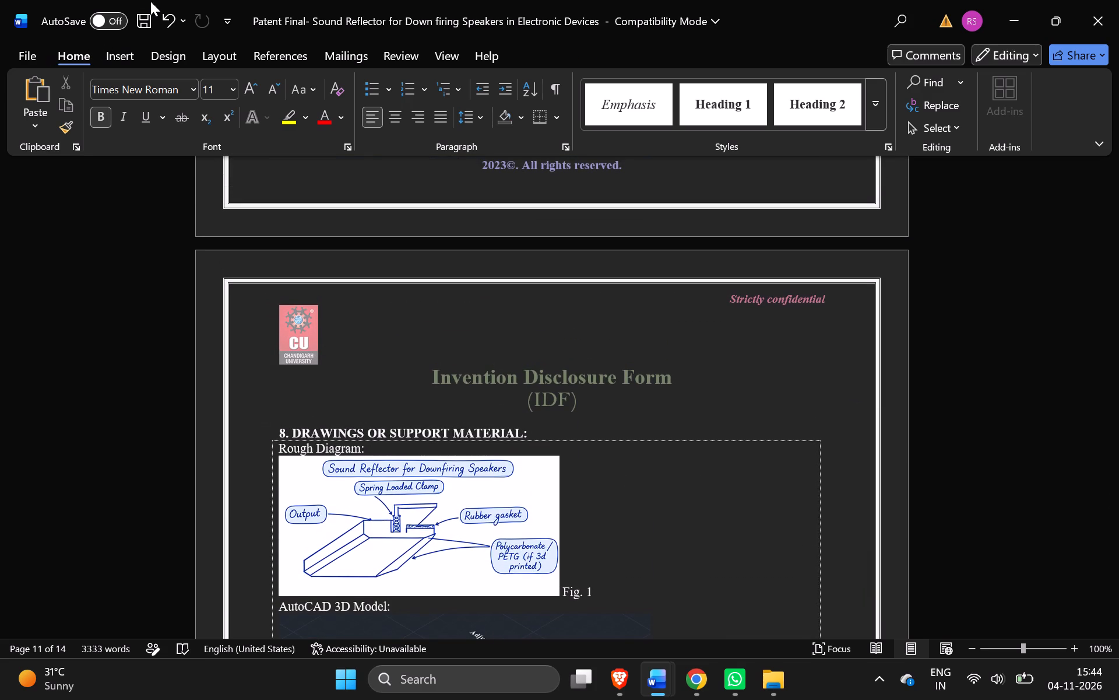
click(142, 18)
Switch to File Explorer, refresh the recent files in Home and select the Patent Final- Sound Reflector document.
click(794, 699)
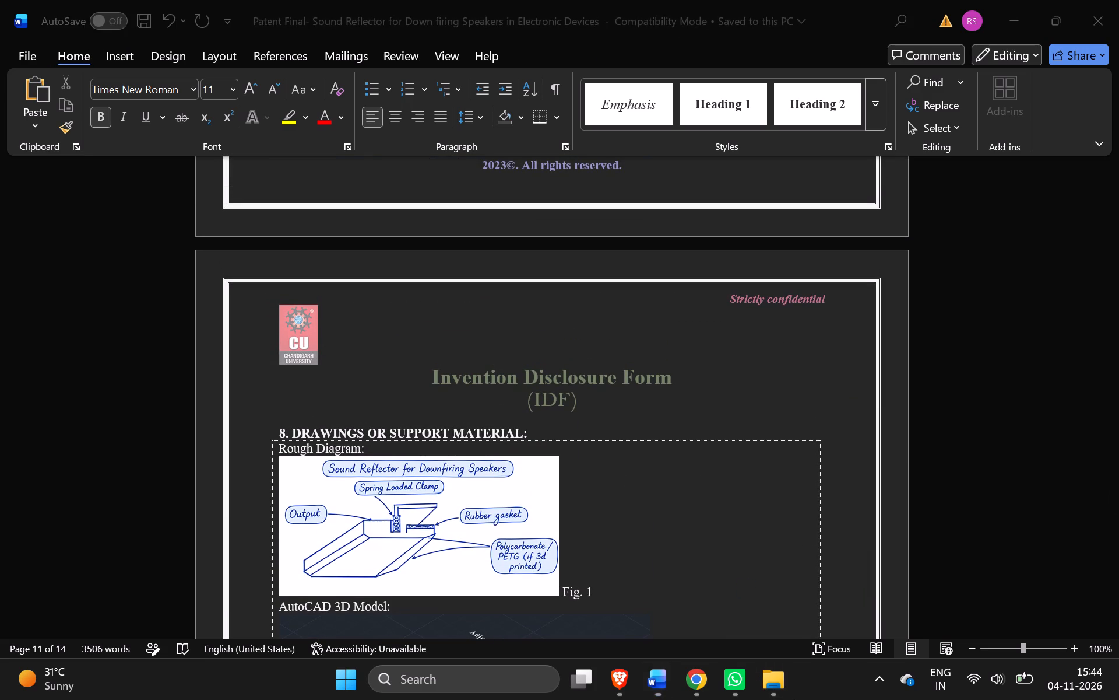
click(776, 686)
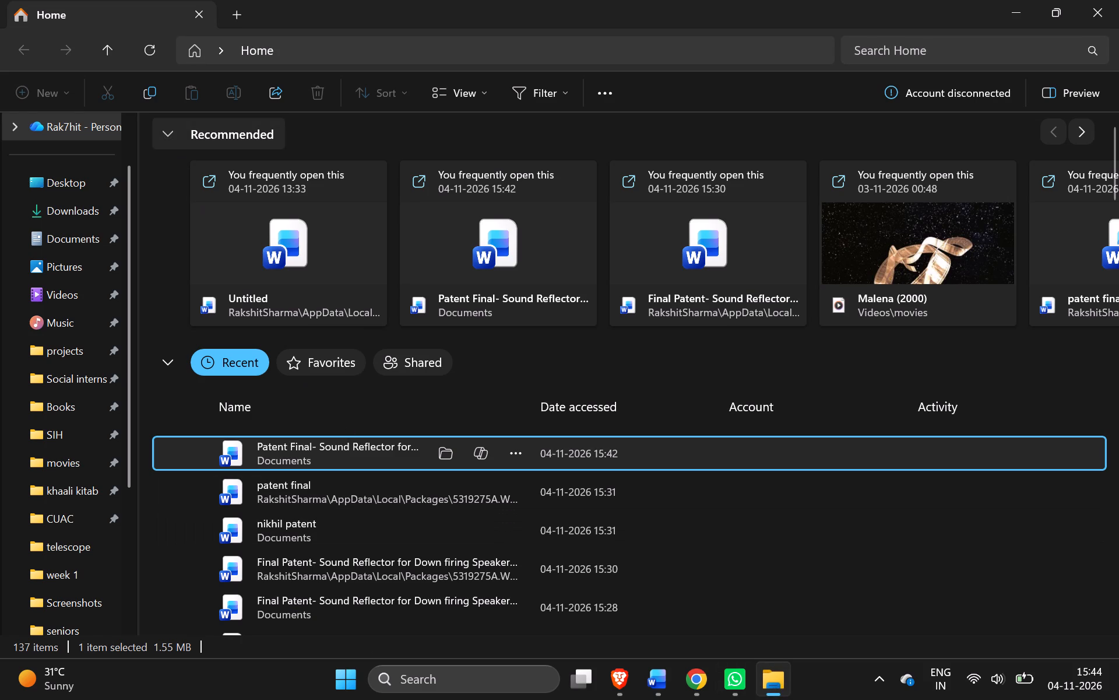
click(137, 52)
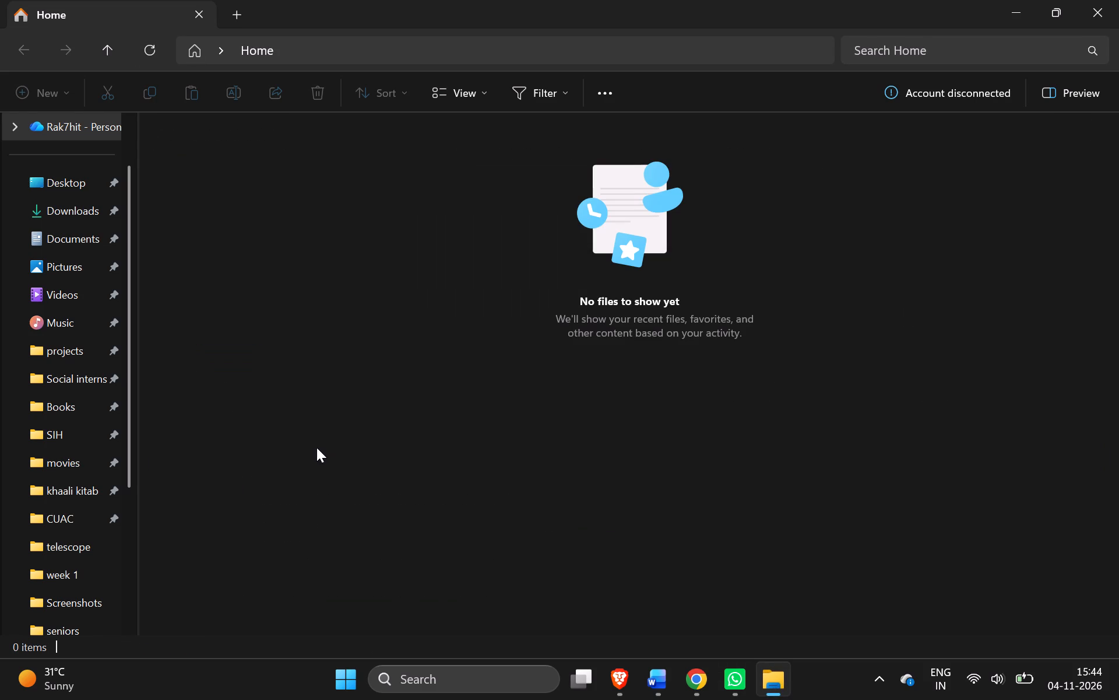
click(71, 118)
scroll(61, 190, up, 1)
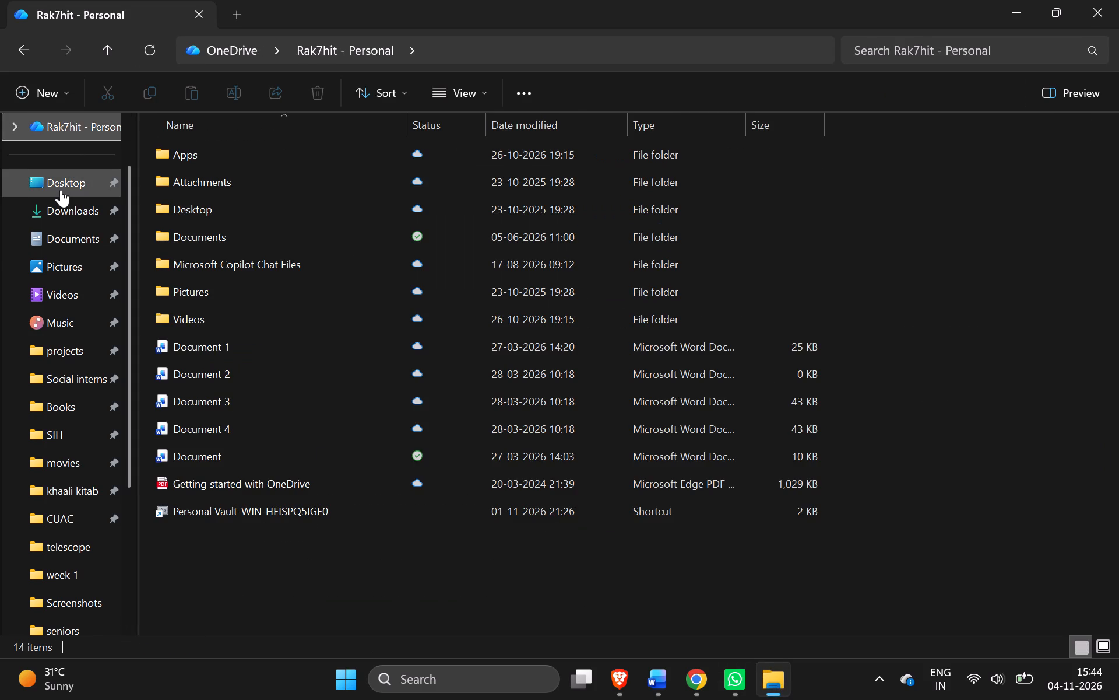
scroll(61, 190, up, 2)
click(71, 134)
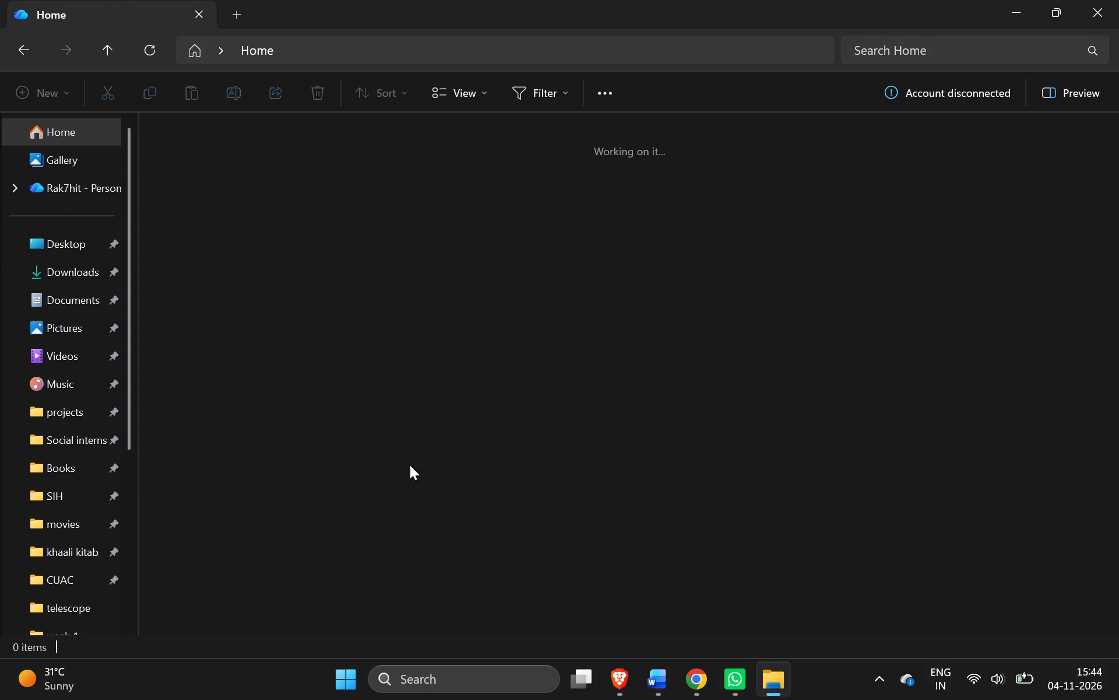
click(311, 457)
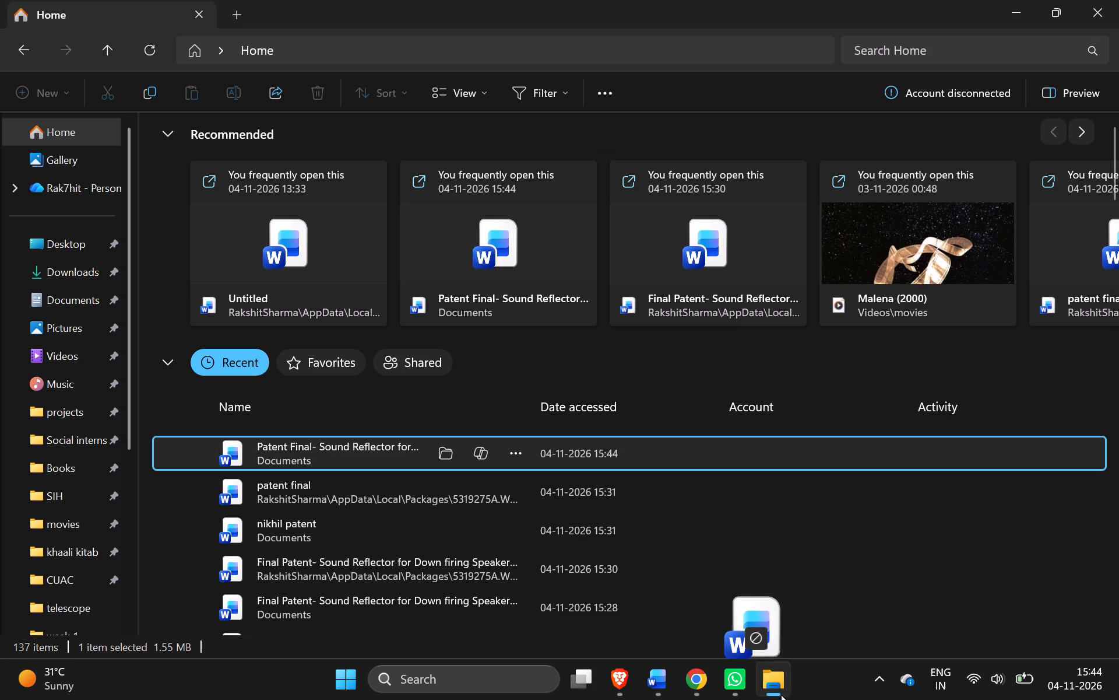
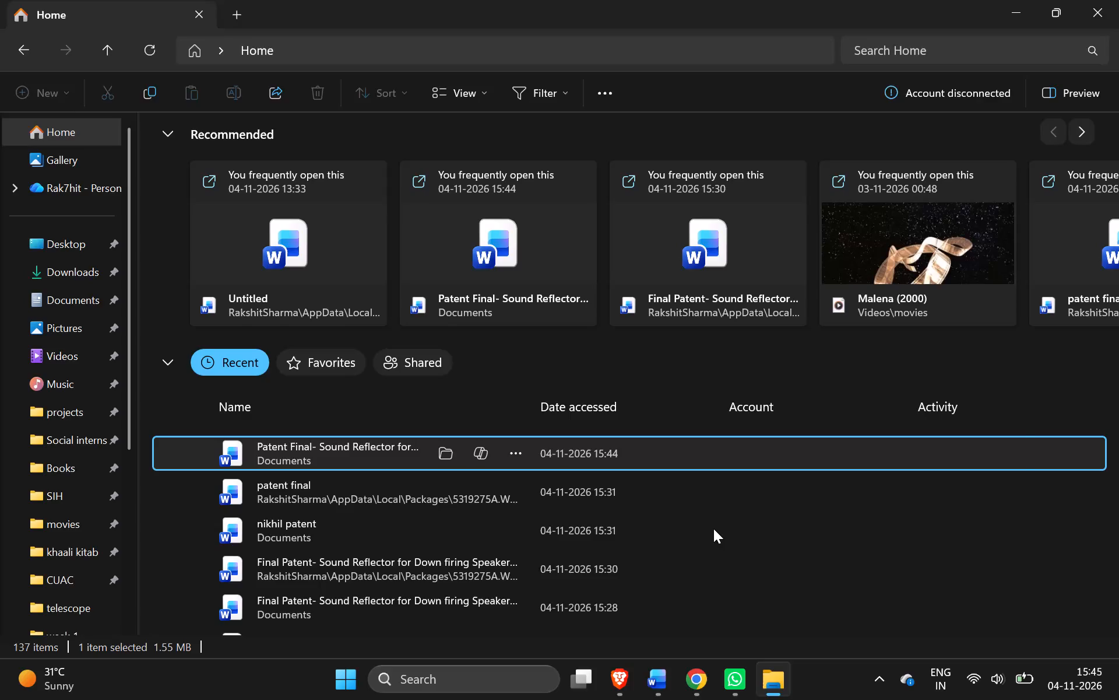
Switch to the Patent Final document in Word and pull the section 8 heading up to page 10, one blank line below the Variations text.
key(alt+Tab)
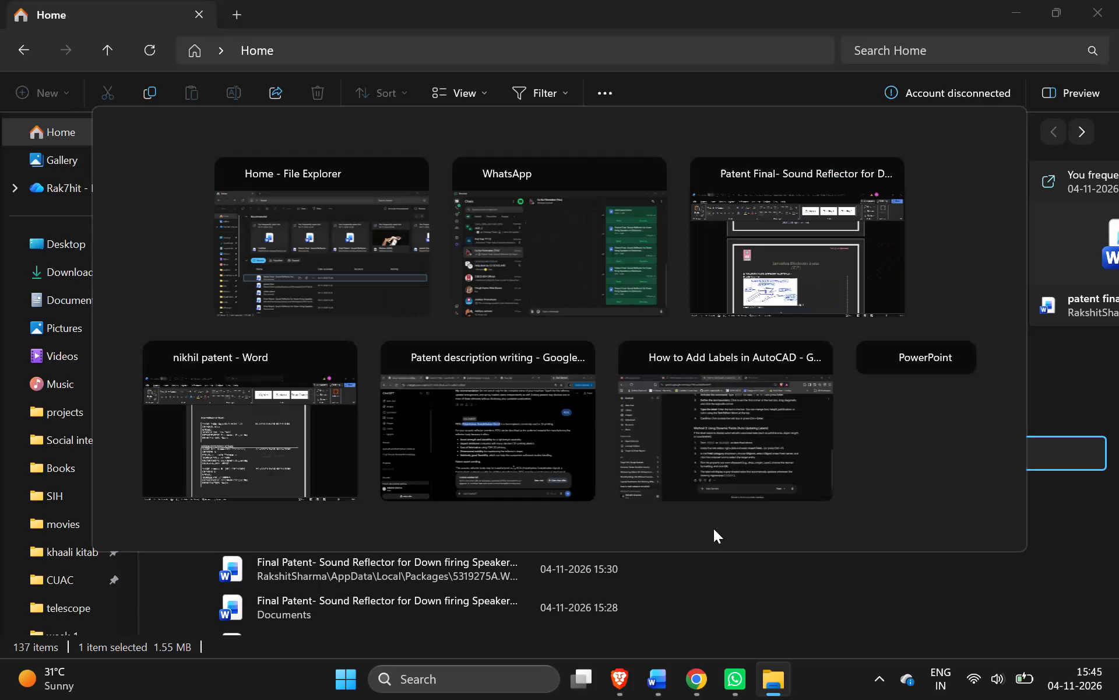
key(alt+Tab)
scroll(425, 426, right, 1)
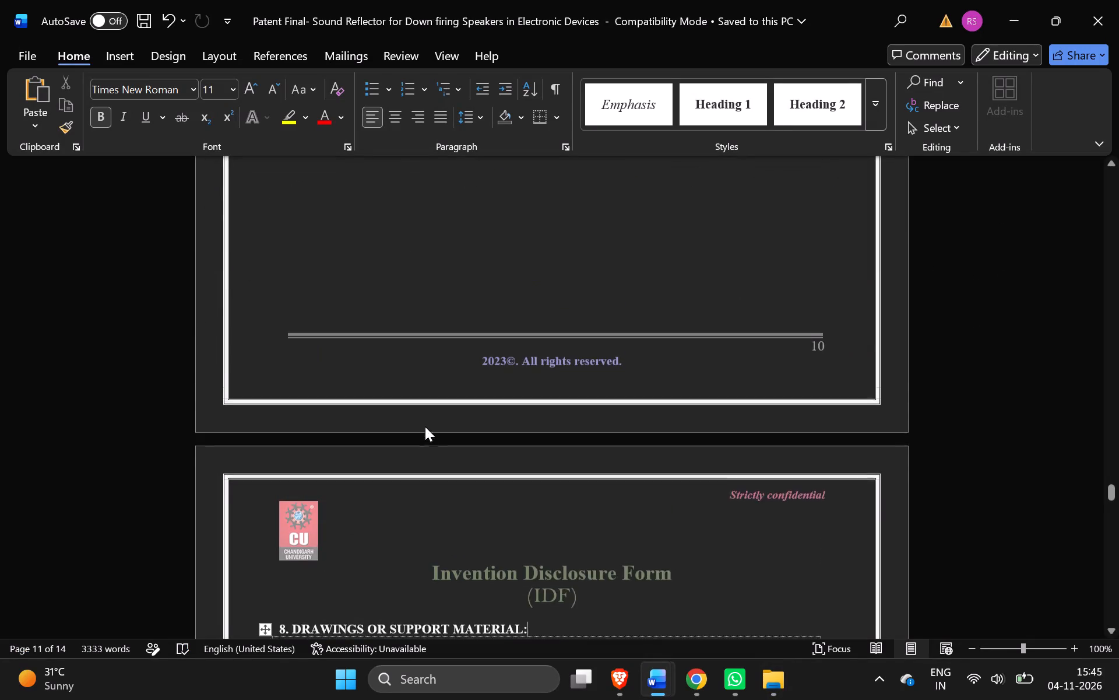
scroll(425, 426, right, 1)
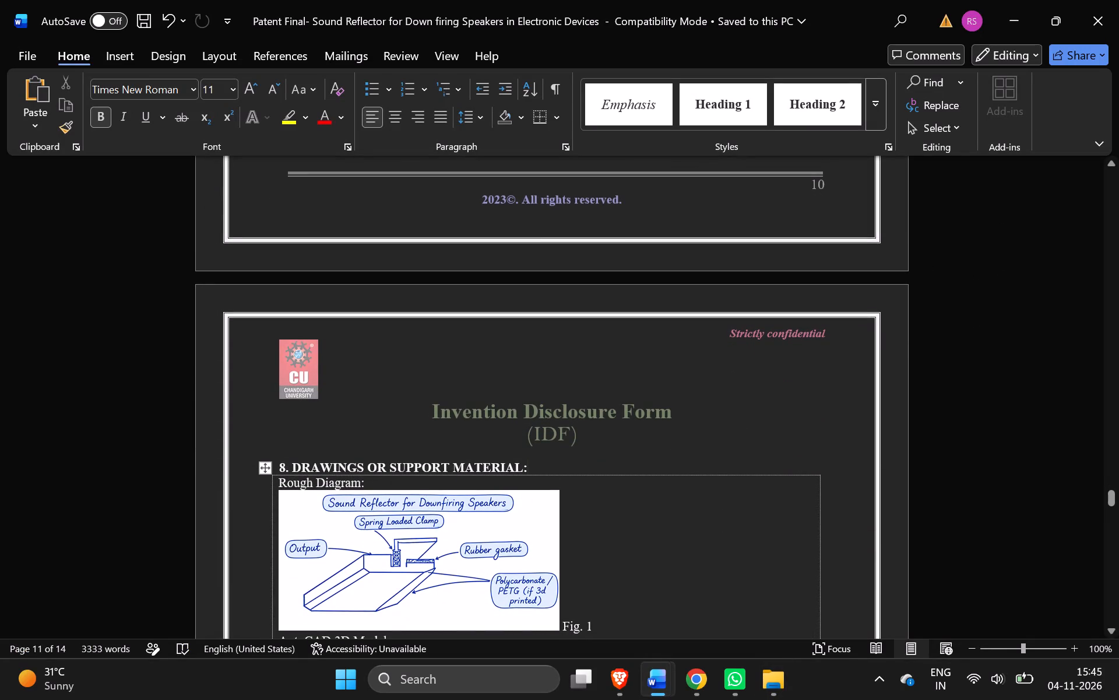
click(277, 466)
key(BackSpace)
key(BackSpace)
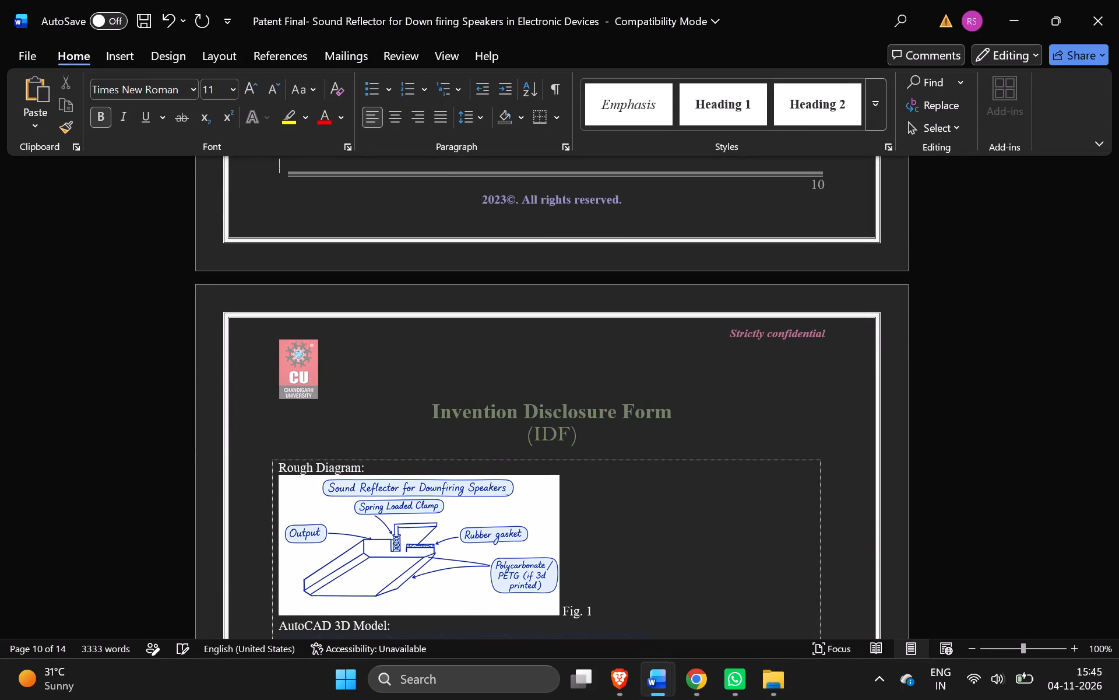
scroll(277, 466, up, 2)
key(BackSpace)
key(BackSpace)
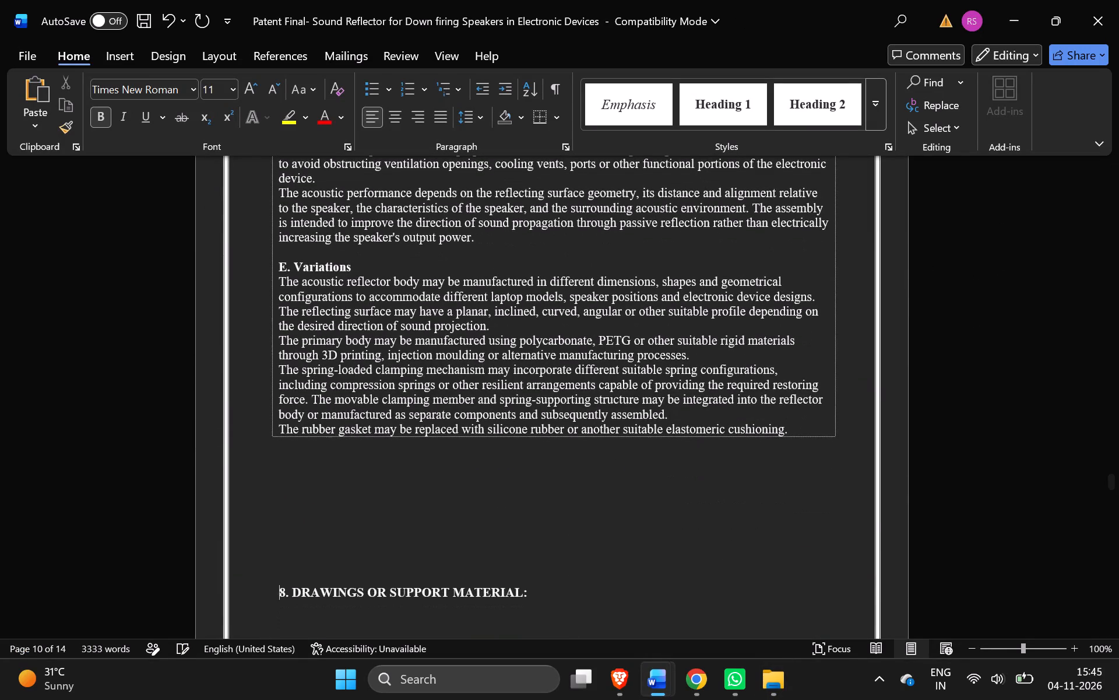
key(BackSpace)
key(BackSpace)
key(BackSpace)
key(BackSpace)
key(BackSpace)
key(BackSpace)
key(BackSpace)
key(BackSpace)
key(BackSpace)
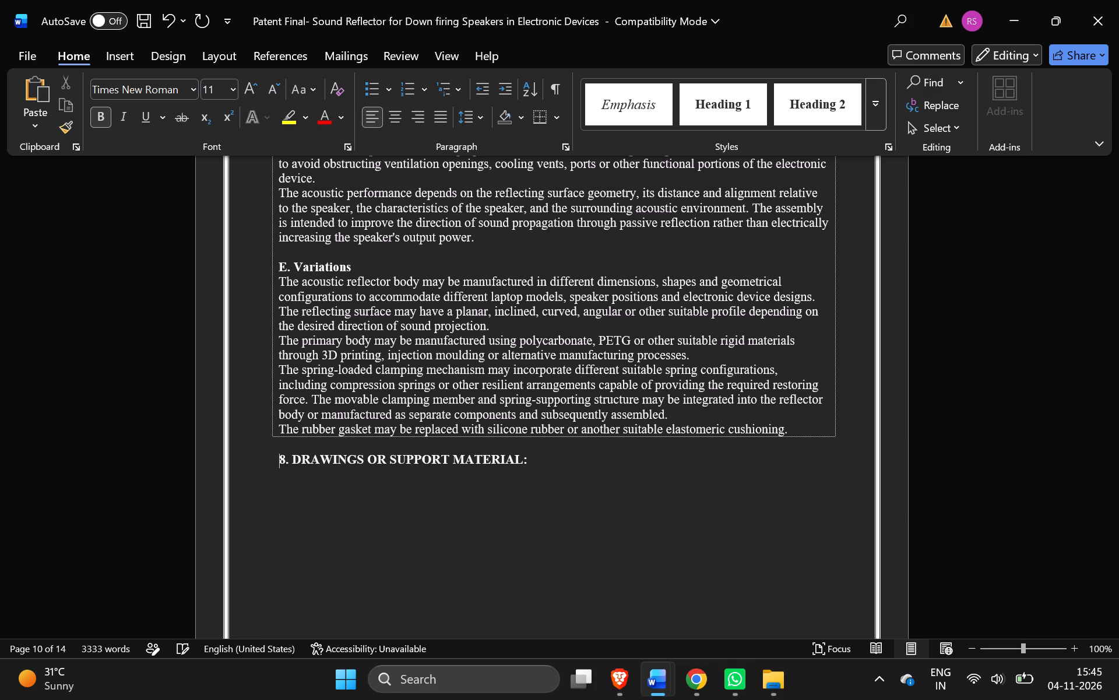
key(BackSpace)
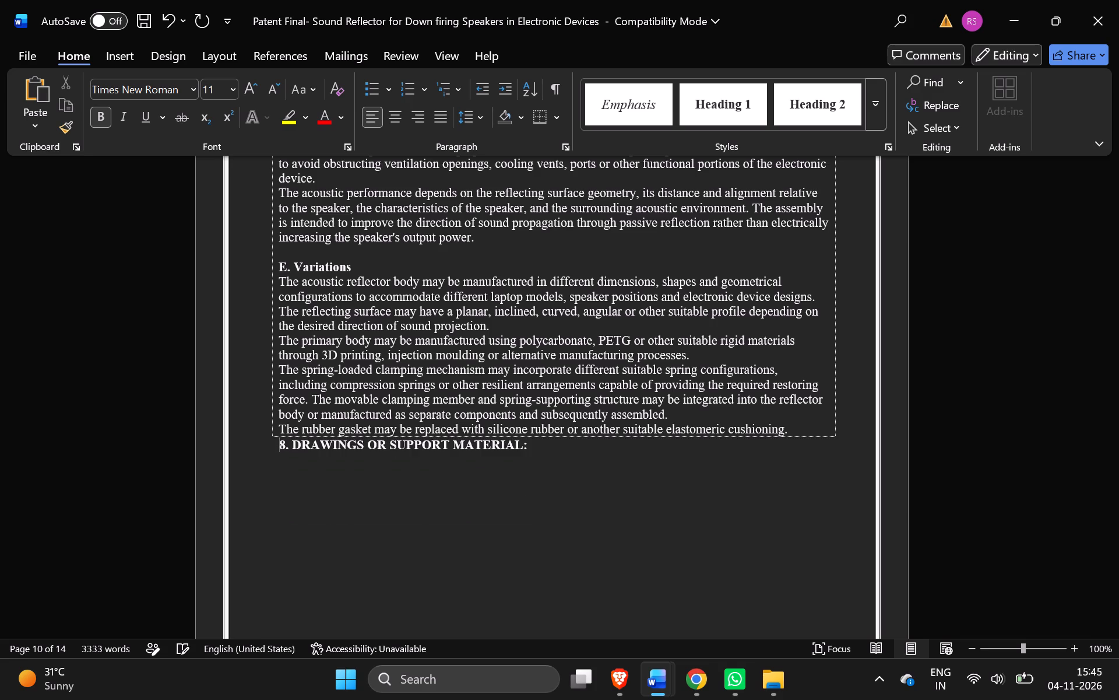
key(Return)
Copy the "Rough Diagram:" label and Fig. 1 from the page 11 table onto a new line below the section 8 heading.
scroll(277, 466, down, 5)
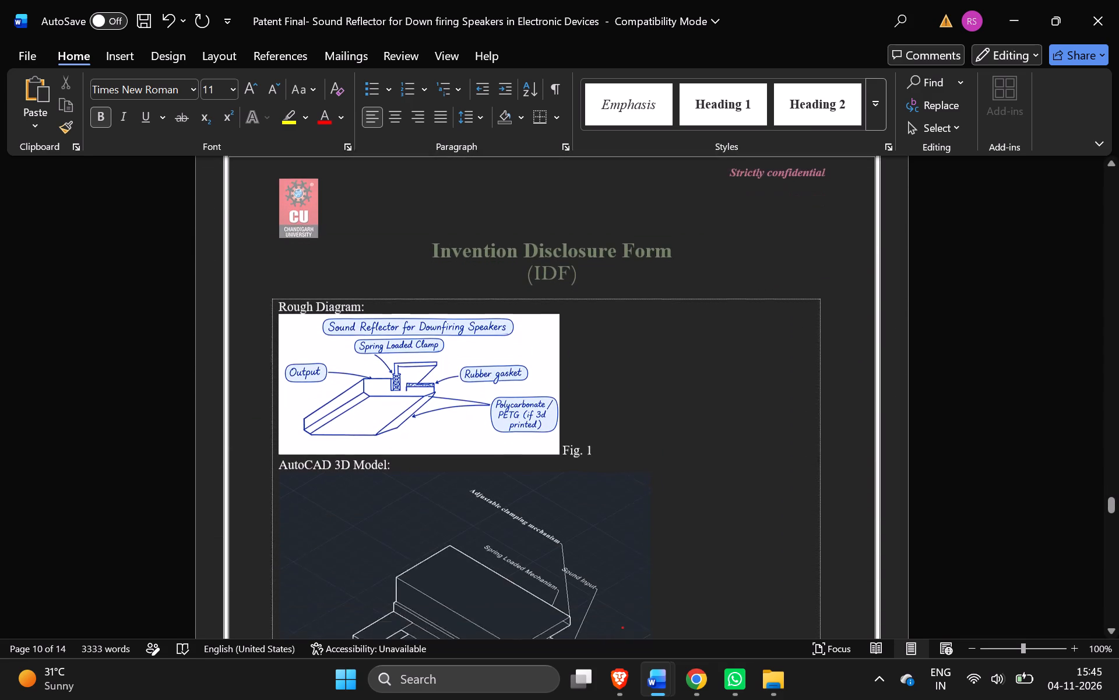
scroll(624, 418, down, 1)
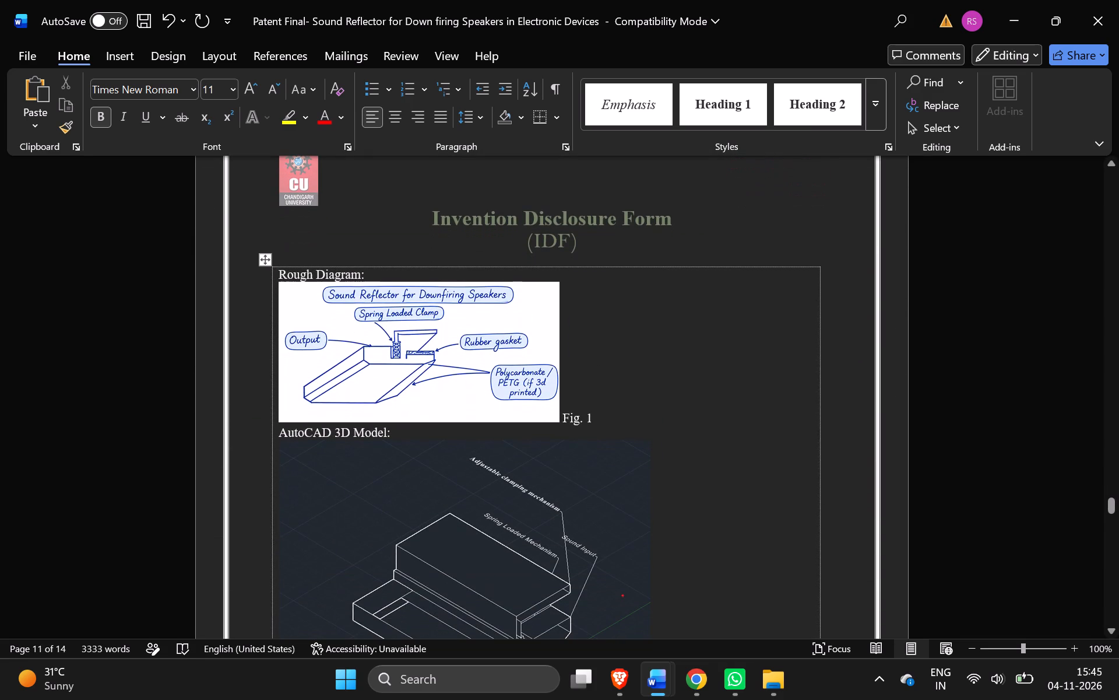
scroll(624, 418, down, 1)
scroll(624, 418, up, 3)
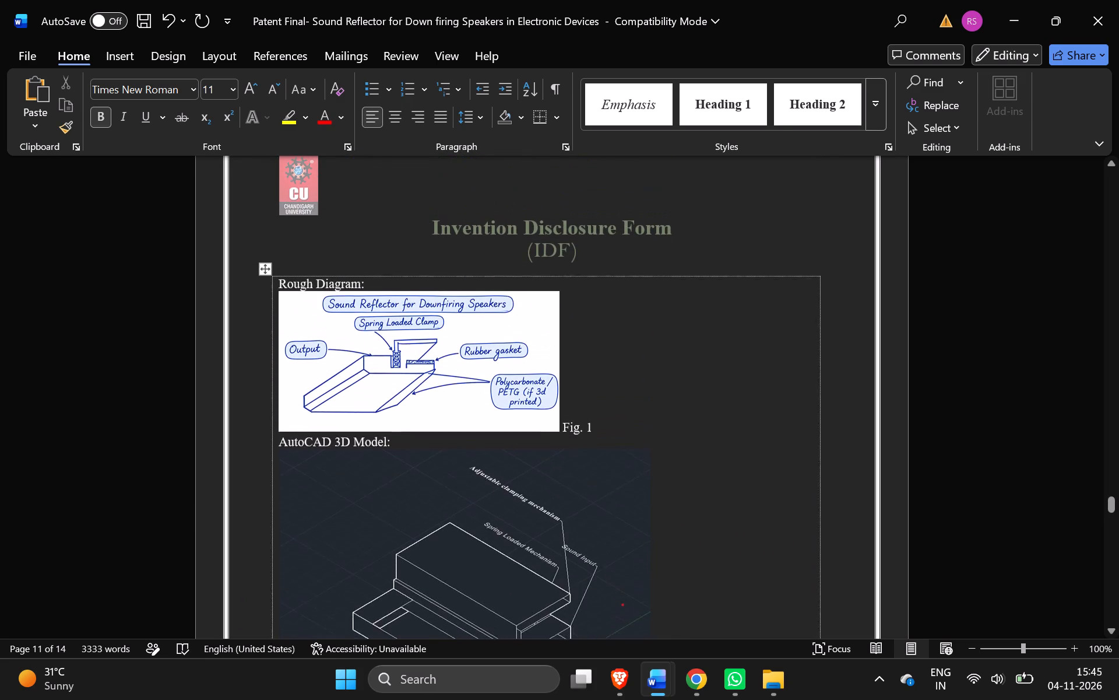
click(624, 418)
drag(624, 418, 272, 297)
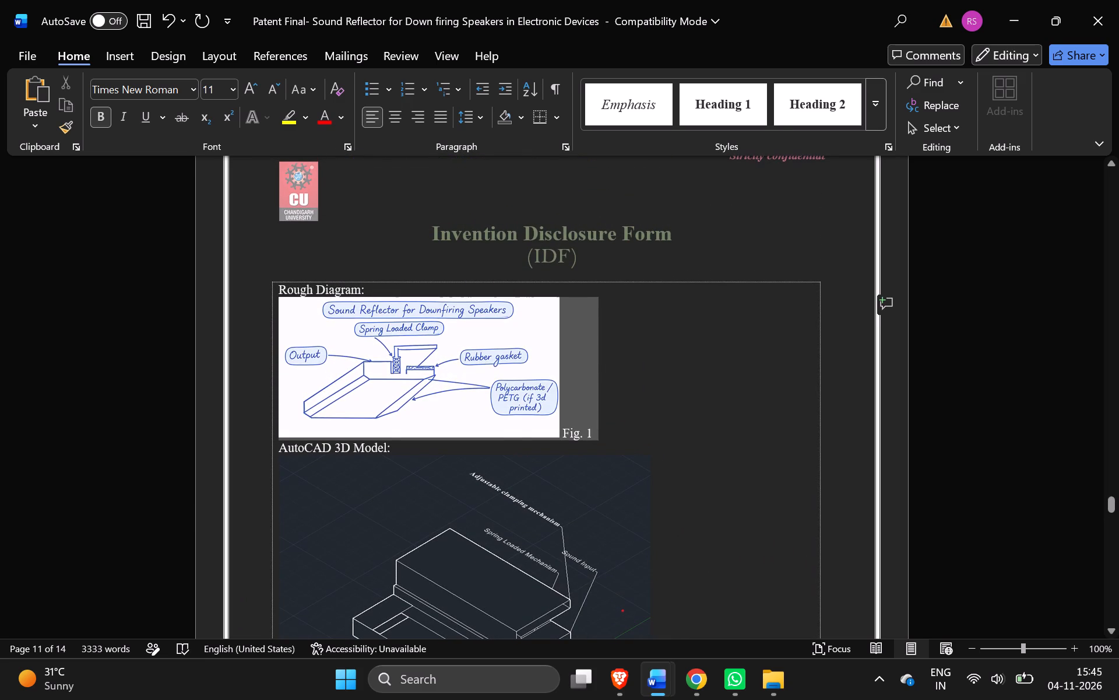
drag(272, 297, 275, 289)
key(ctrl+c)
scroll(275, 289, up, 2)
click(311, 317)
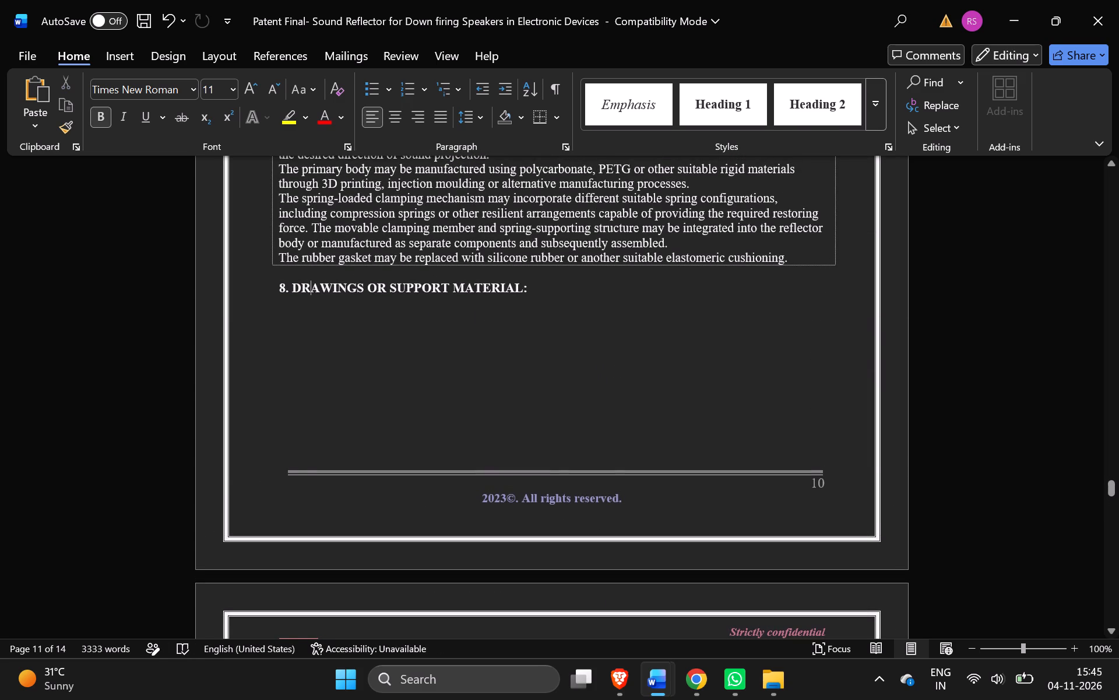
click(578, 284)
key(Return)
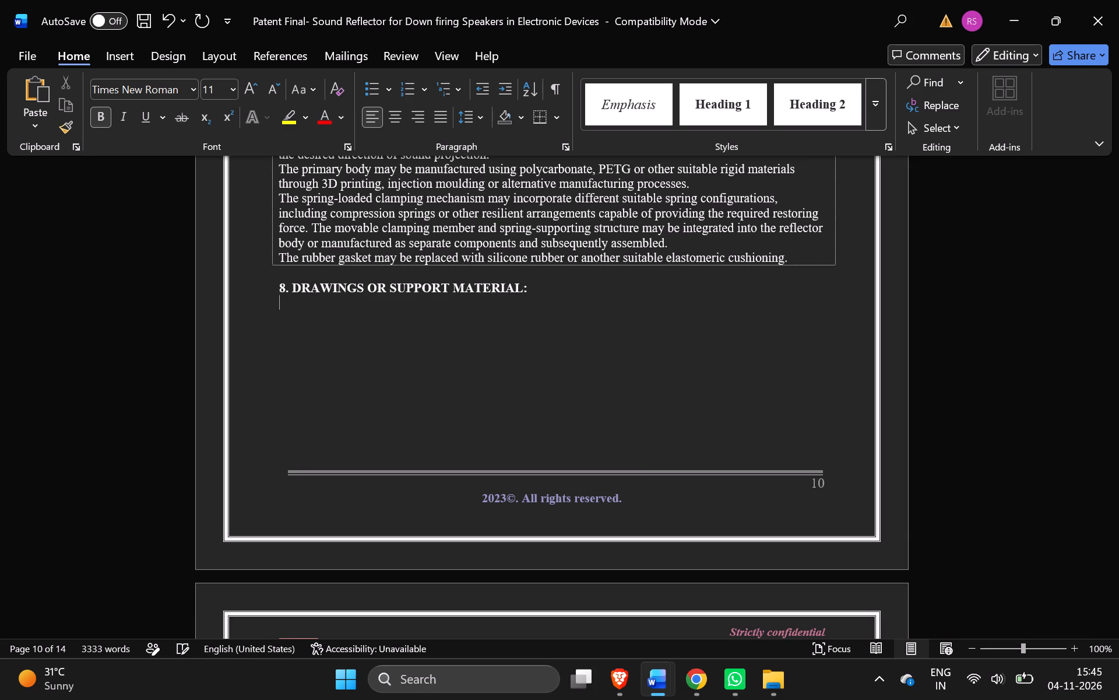
key(ctrl+v)
Delete the original "Rough Diagram:" label and Fig. 1 from the table on page 11.
scroll(615, 401, down, 2)
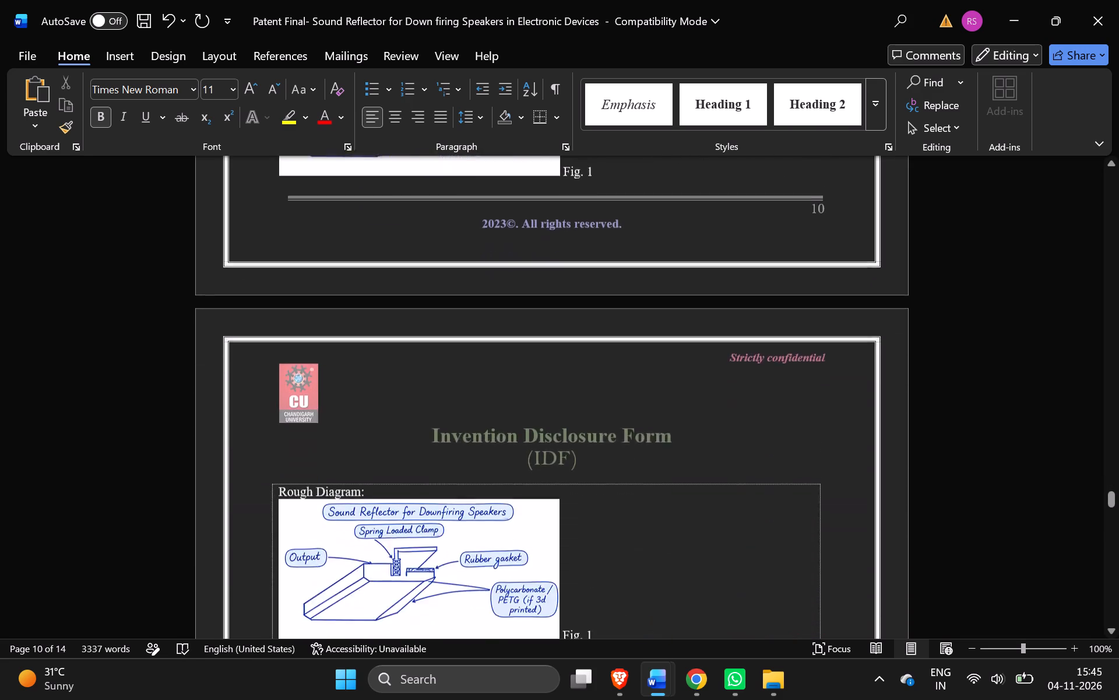
scroll(615, 401, down, 2)
scroll(615, 401, up, 1)
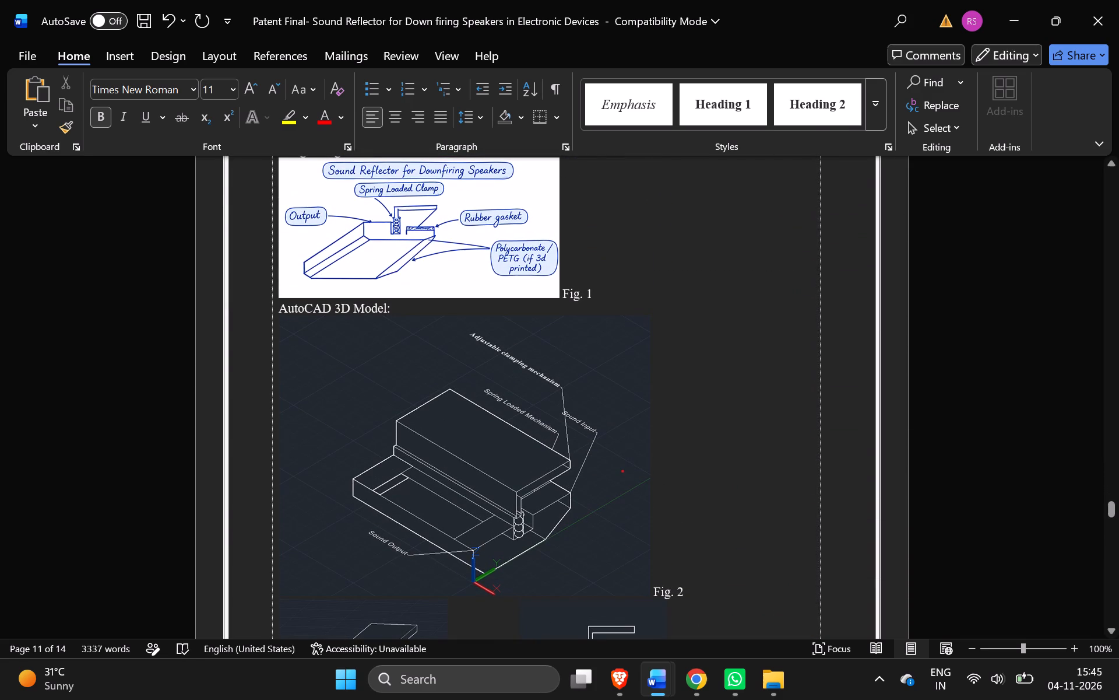
drag(611, 286, 282, 152)
key(BackSpace)
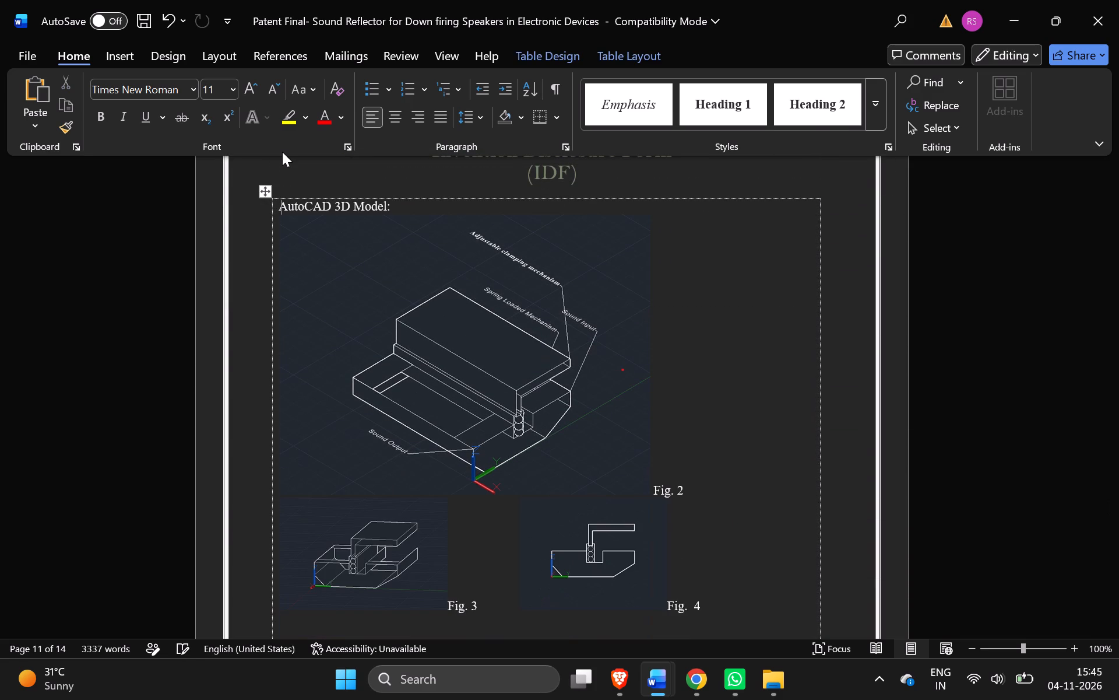
Remove one blank line above the section 9 Summary of the Figures heading.
scroll(506, 447, down, 2)
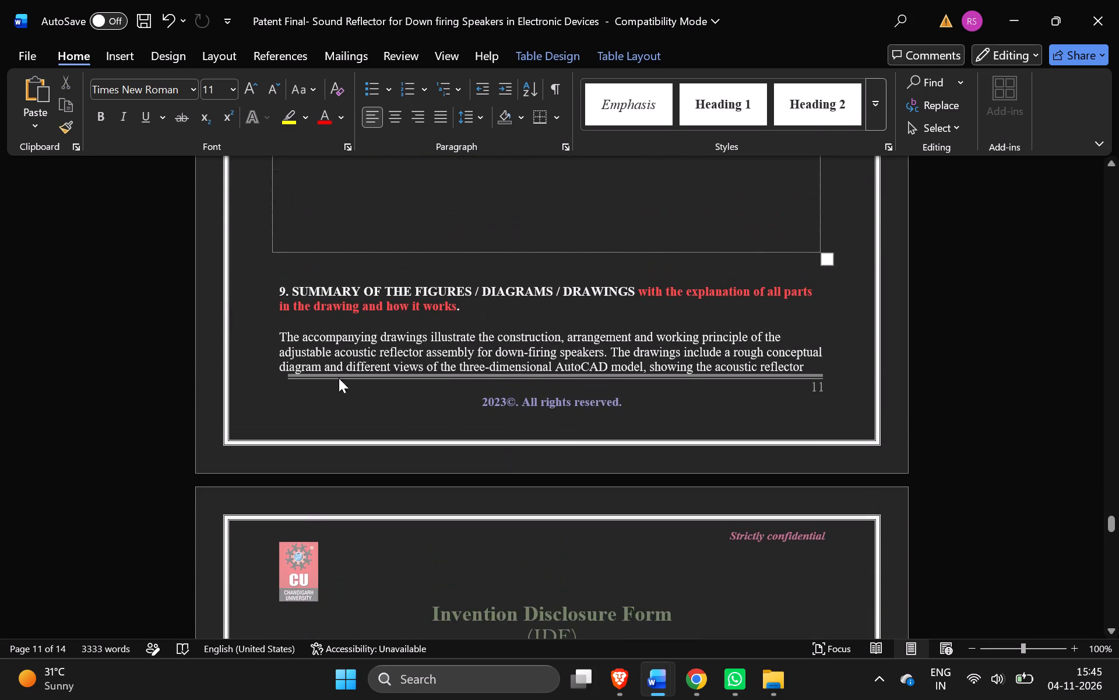
click(280, 290)
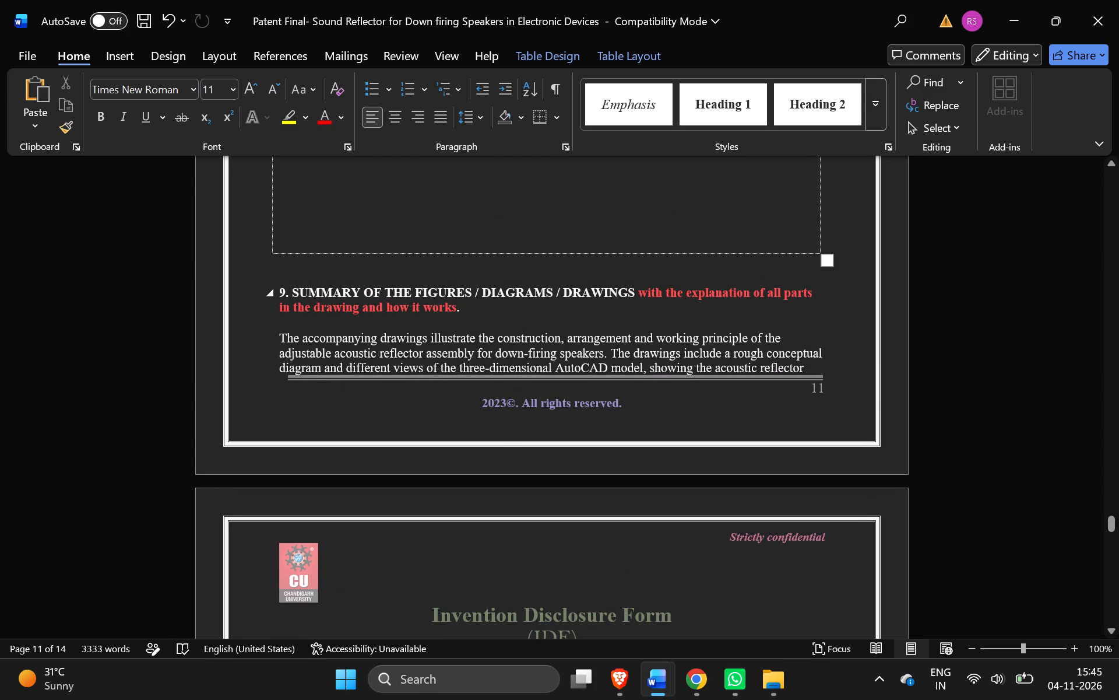
key(BackSpace)
Delete the extra blank lines above the section 12 heading on page 13, leaving a single one.
scroll(280, 290, down, 2)
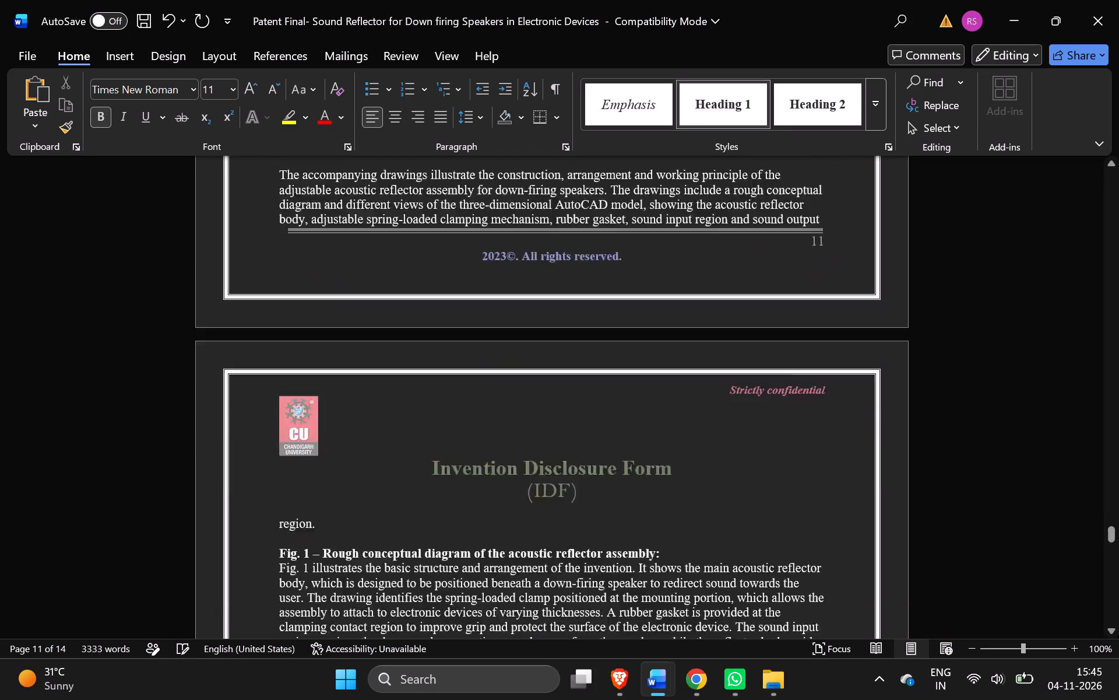
scroll(280, 290, down, 3)
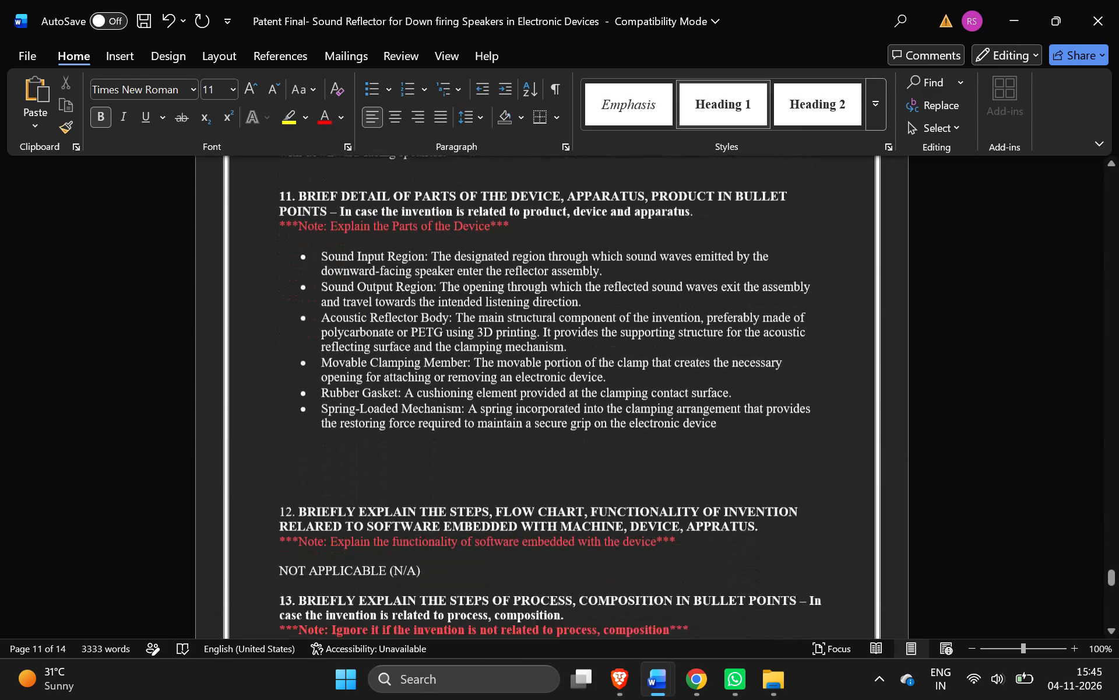
scroll(280, 290, down, 1)
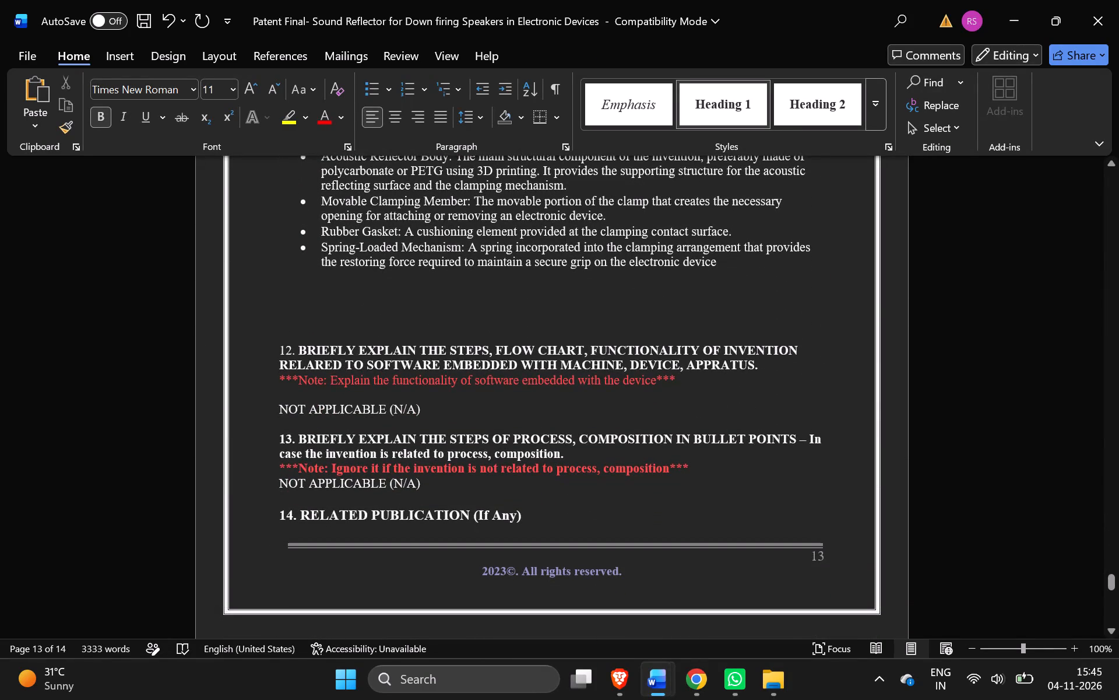
click(311, 328)
key(BackSpace)
key(BackSpace)
key(BackSpace)
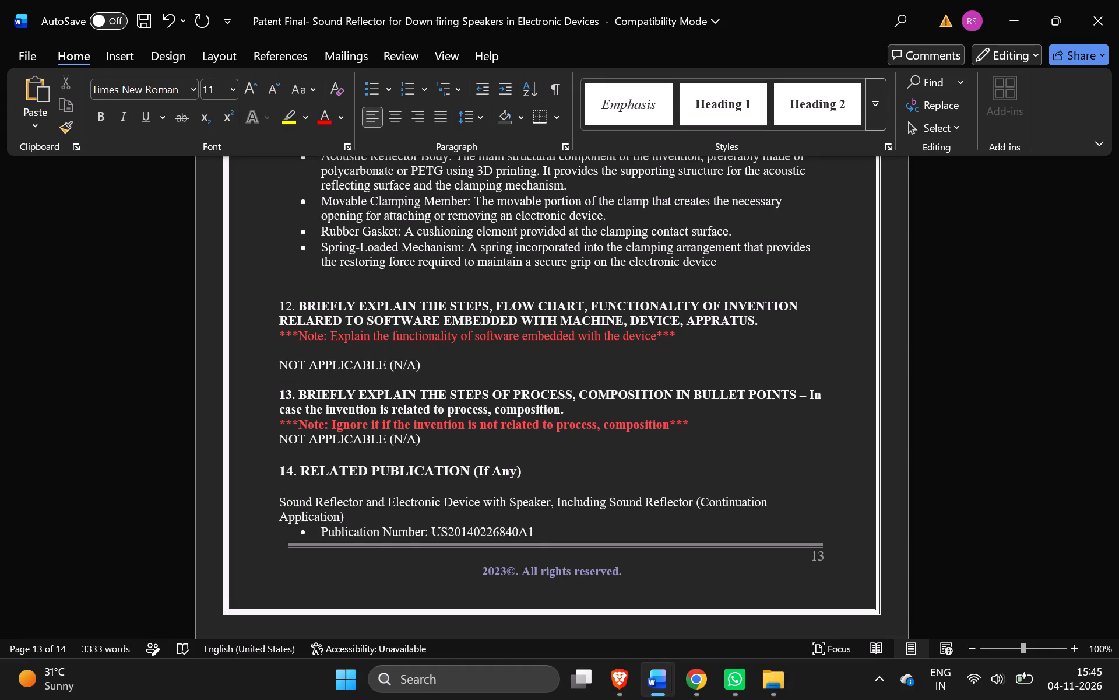
key(BackSpace)
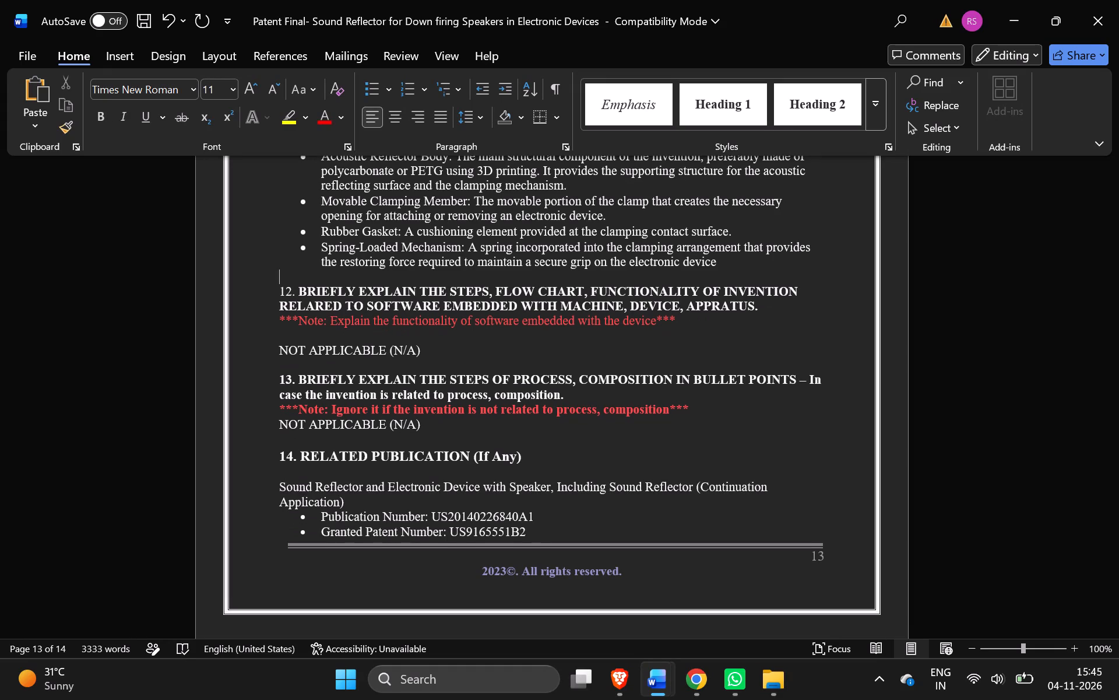
Remove one blank line between the end of the abstract and the section 11 heading.
scroll(311, 328, up, 1)
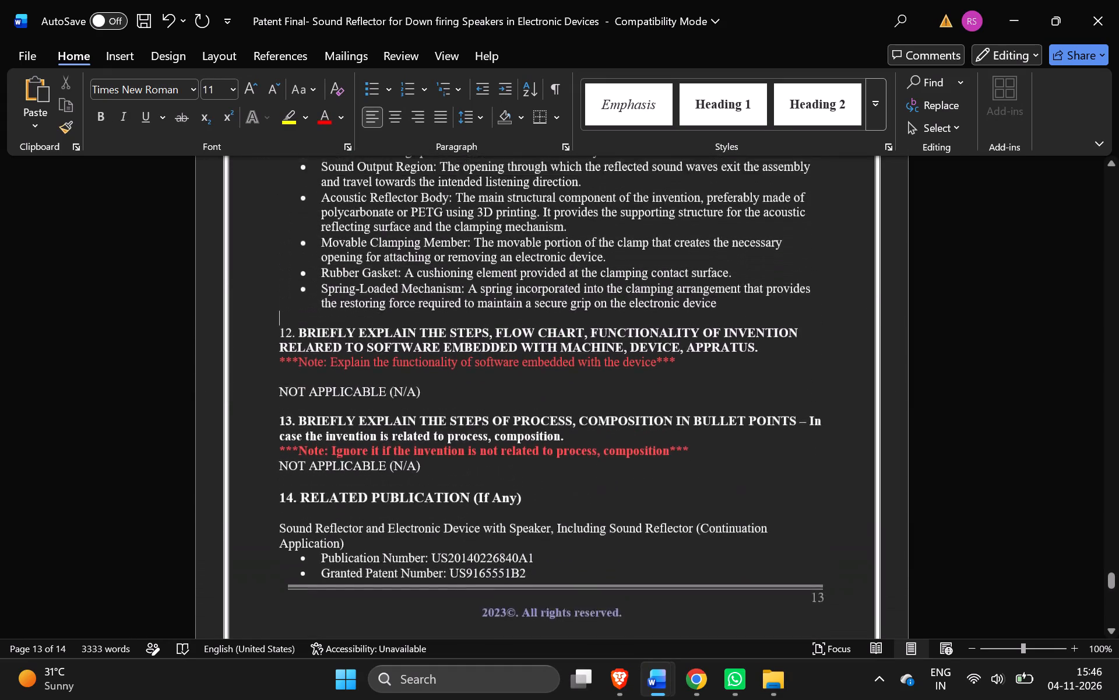
scroll(311, 328, up, 1)
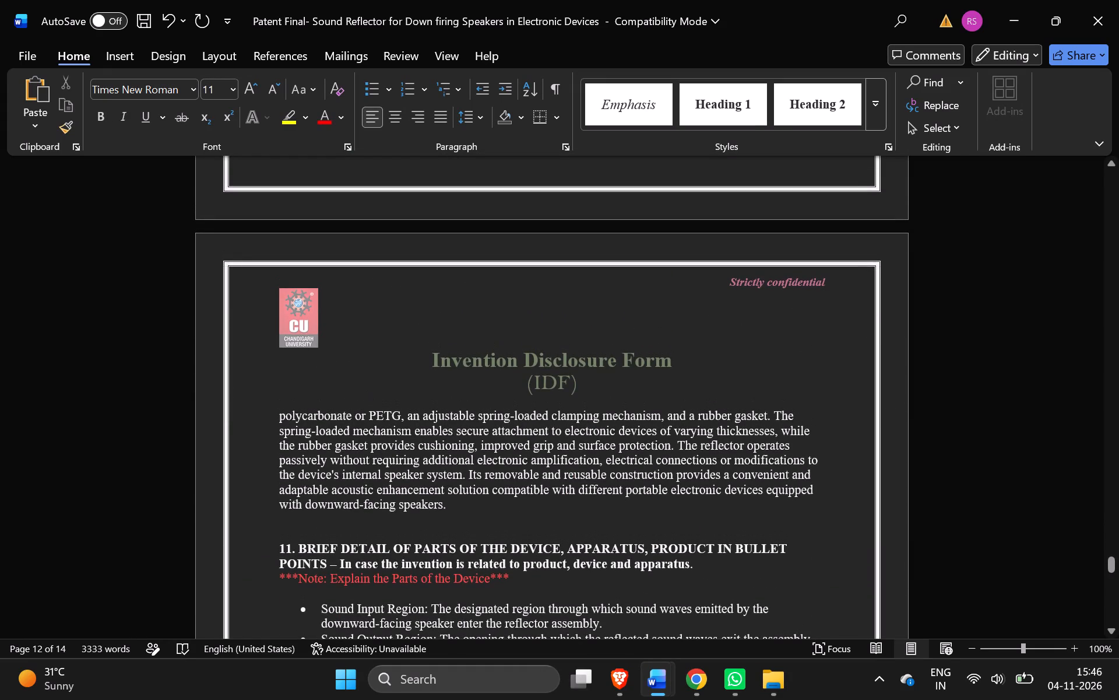
click(328, 521)
key(BackSpace)
Shorten the figures table on page 11 so its bottom edge sits just below Fig. 3 and Fig. 4.
scroll(328, 521, down, 4)
scroll(328, 521, up, 1)
scroll(328, 521, down, 1)
scroll(328, 521, up, 1)
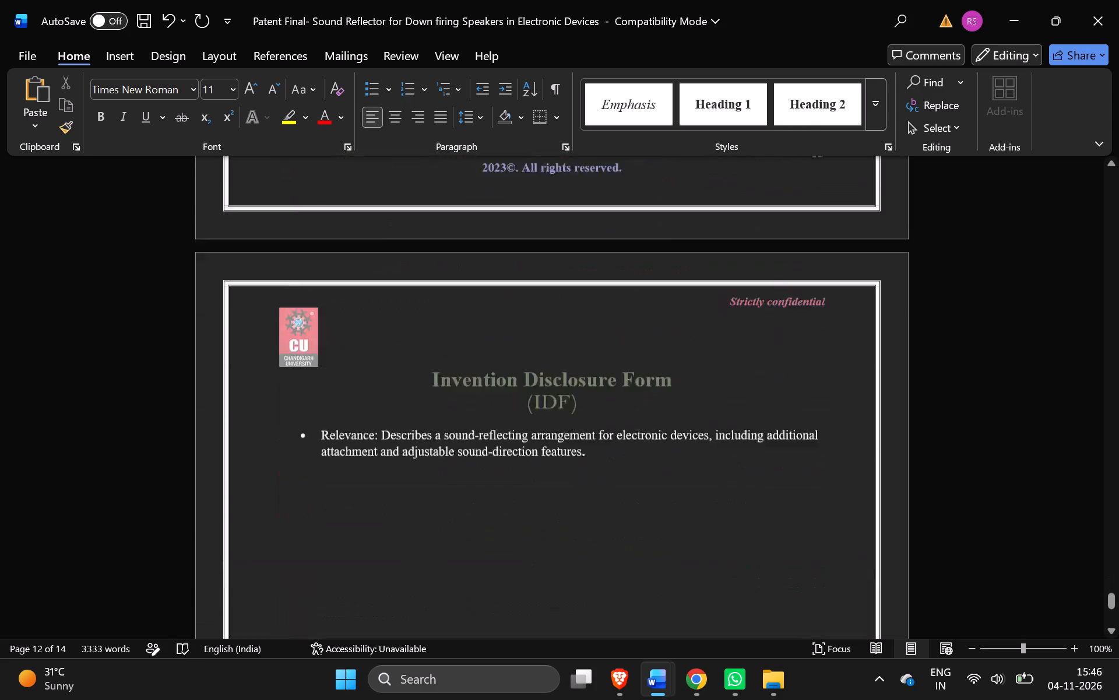
scroll(328, 521, up, 2)
scroll(328, 521, down, 2)
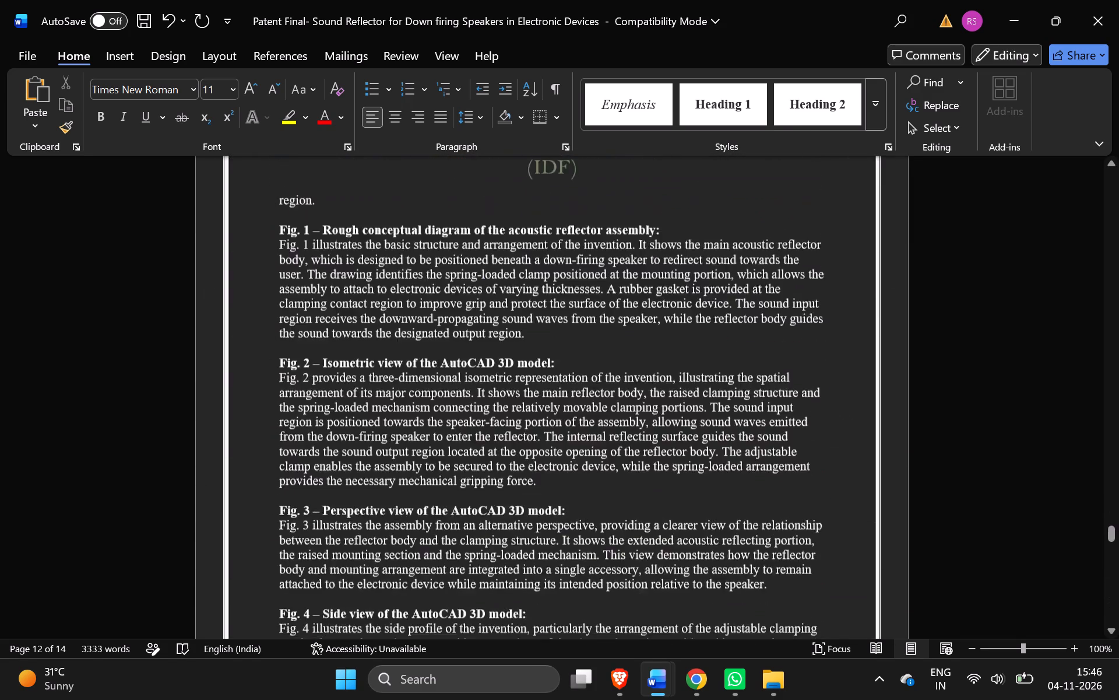
scroll(328, 521, down, 3)
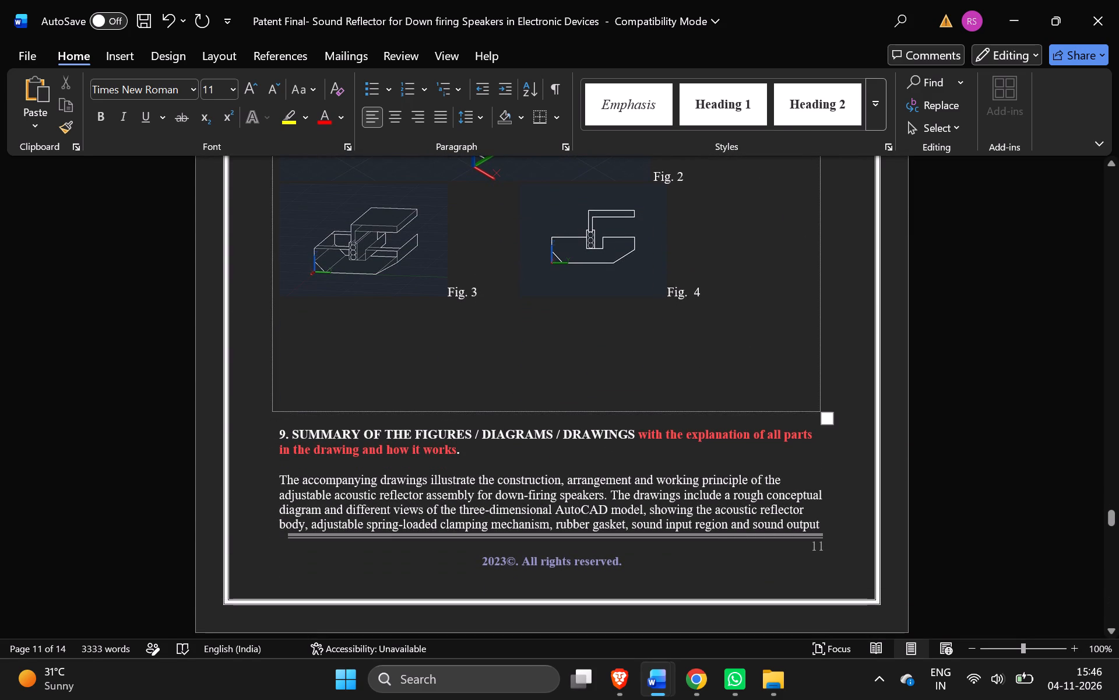
drag(827, 416, 825, 302)
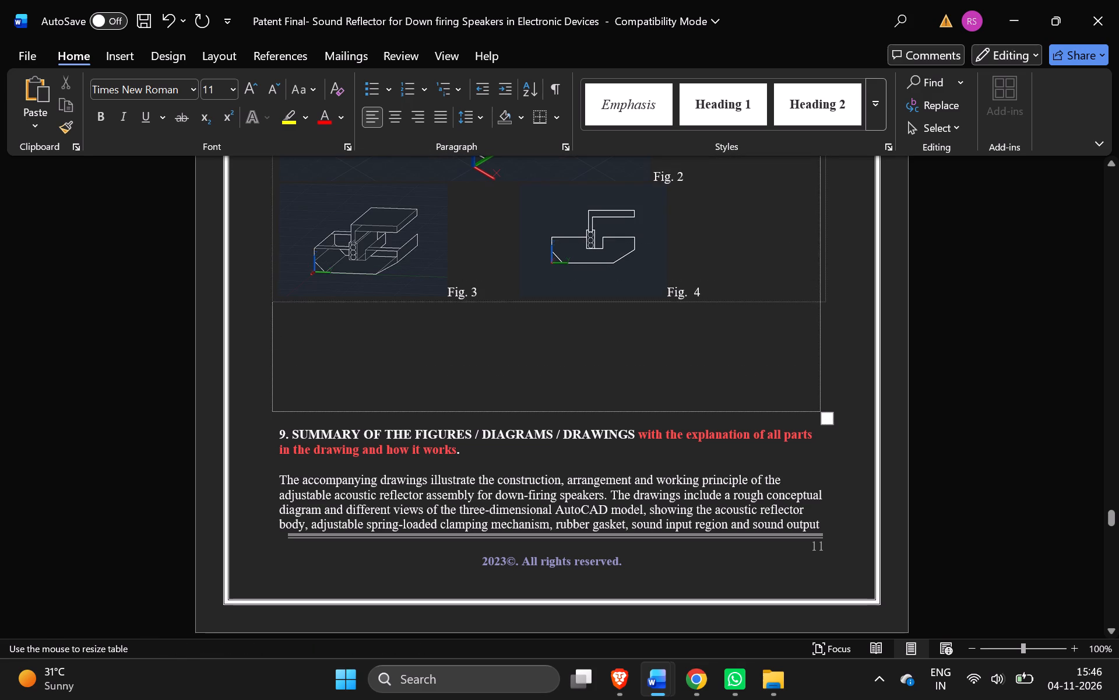
drag(825, 302, 825, 309)
Check the text flow and page breaks from the figures table through the section 10 abstract.
scroll(825, 309, down, 1)
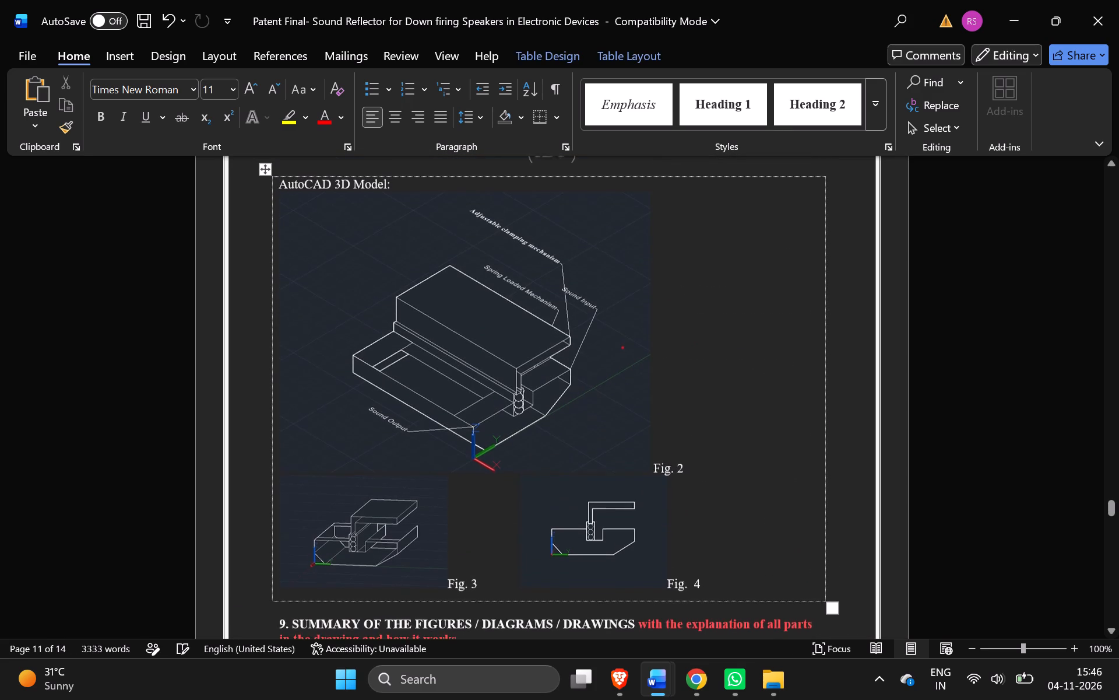
scroll(825, 309, down, 3)
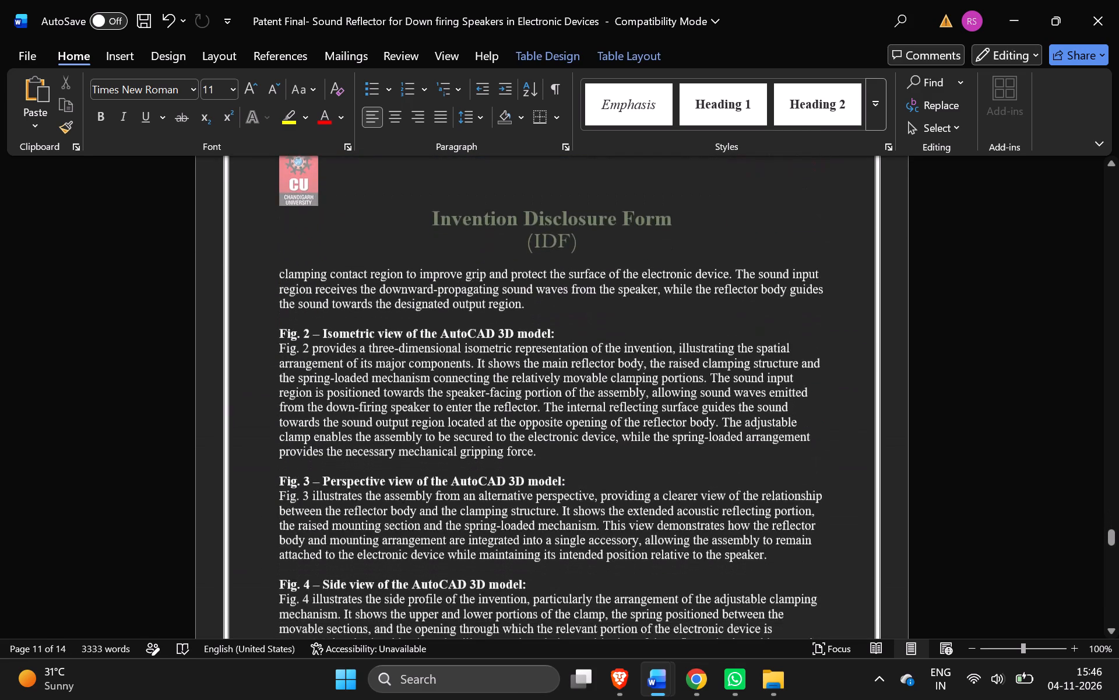
scroll(825, 309, down, 2)
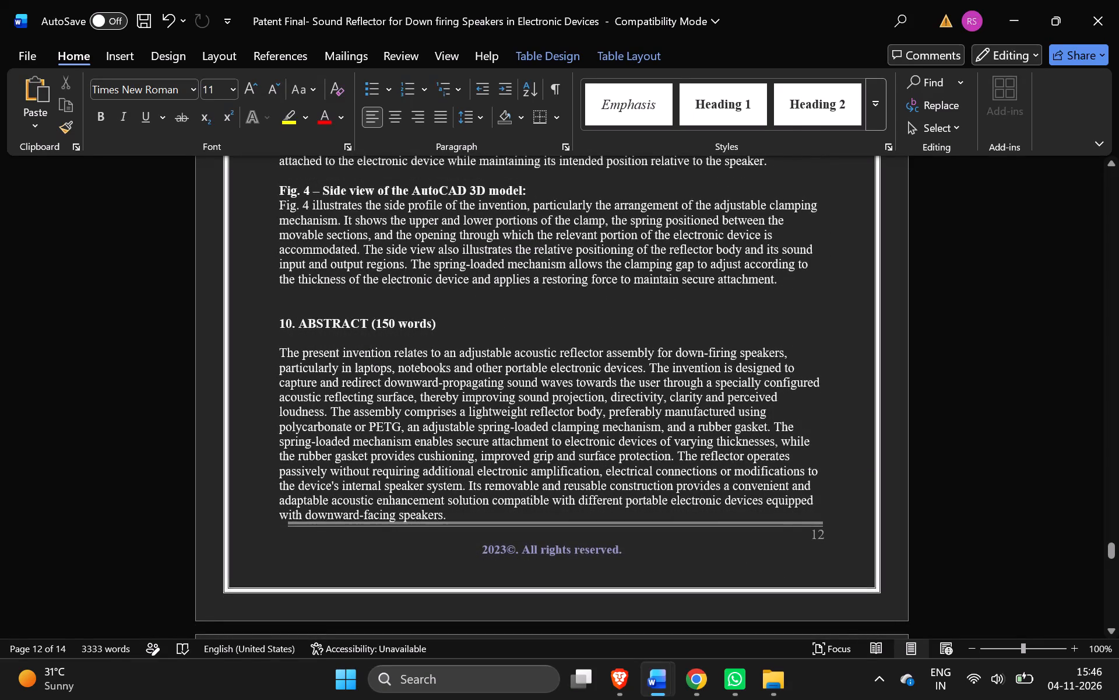
Remove one blank line above the section 10 ABSTRACT heading on page 12.
click(293, 297)
key(BackSpace)
Delete the empty lines after the last bullet of section 14 to remove the blank final page 14.
scroll(293, 297, down, 1)
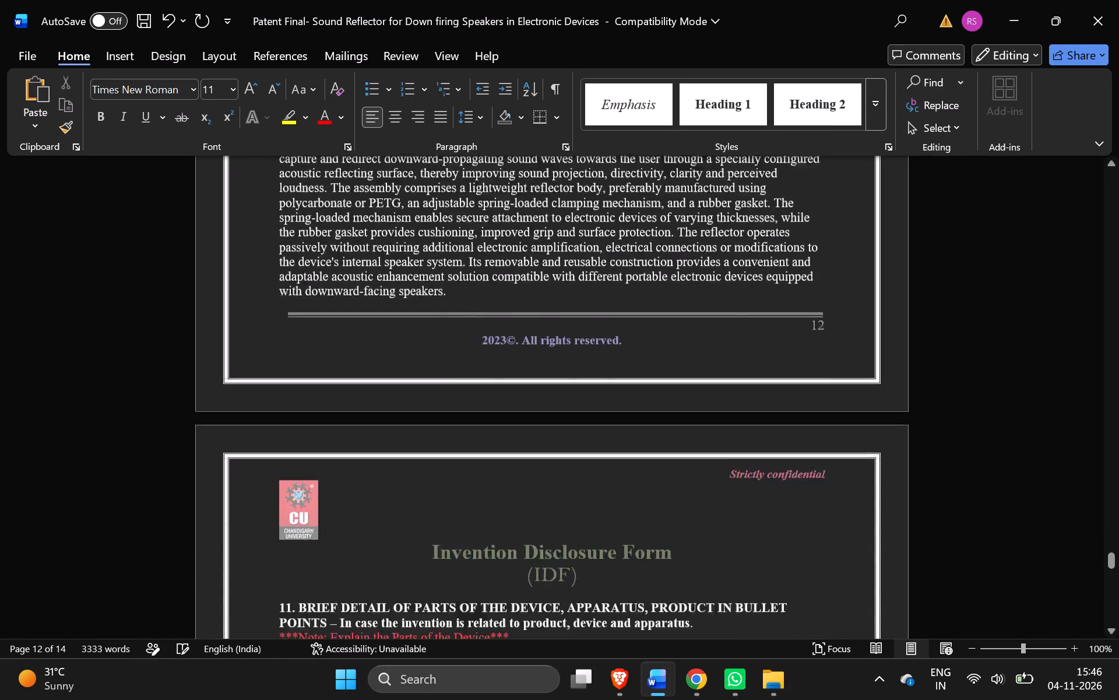
scroll(293, 297, down, 3)
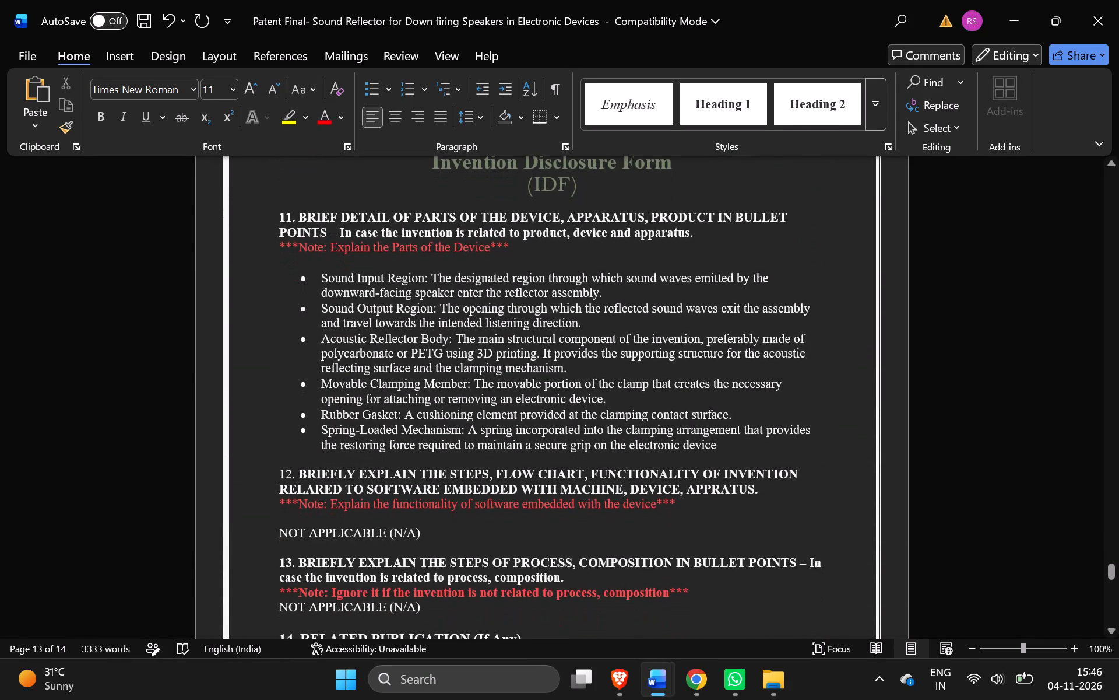
scroll(432, 467, down, 3)
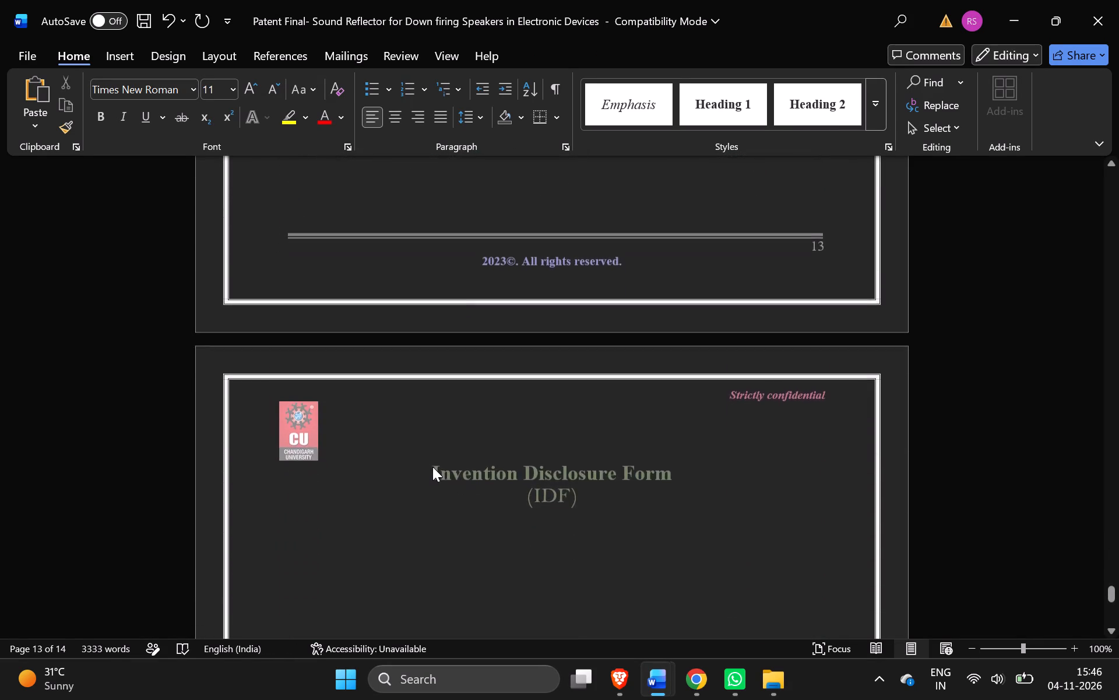
scroll(432, 467, down, 3)
click(432, 467)
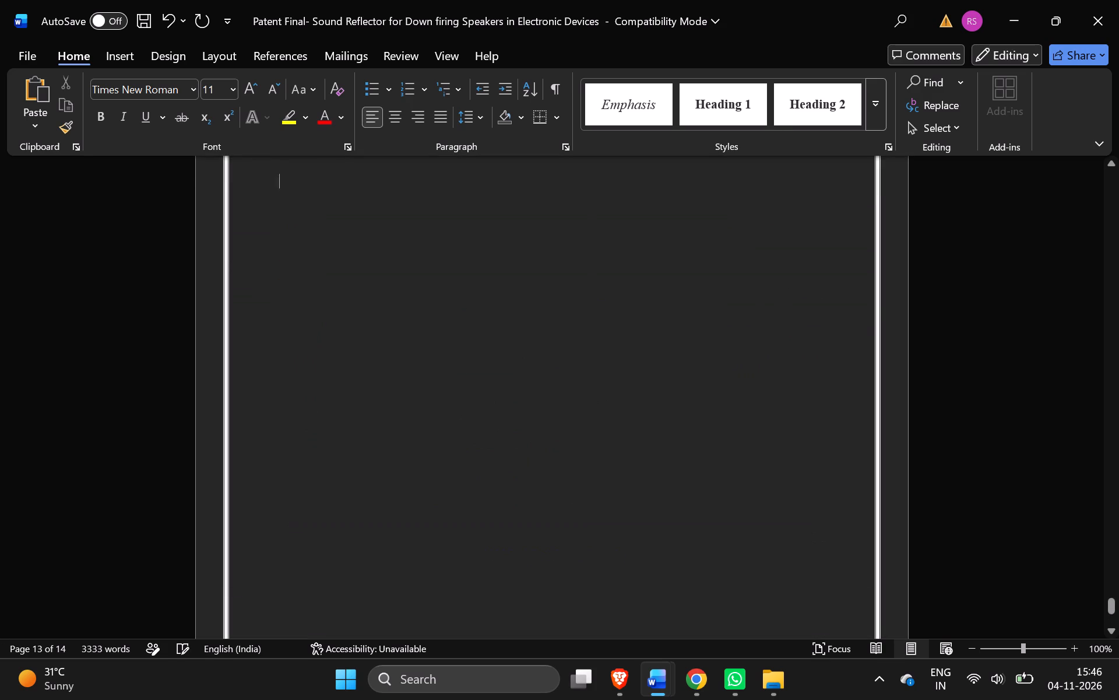
key(BackSpace)
key(BackSpace)
scroll(432, 467, down, 1)
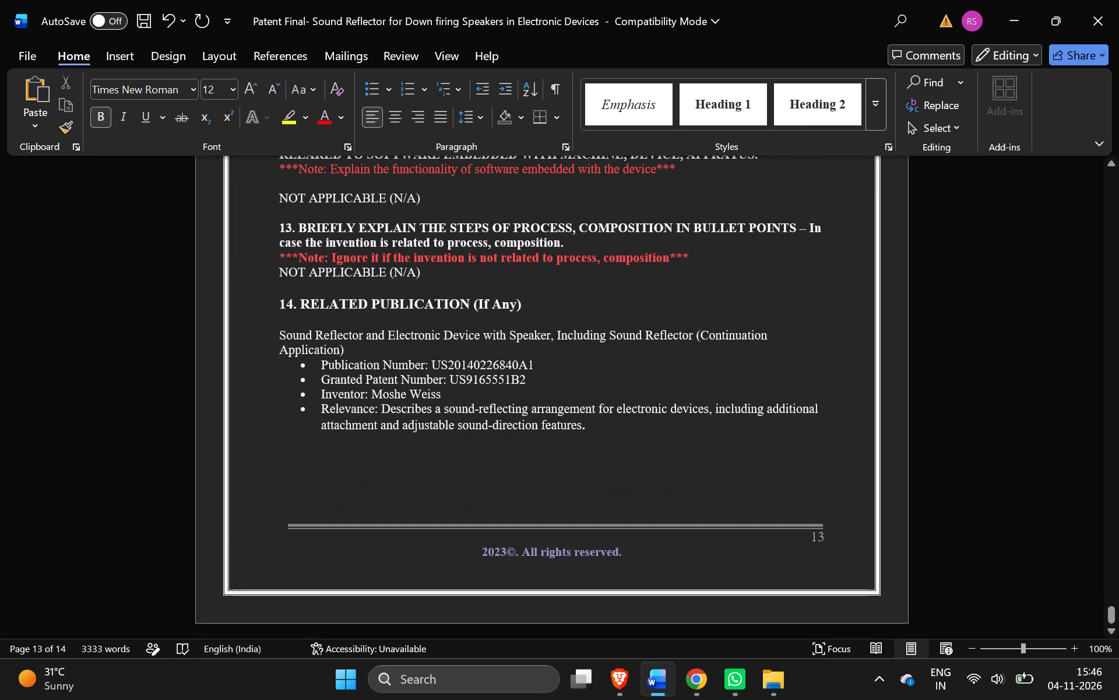
key(BackSpace)
key(BackSpace)
key(BackSpace)
key(BackSpace)
key(BackSpace)
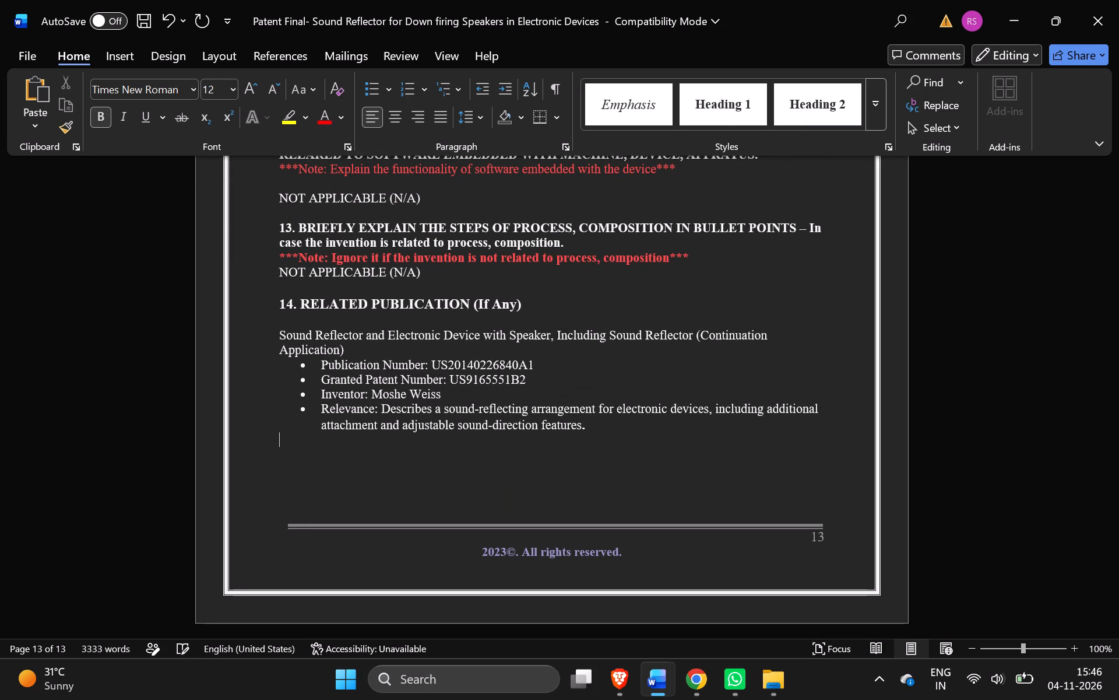
key(BackSpace)
Save the document.
click(145, 20)
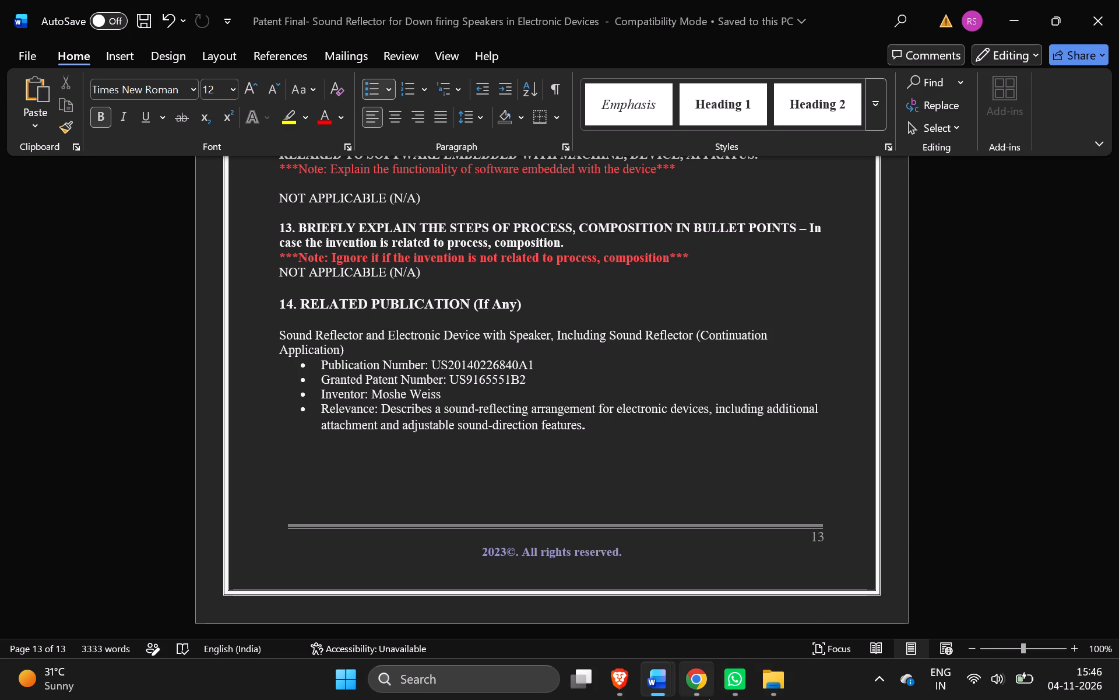
Switch to File Explorer, refresh the recent files and pick up the Patent Final- Sound Reflector document stored in Documents.
click(777, 692)
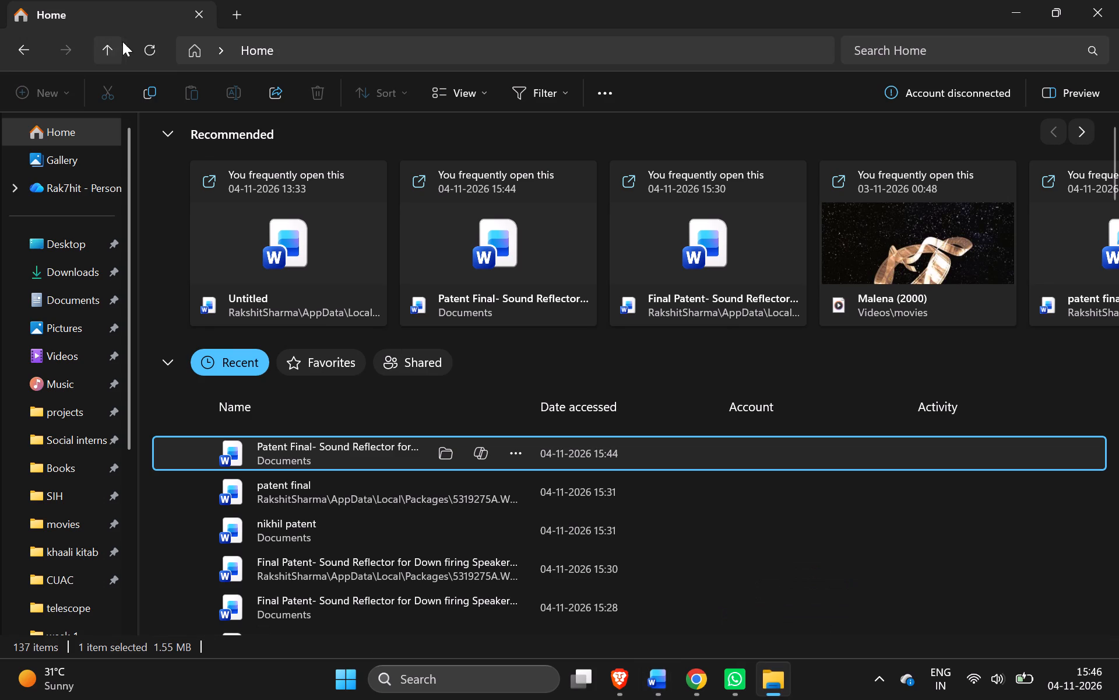
click(136, 46)
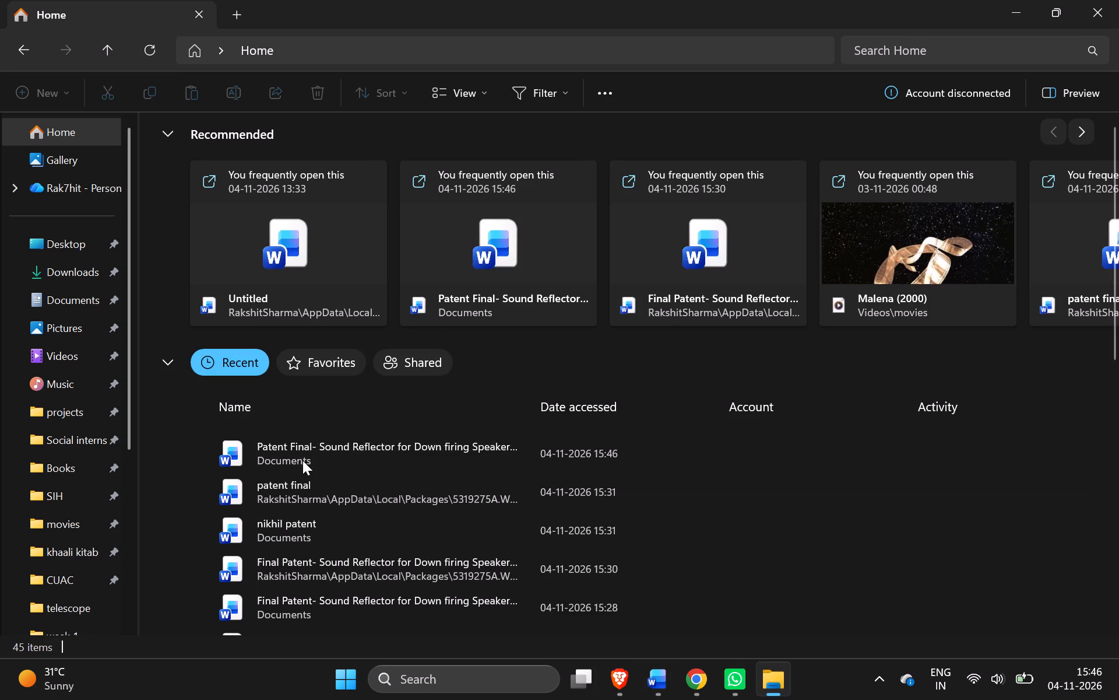
click(297, 456)
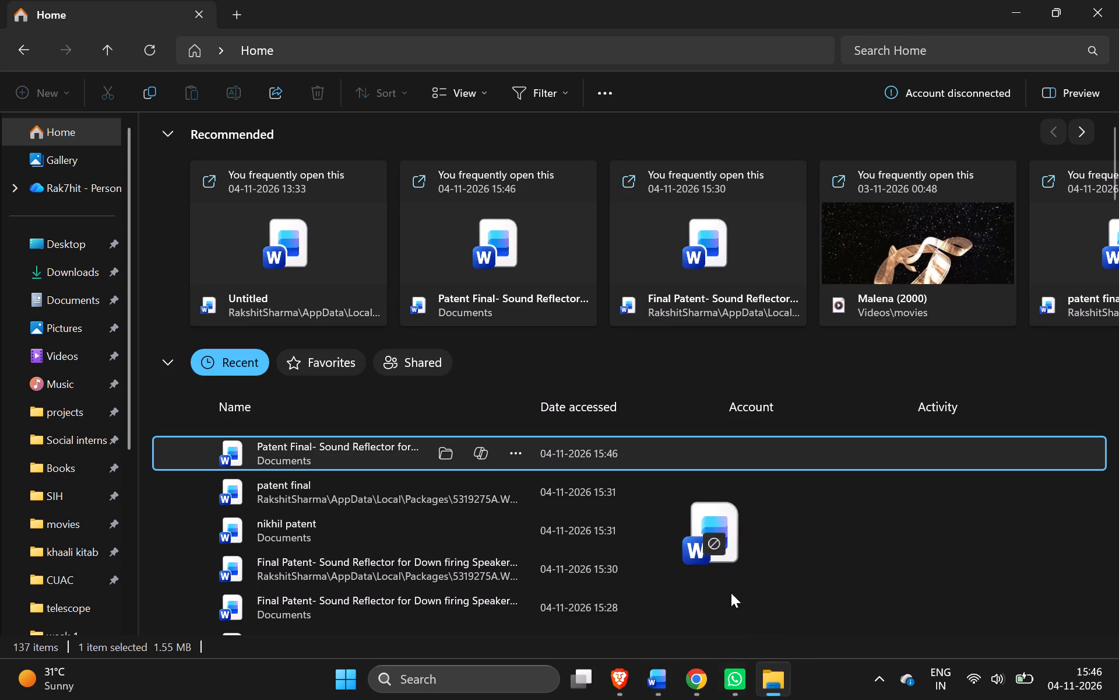
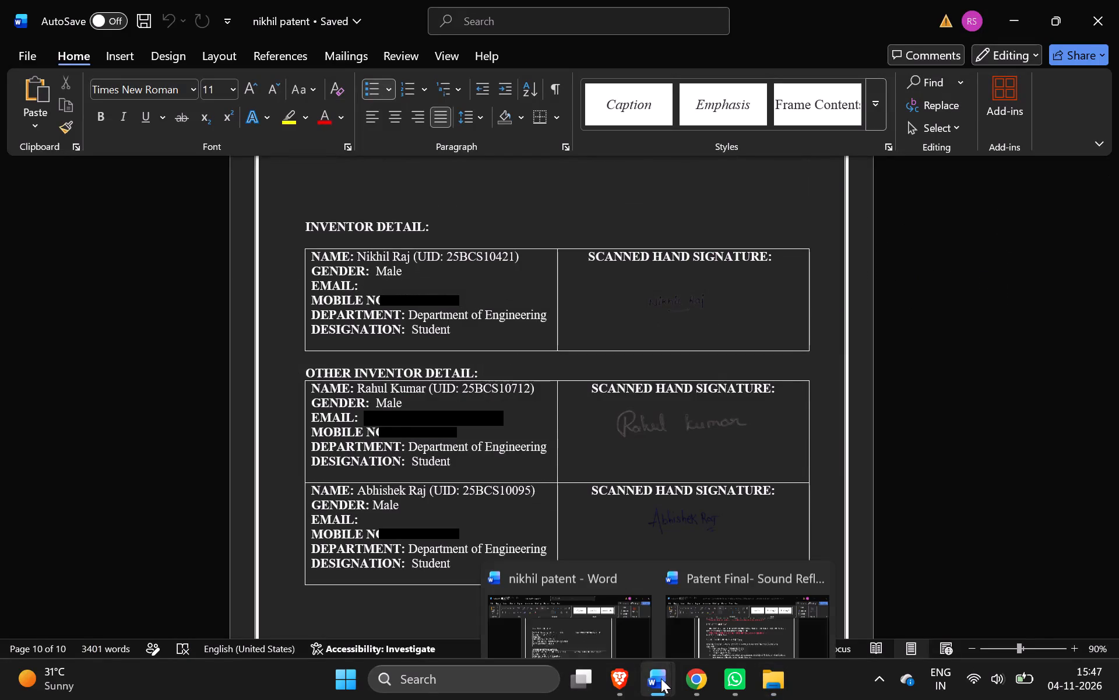
Switch to the Patent Final Sound Reflector document and insert two blank lines above the section 8 Drawings or Support Material heading on page 10.
click(731, 600)
scroll(492, 355, up, 5)
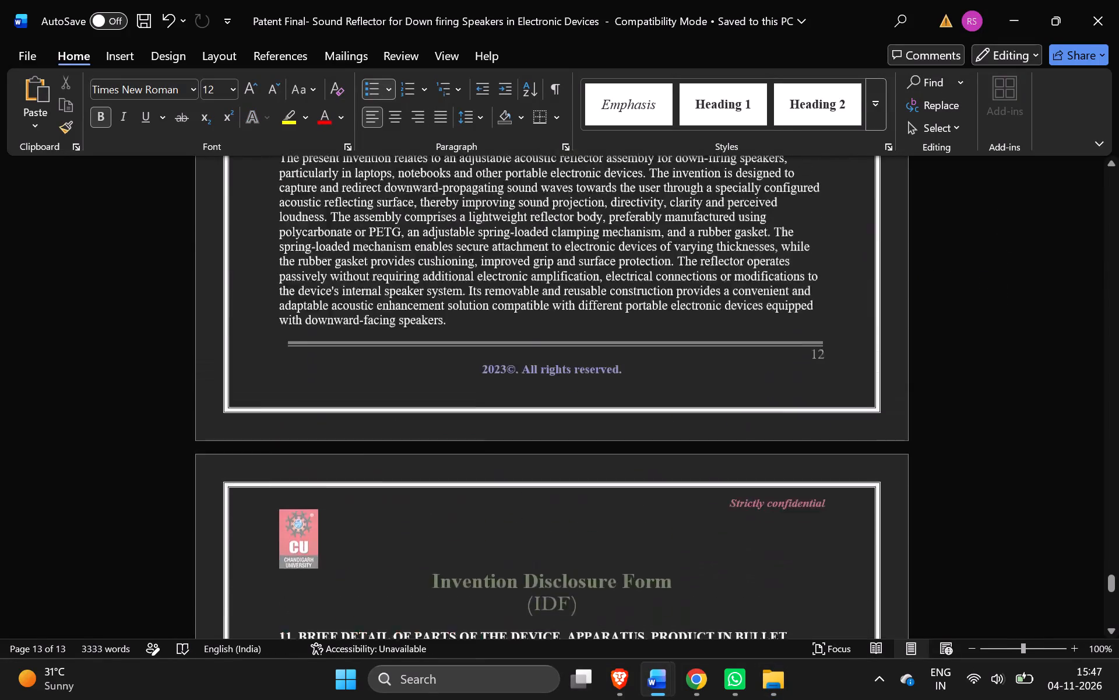
scroll(492, 355, up, 5)
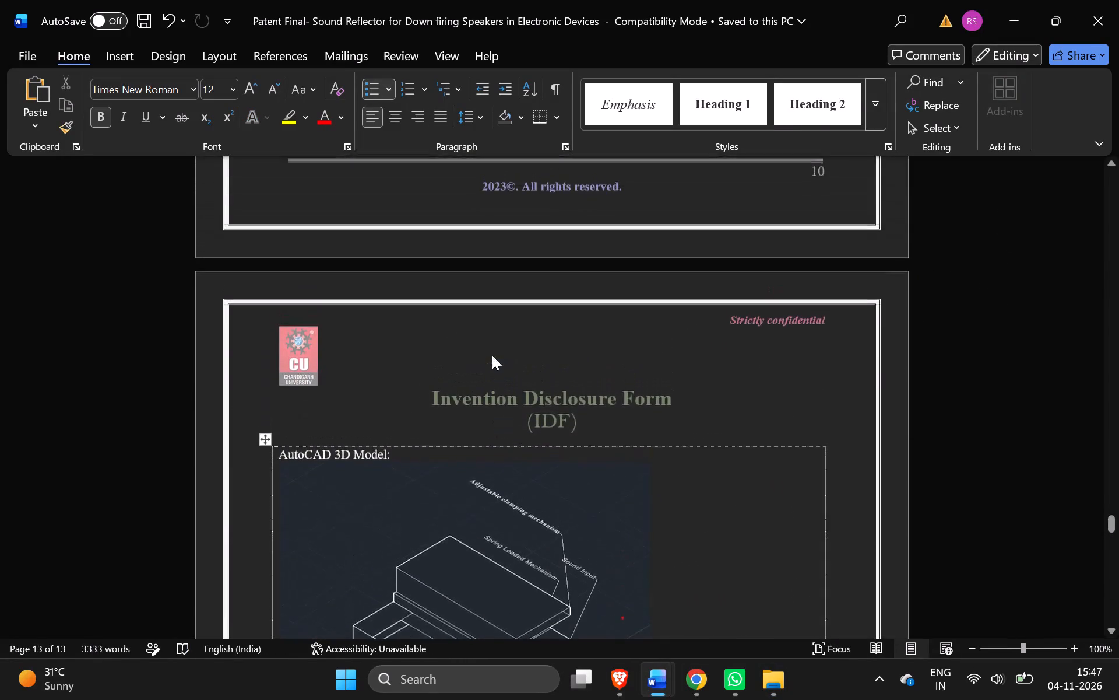
scroll(408, 326, up, 1)
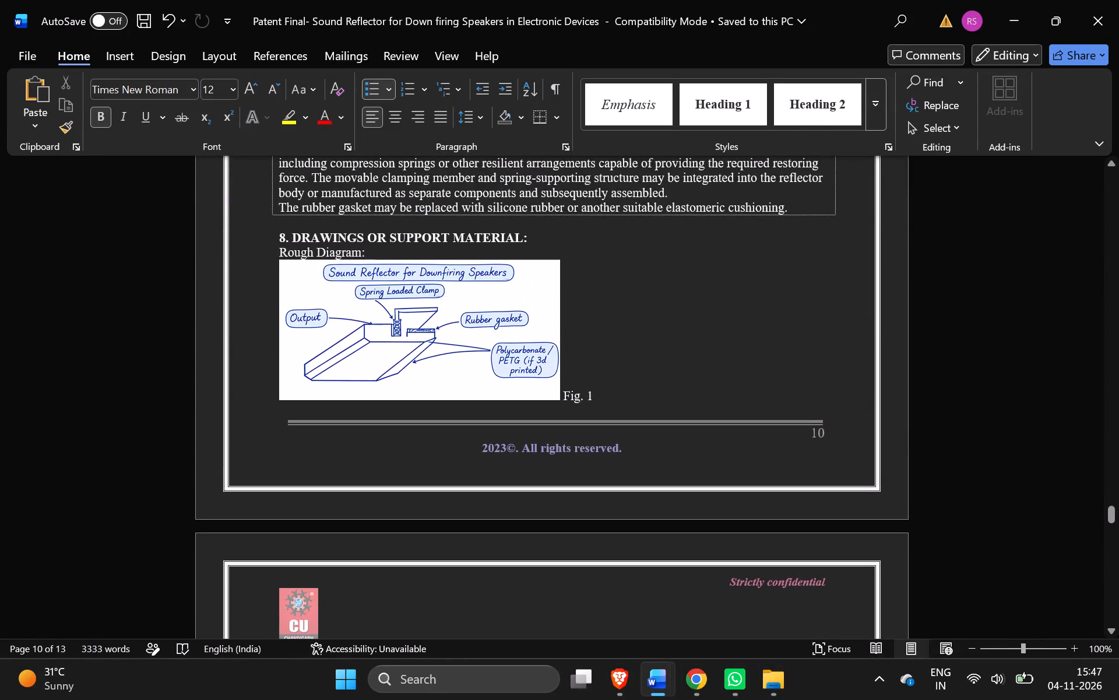
click(275, 237)
key(Return)
key(Return)
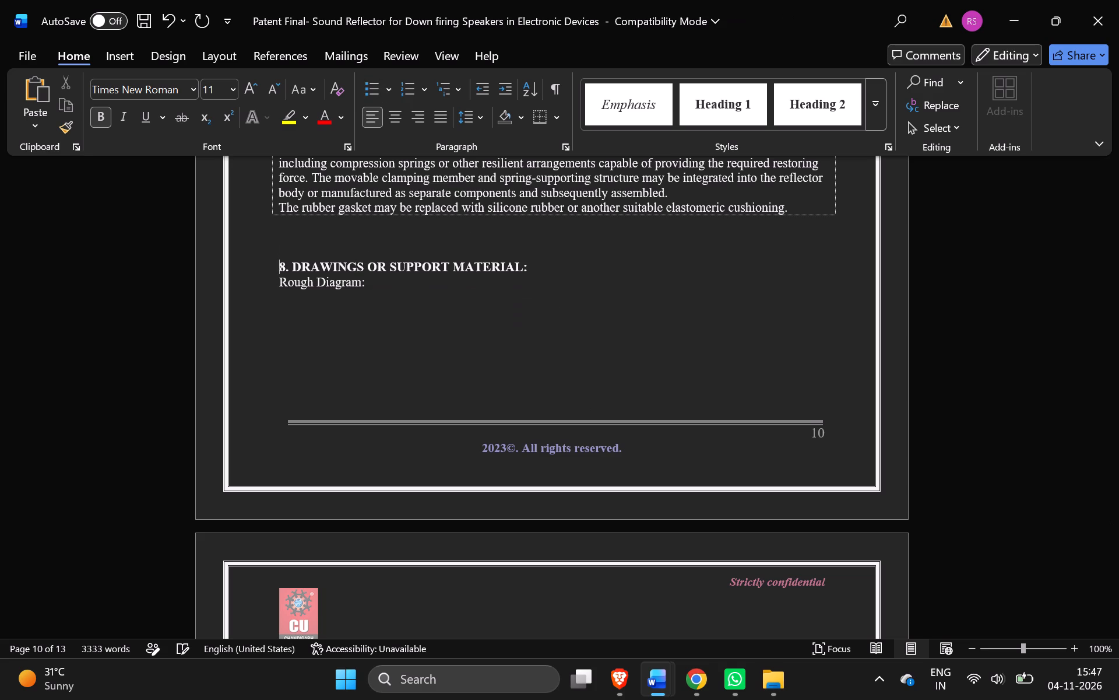
Check the page 10 to 11 break around the section 8 heading, the rough diagram and the figures table.
scroll(275, 237, up, 2)
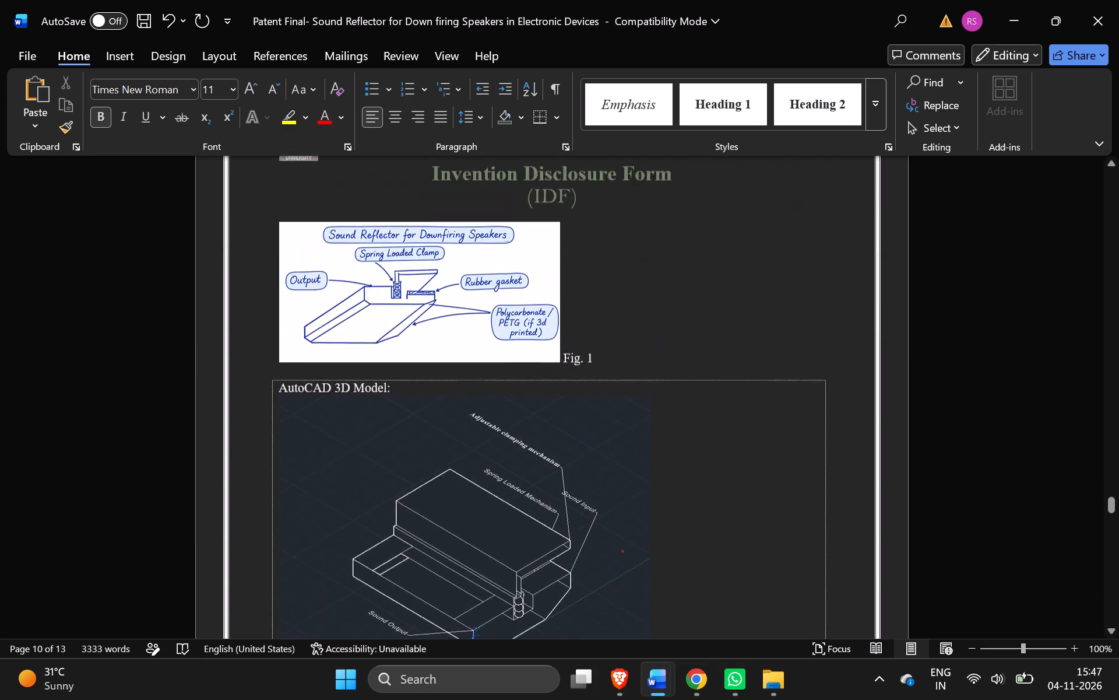
scroll(275, 237, up, 2)
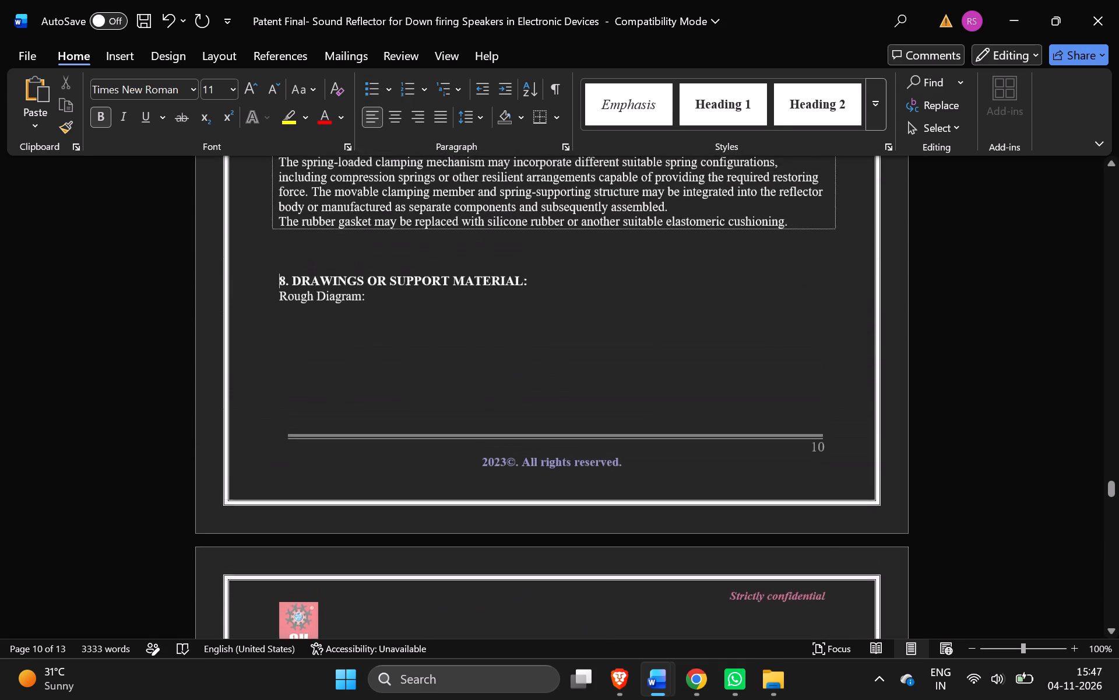
scroll(275, 237, up, 3)
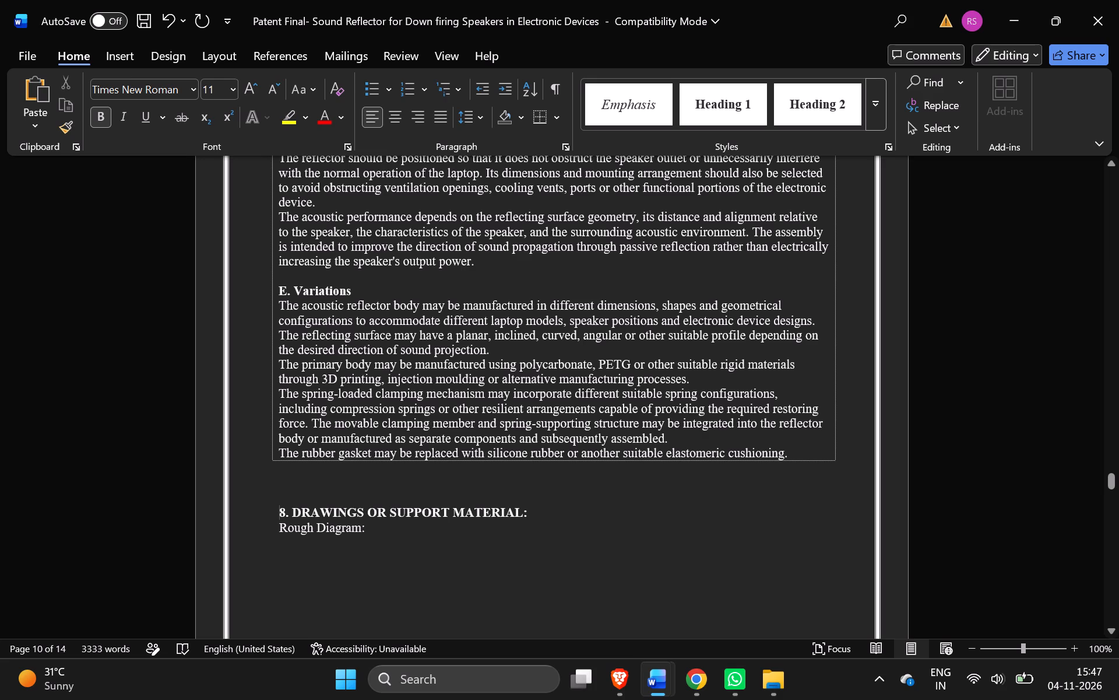
scroll(678, 603, down, 4)
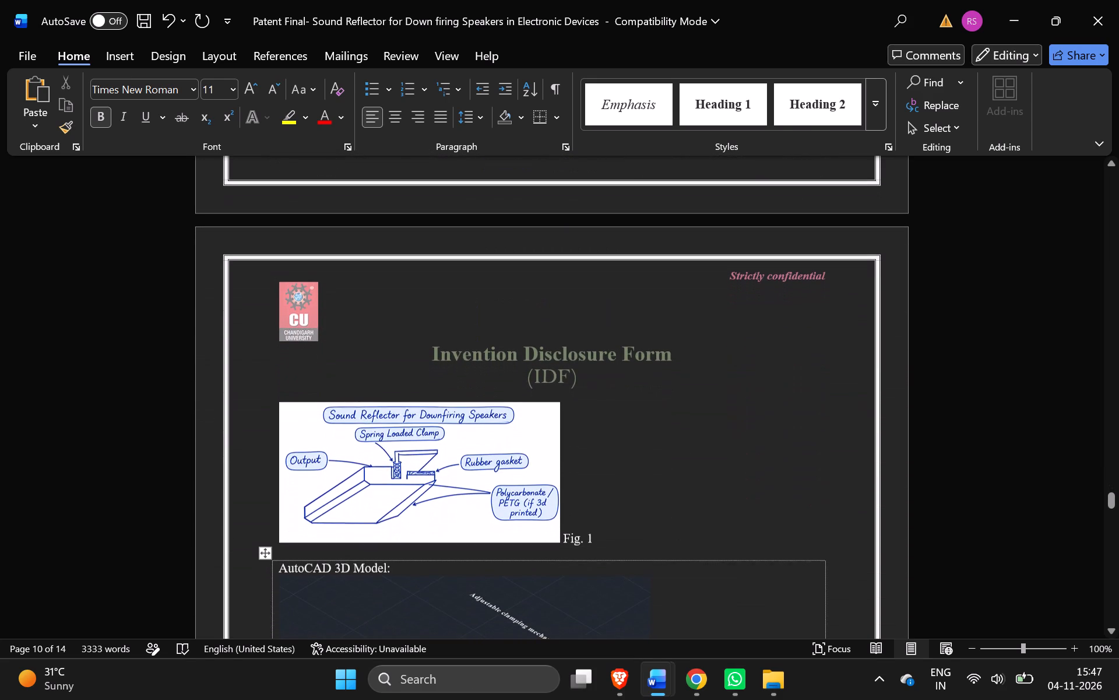
scroll(678, 603, down, 2)
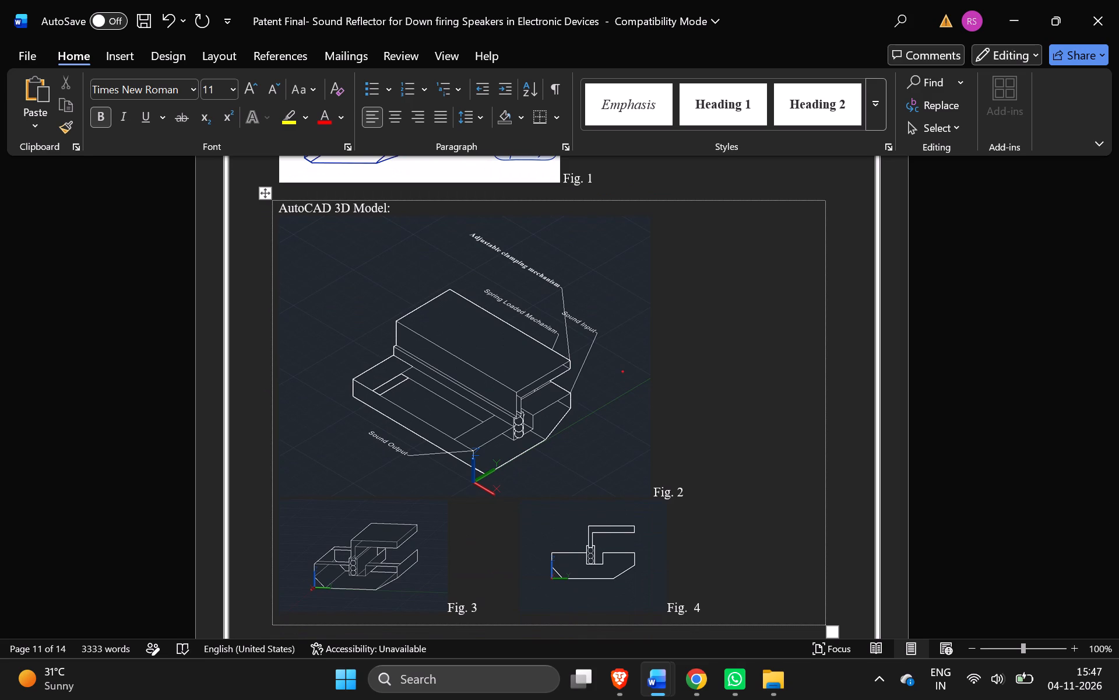
scroll(678, 603, up, 3)
scroll(678, 603, down, 1)
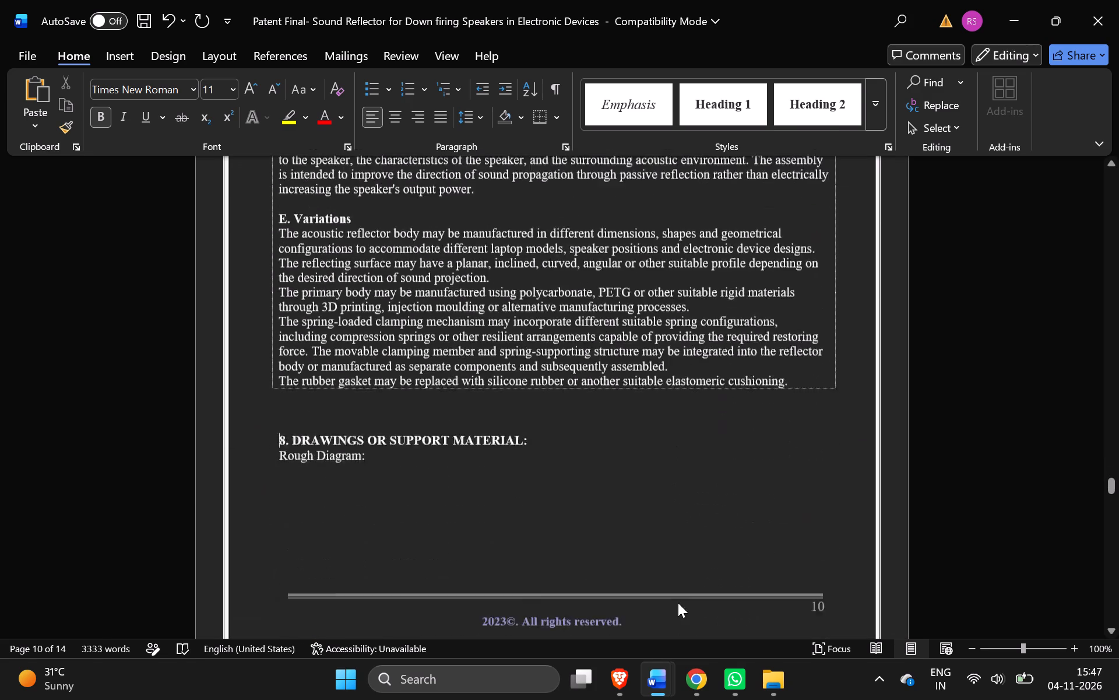
scroll(678, 603, down, 2)
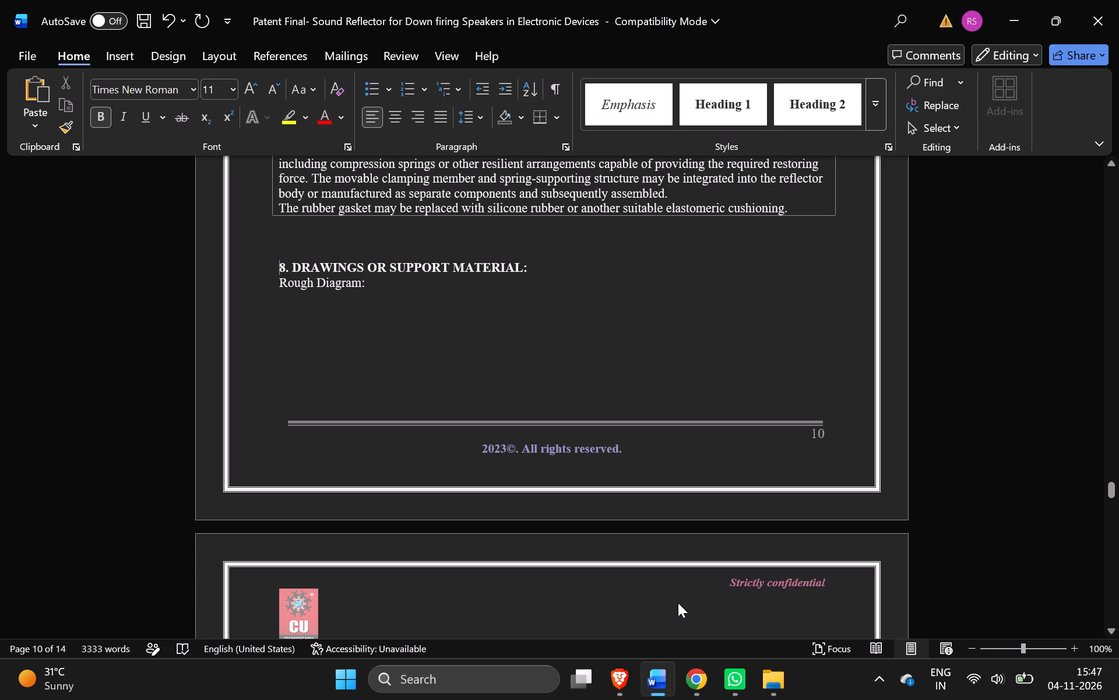
scroll(568, 342, up, 1)
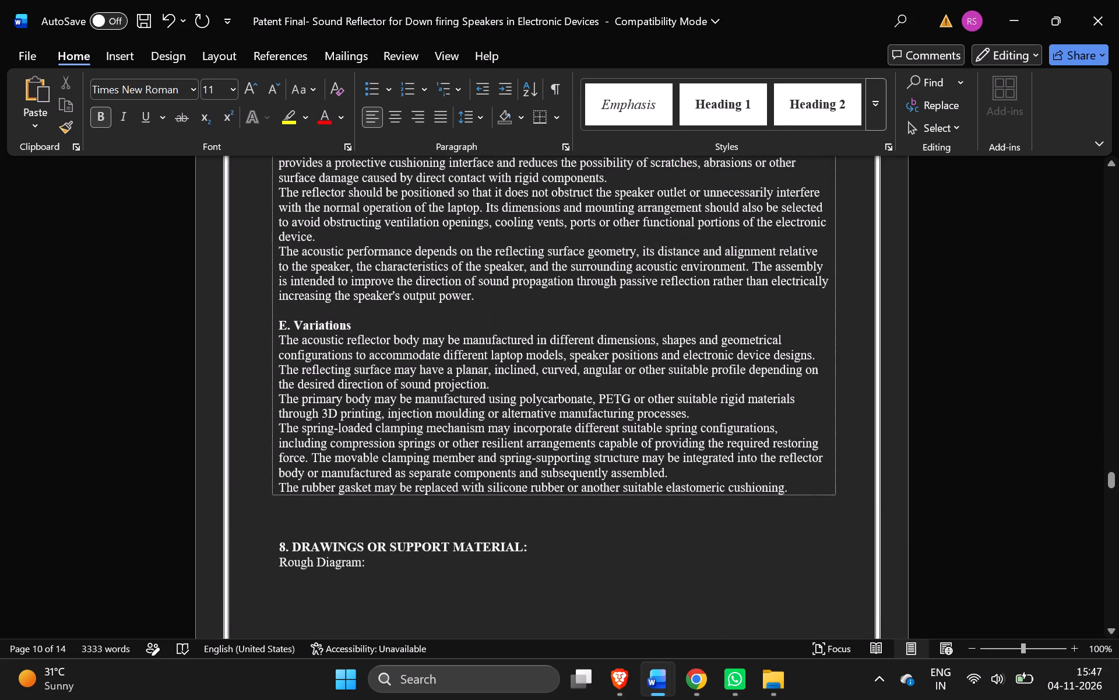
scroll(568, 342, up, 1)
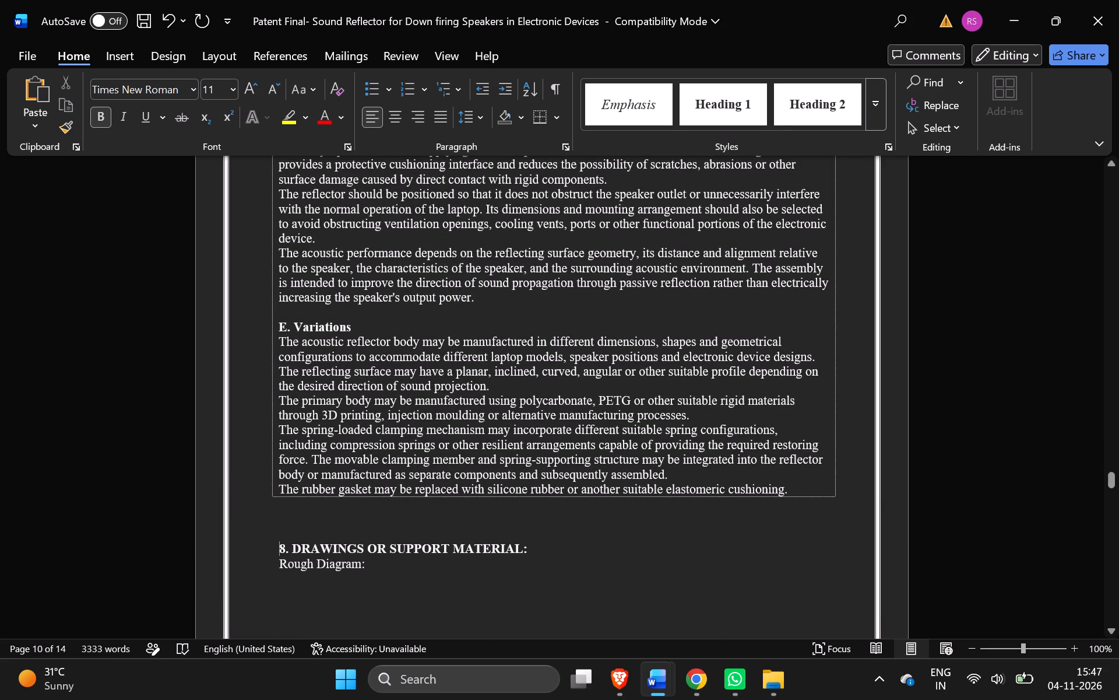
Review the section D and section E text on page 10 for places to adjust the spacing.
click(817, 461)
double_click(827, 492)
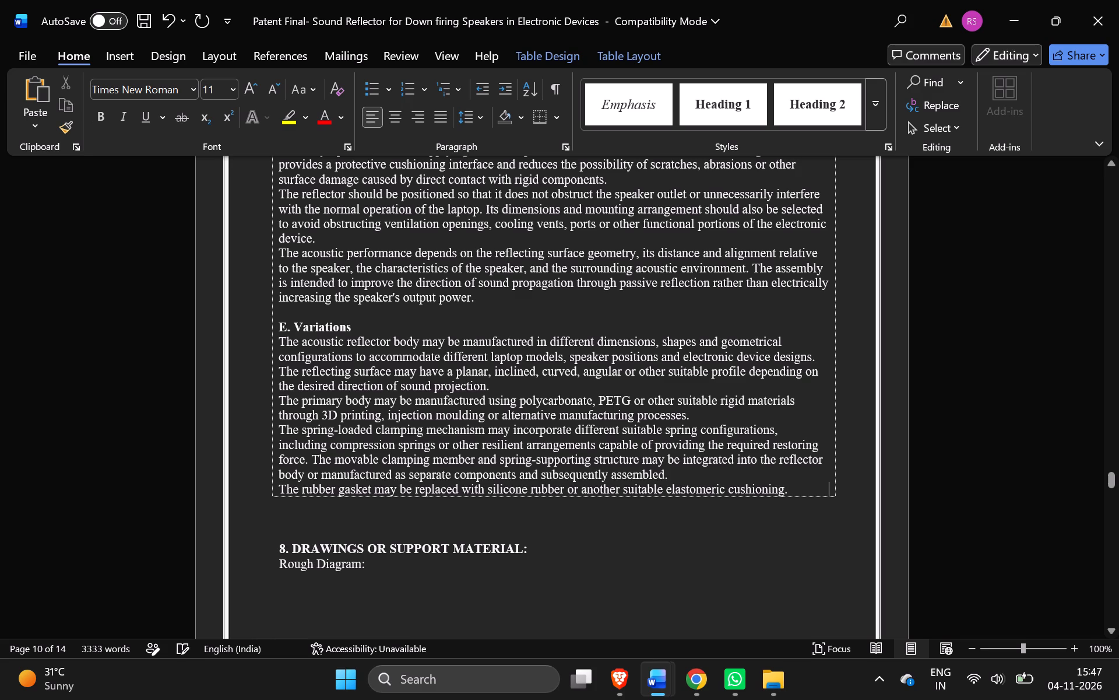
triple_click(597, 257)
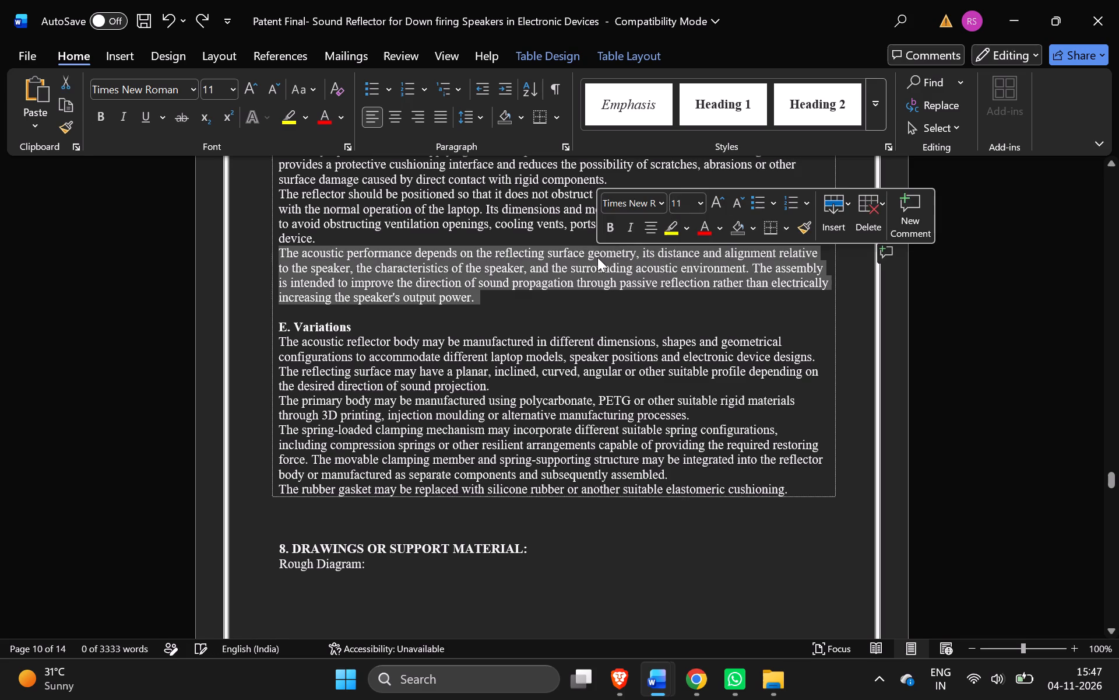
click(531, 302)
scroll(531, 302, up, 2)
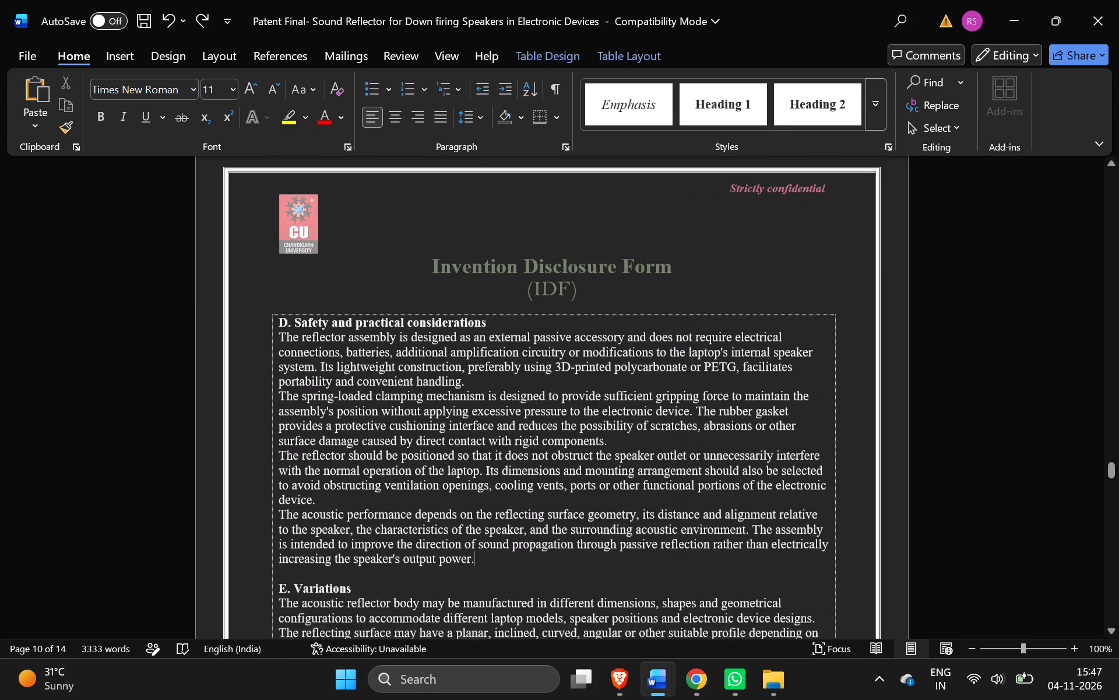
scroll(531, 365, up, 1)
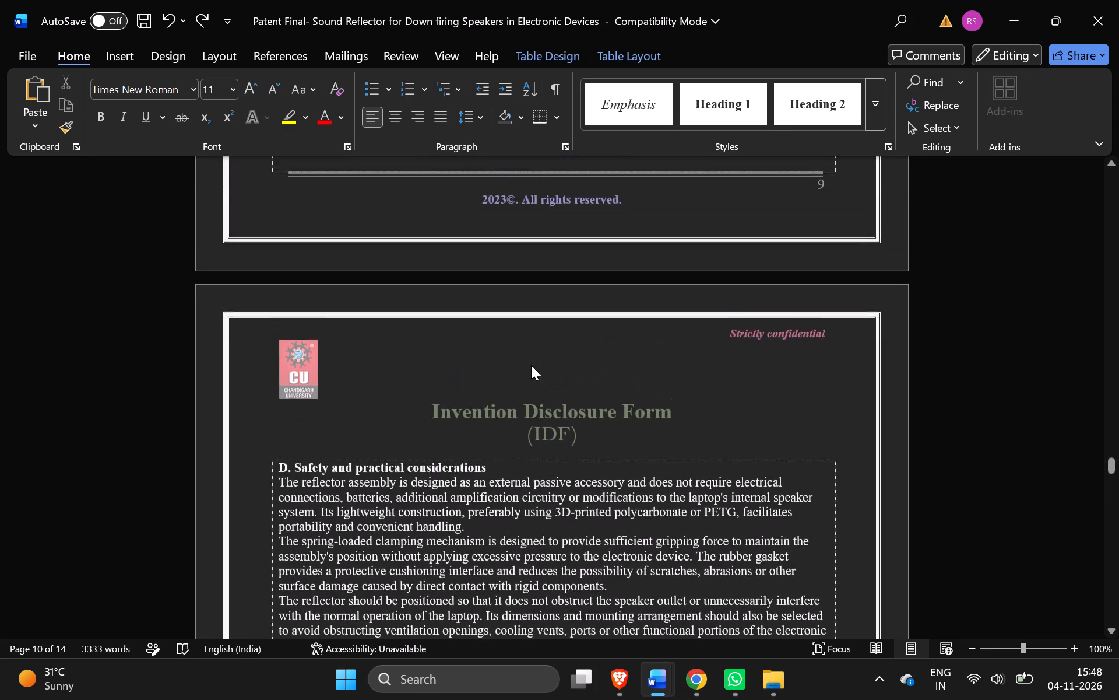
scroll(531, 365, up, 1)
scroll(531, 365, down, 1)
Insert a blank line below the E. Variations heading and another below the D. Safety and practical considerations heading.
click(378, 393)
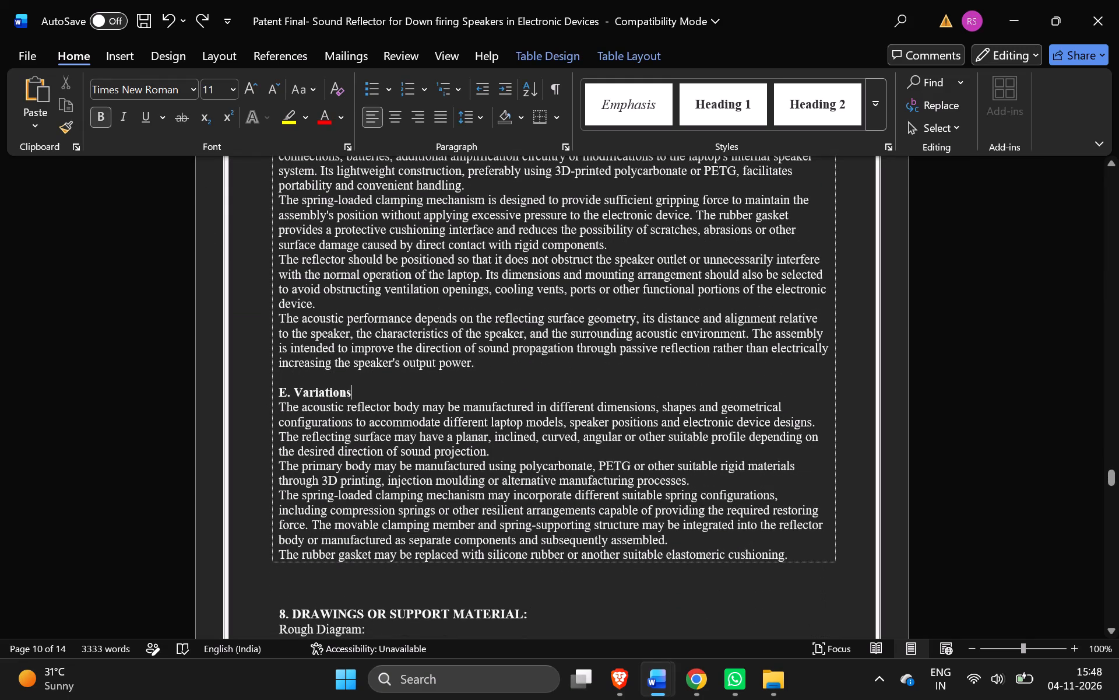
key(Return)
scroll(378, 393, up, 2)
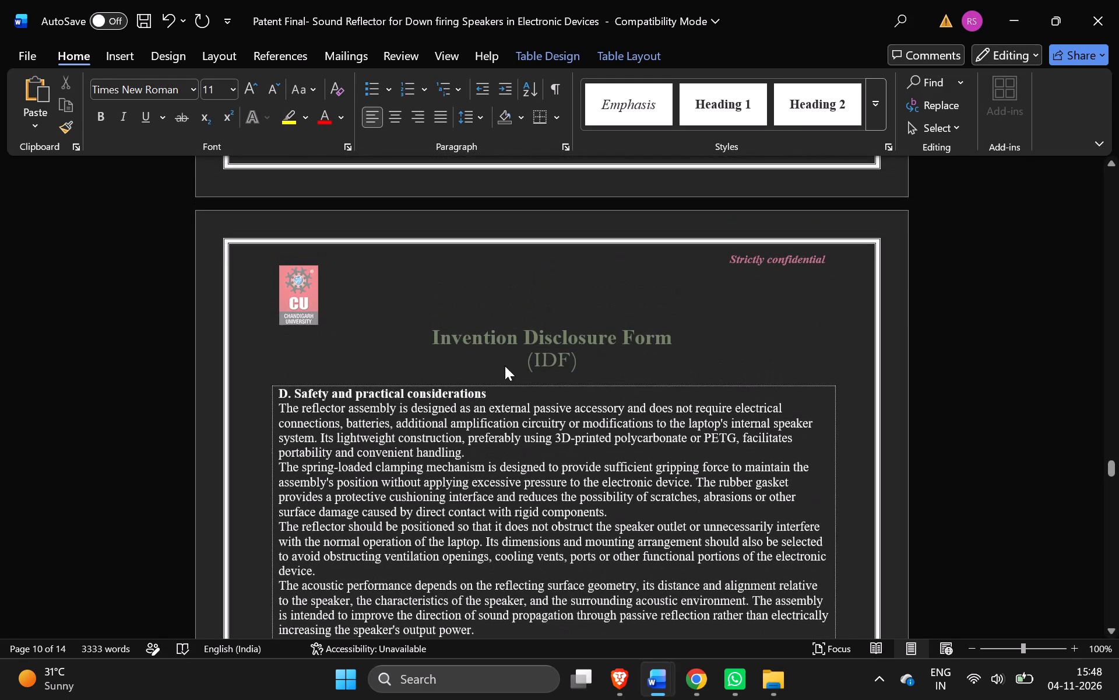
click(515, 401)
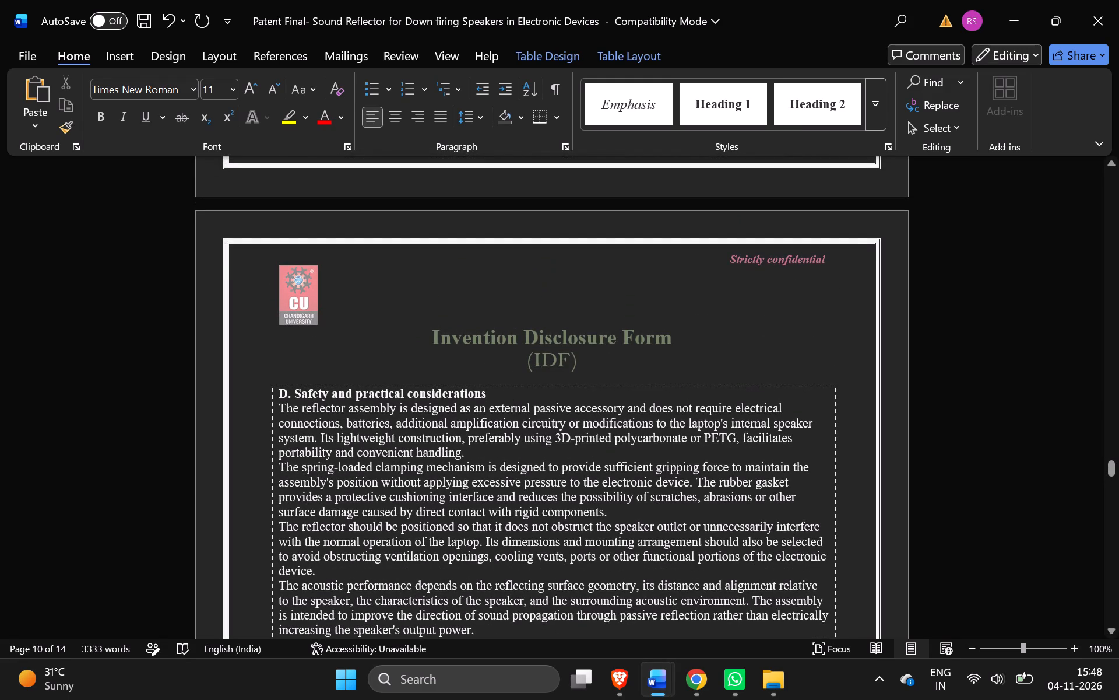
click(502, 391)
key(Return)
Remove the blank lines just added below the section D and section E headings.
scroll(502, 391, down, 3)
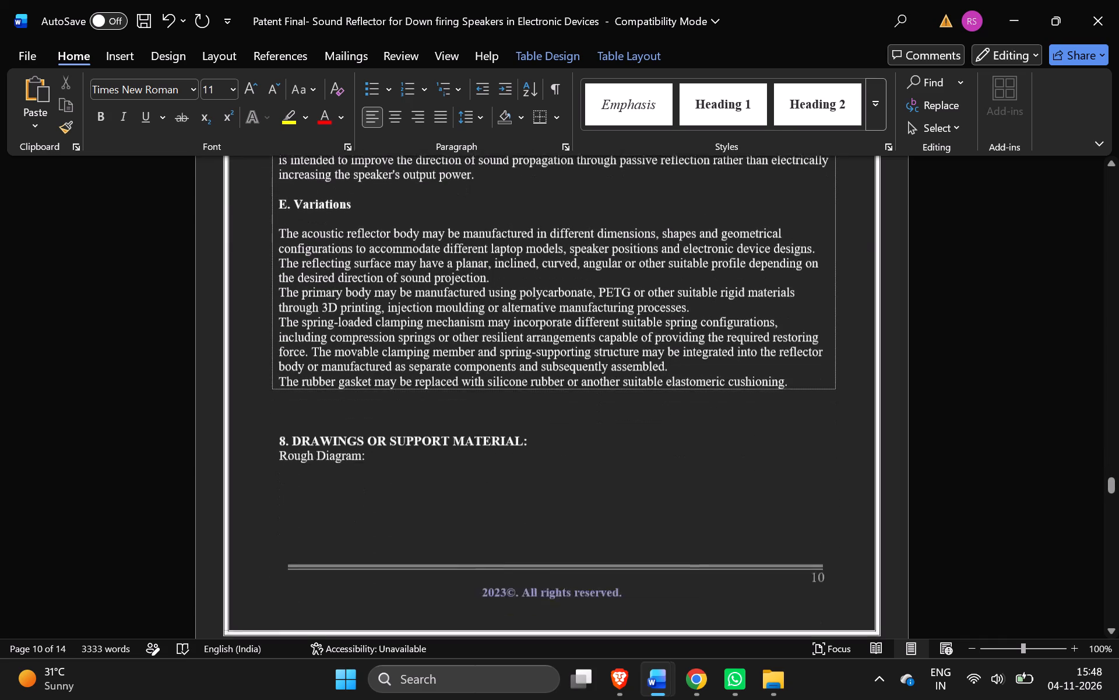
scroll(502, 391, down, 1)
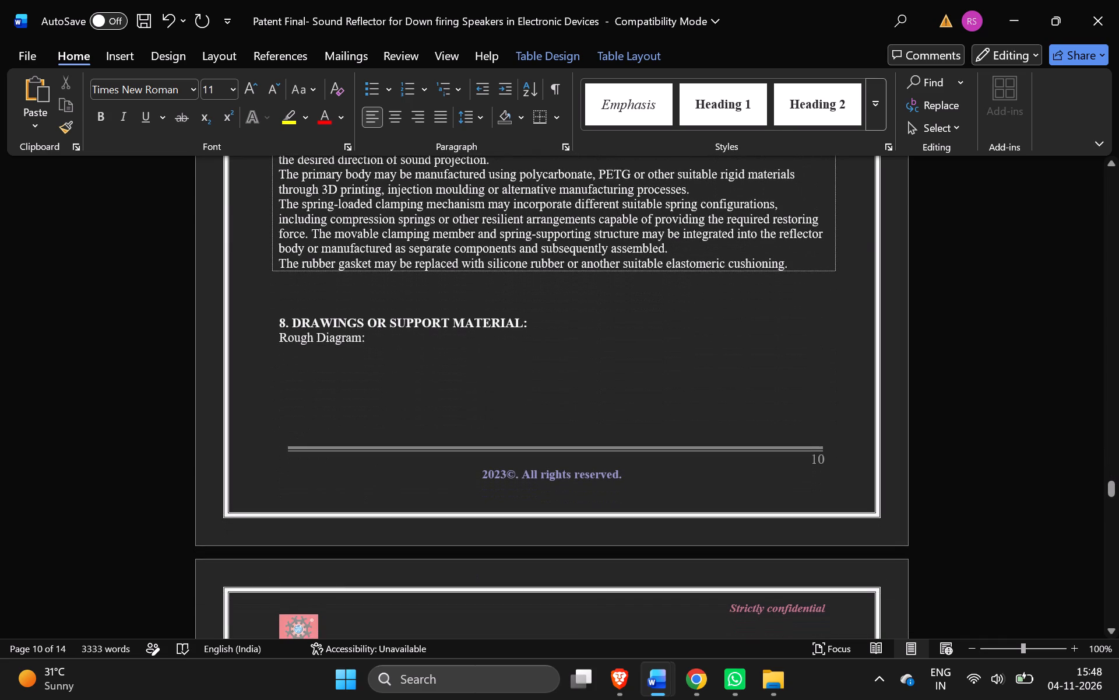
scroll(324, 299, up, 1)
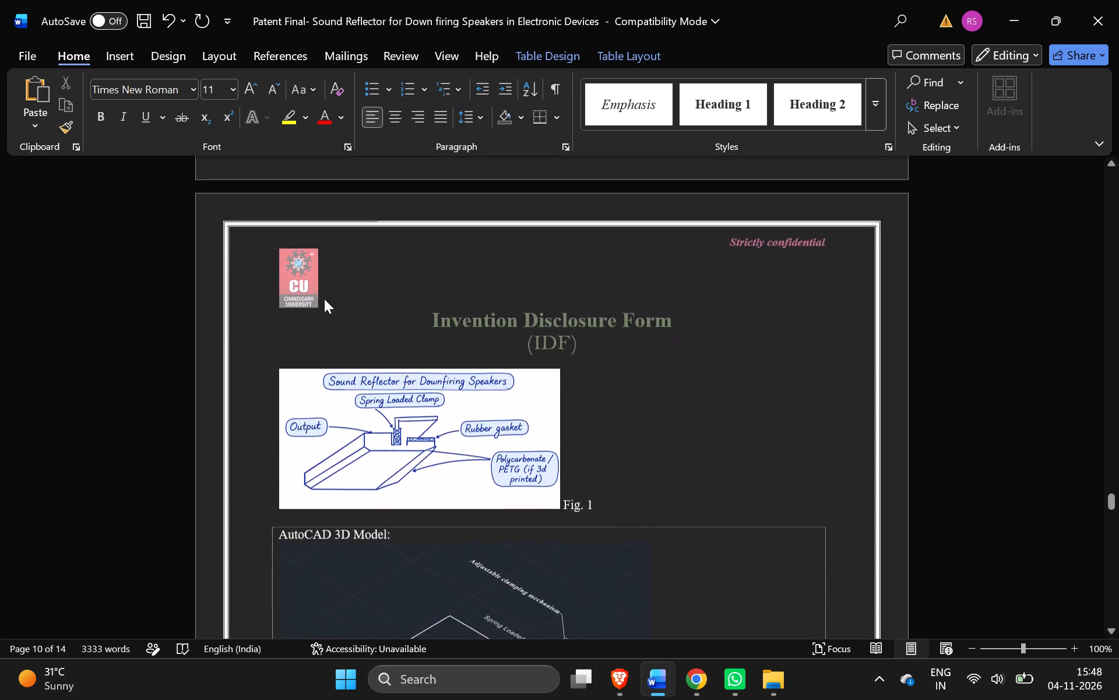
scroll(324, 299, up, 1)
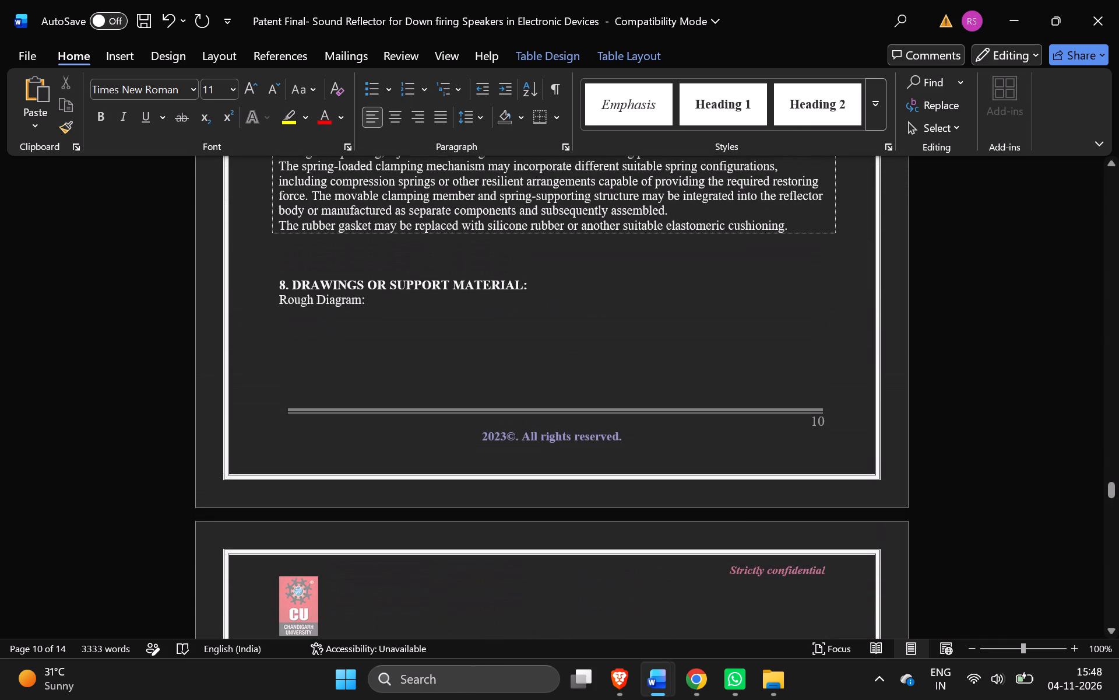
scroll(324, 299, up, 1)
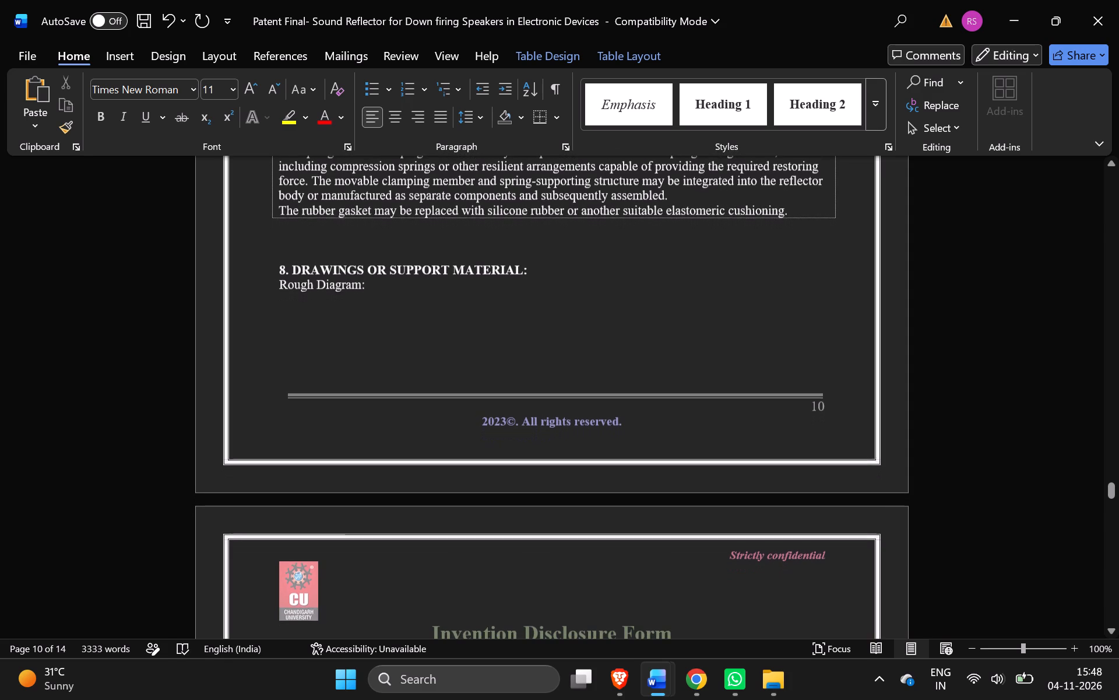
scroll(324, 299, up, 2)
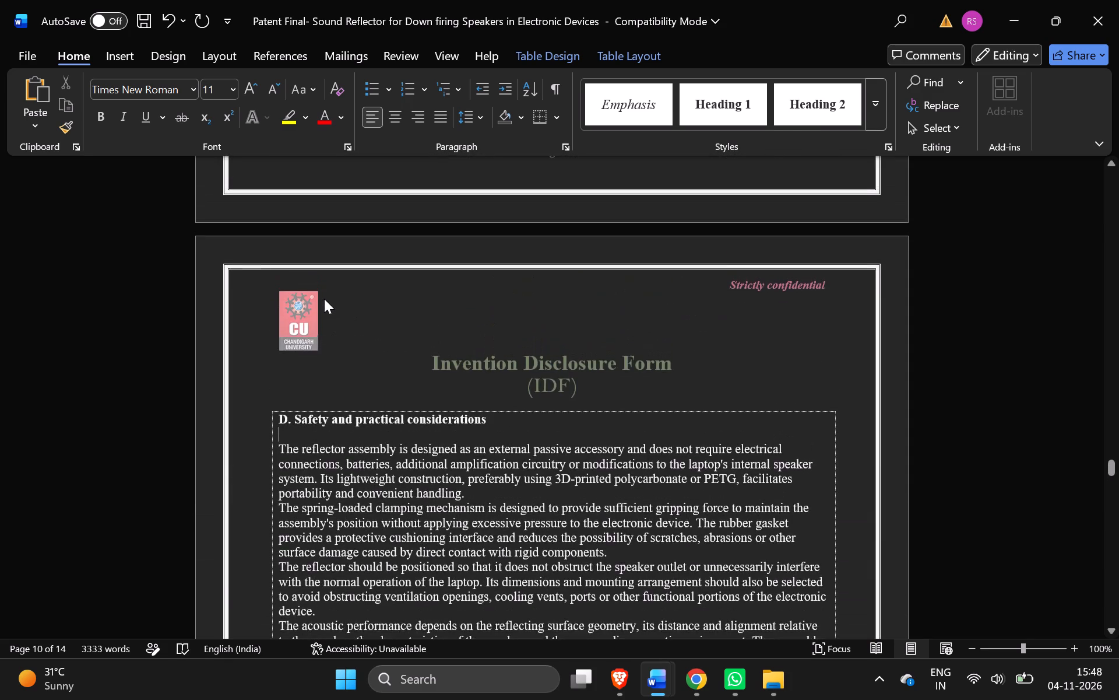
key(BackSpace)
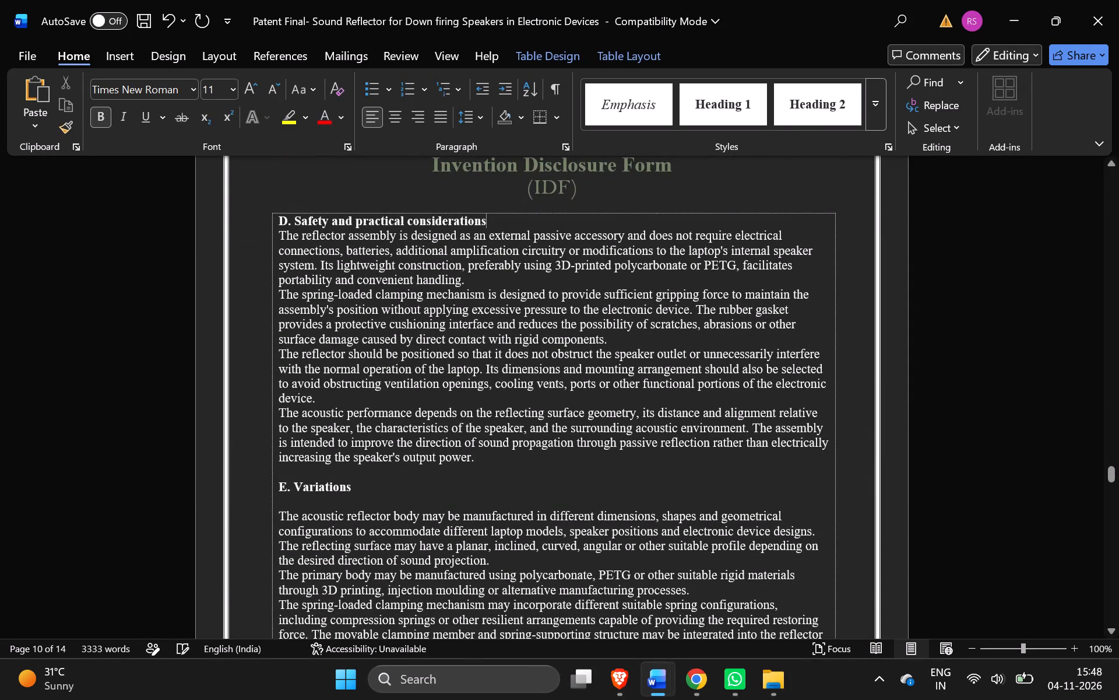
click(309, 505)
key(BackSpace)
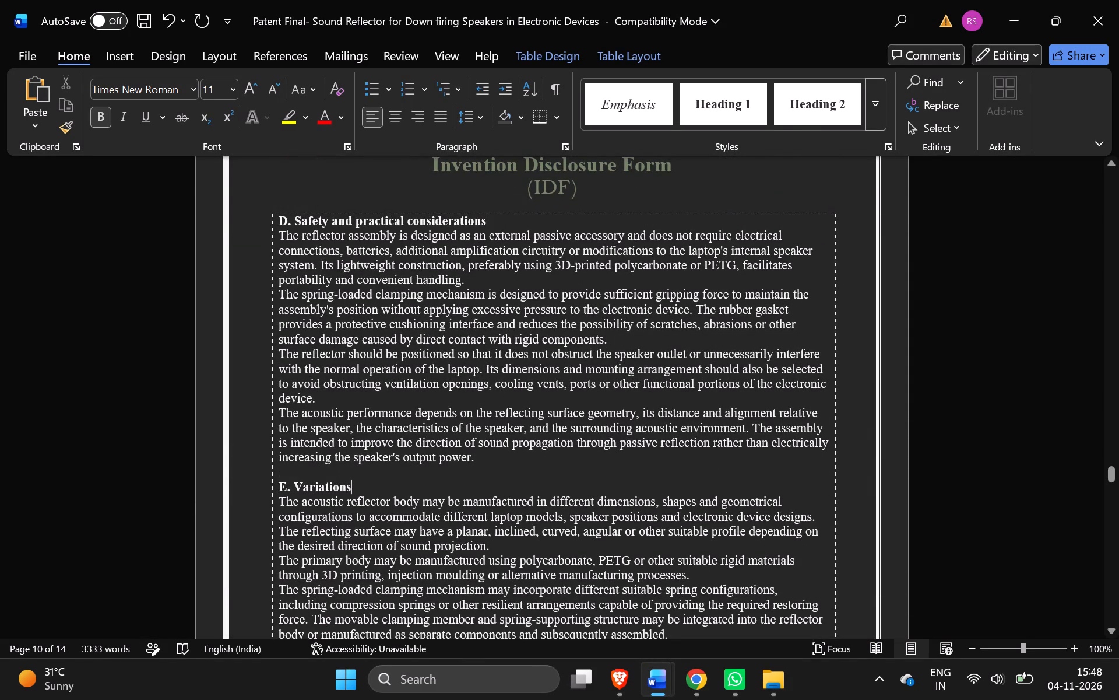
Copy and delete the section D paragraph that begins "The acoustic performance depends on the reflecting surface geometry".
drag(488, 460, 279, 407)
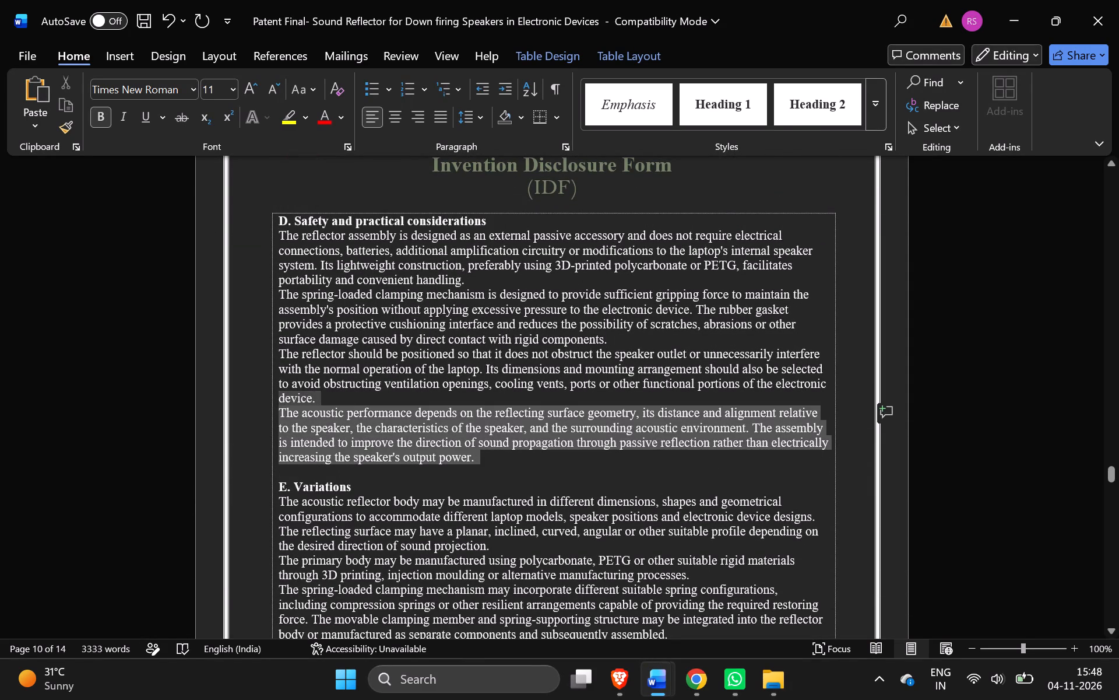
drag(279, 407, 279, 408)
key(ctrl+c)
key(BackSpace)
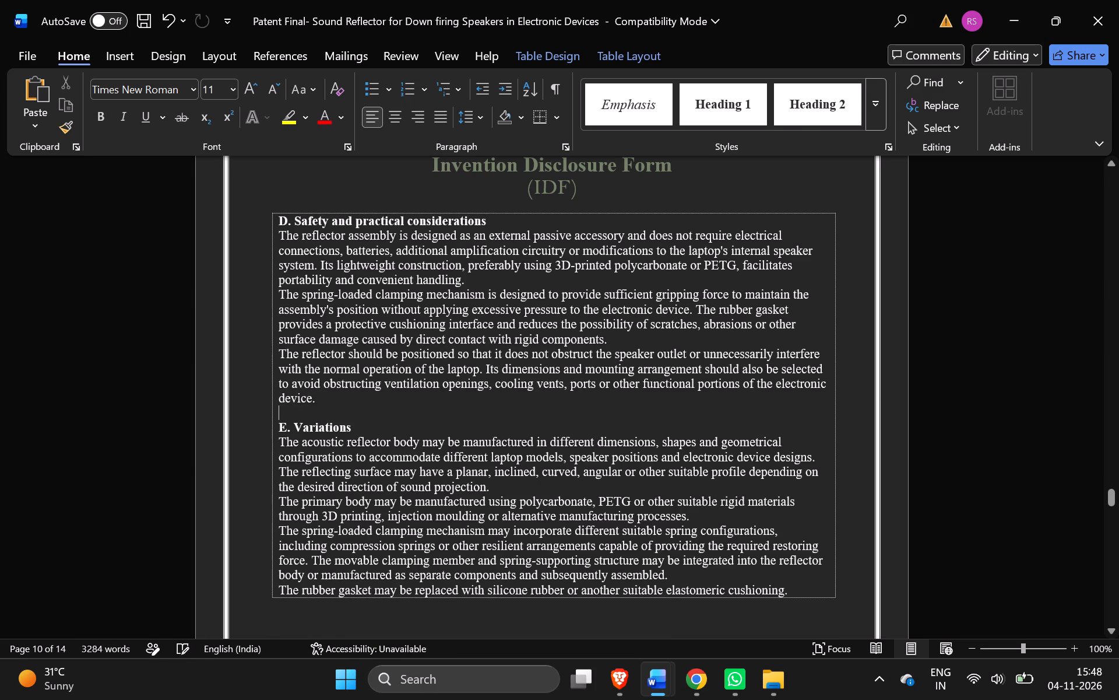
Delete the extra blank lines above the section 8 heading on page 10, leaving a single one.
scroll(279, 408, down, 1)
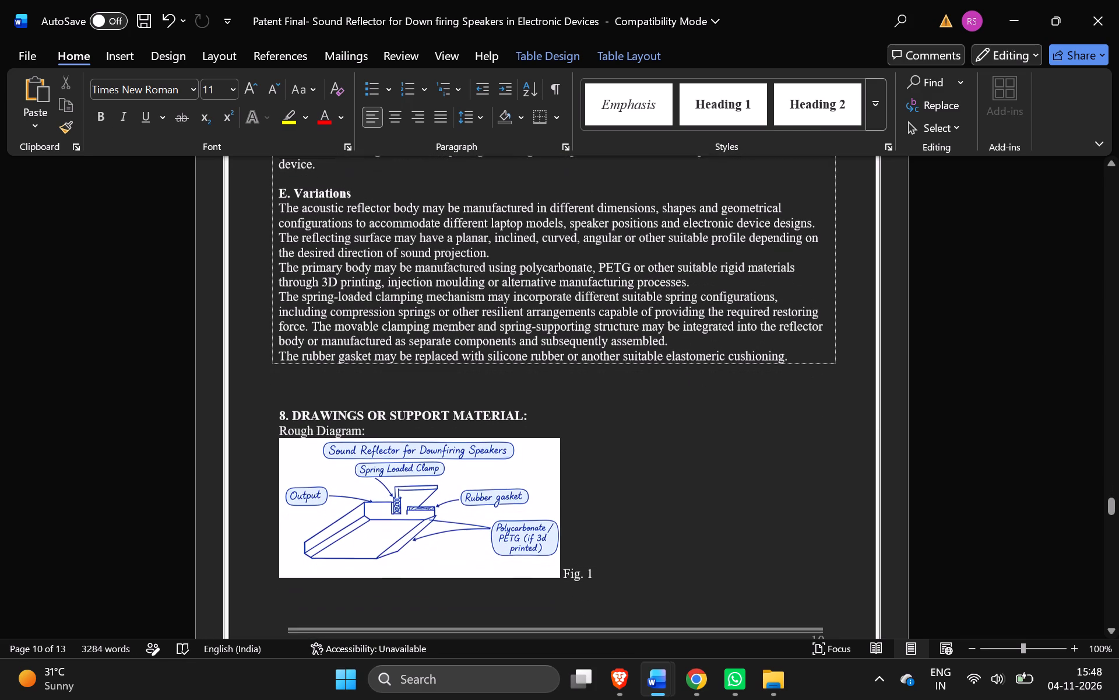
click(286, 398)
key(BackSpace)
key(BackSpace)
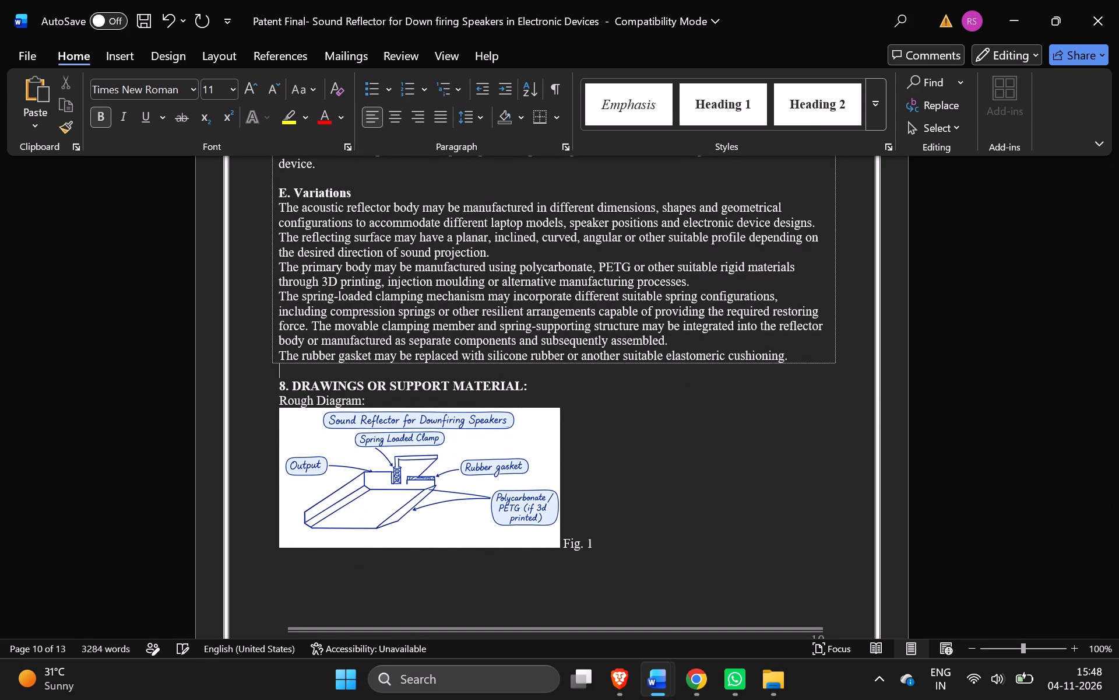
key(BackSpace)
Check the layout from the rough diagram through the section 10 abstract and save the document.
scroll(286, 398, down, 6)
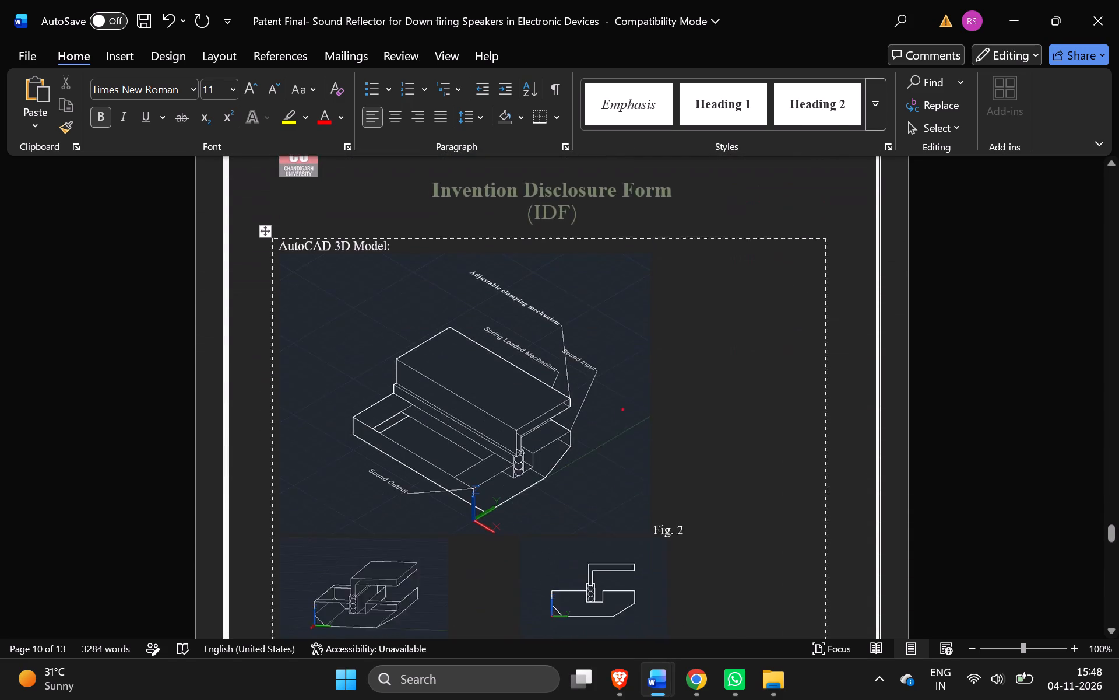
scroll(286, 398, down, 3)
scroll(286, 398, up, 2)
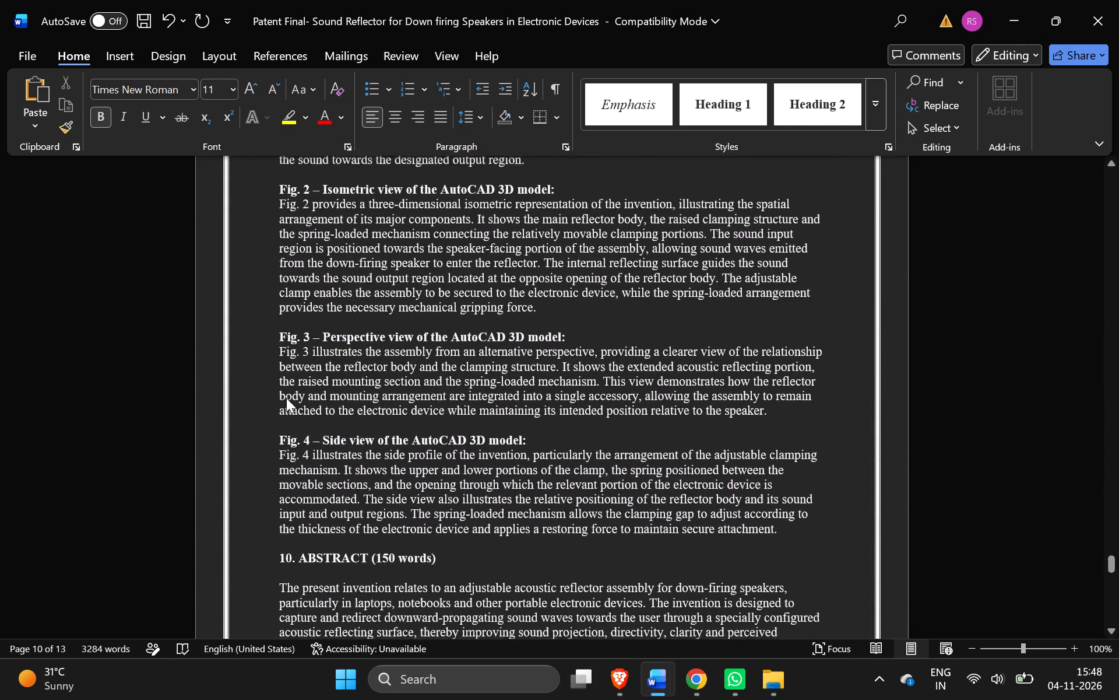
scroll(286, 398, up, 2)
click(143, 8)
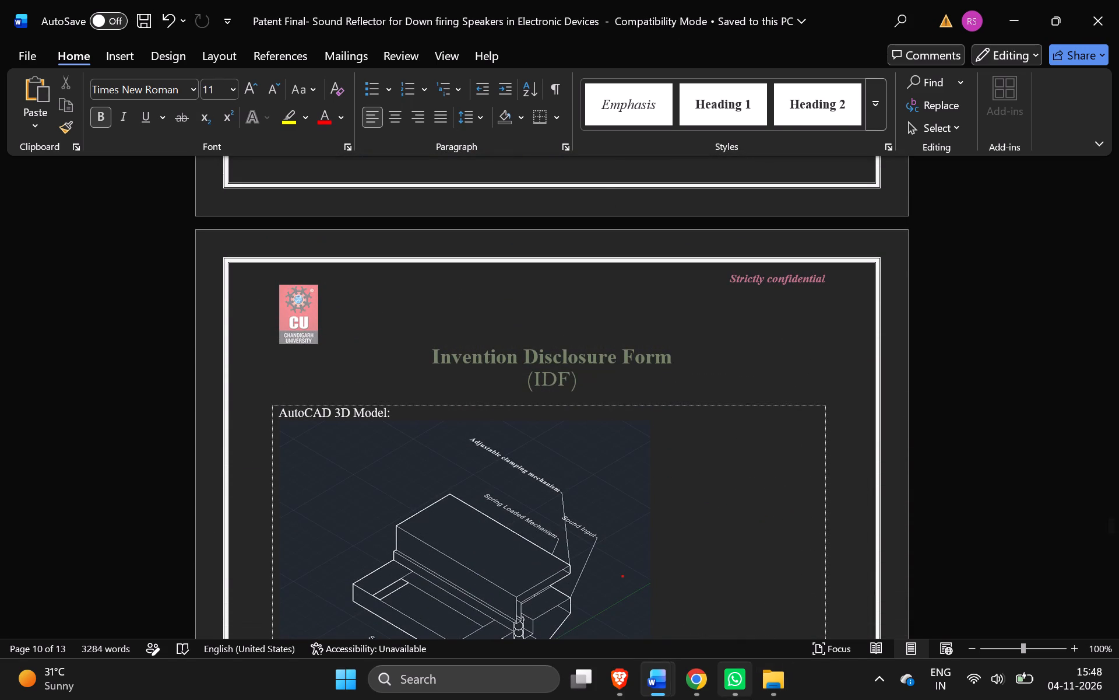
Switch to File Explorer, refresh the Home view and pick the recent Patent Final- Sound Reflector file from Documents.
scroll(759, 355, right, 2)
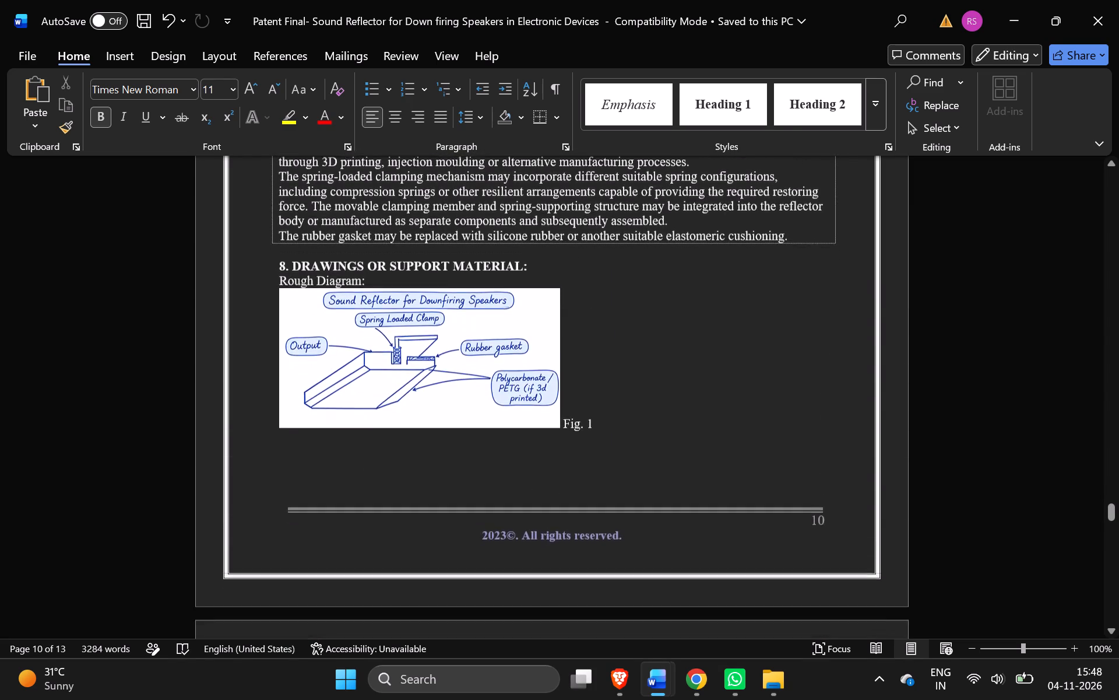
scroll(759, 355, right, 1)
scroll(759, 355, down, 1)
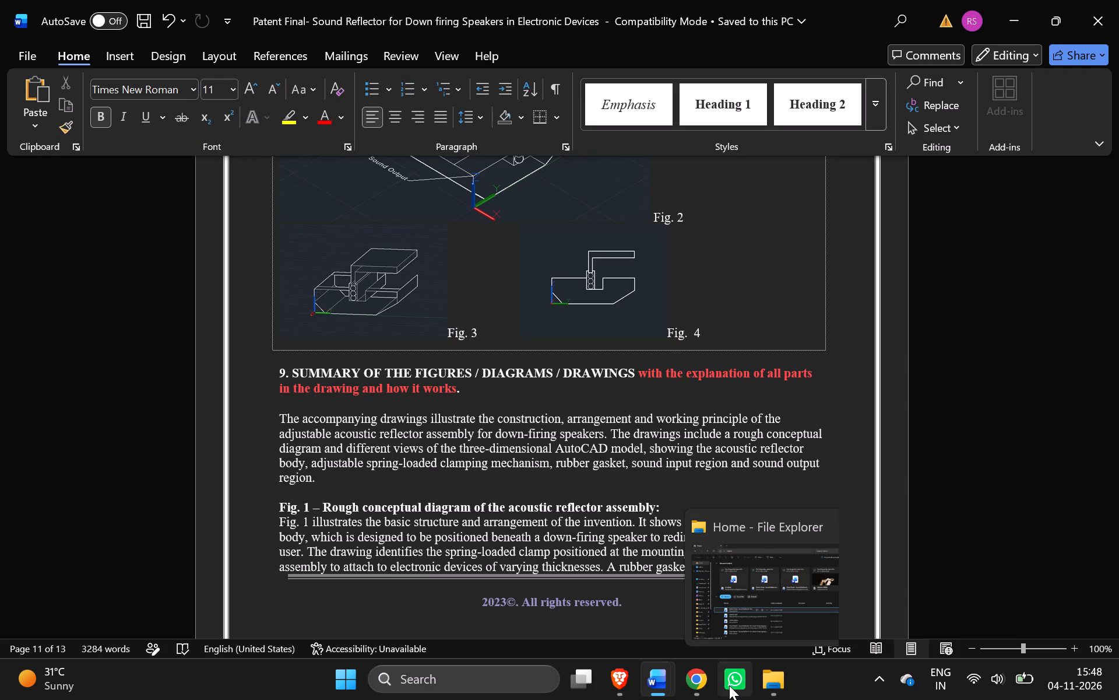
click(770, 678)
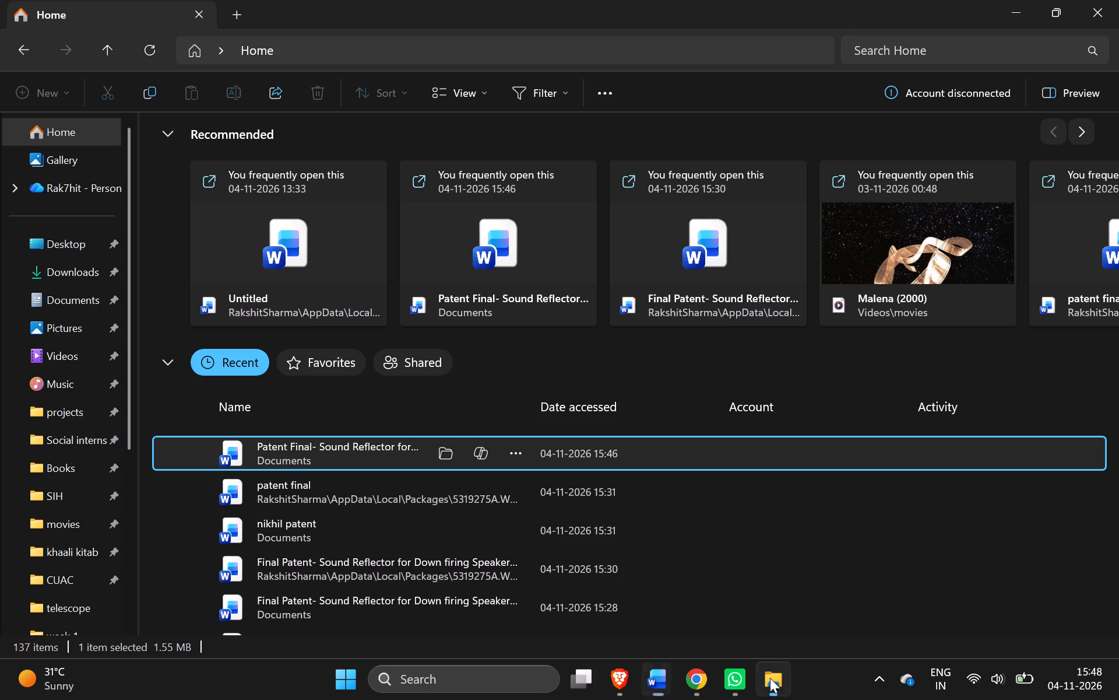
click(153, 55)
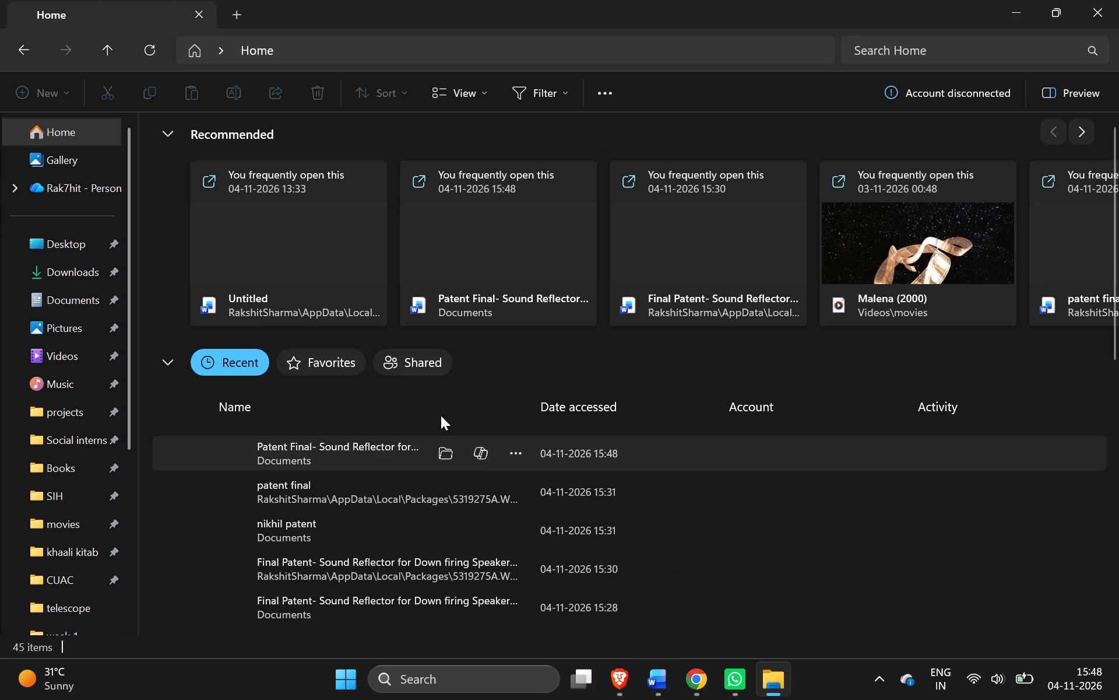
click(403, 453)
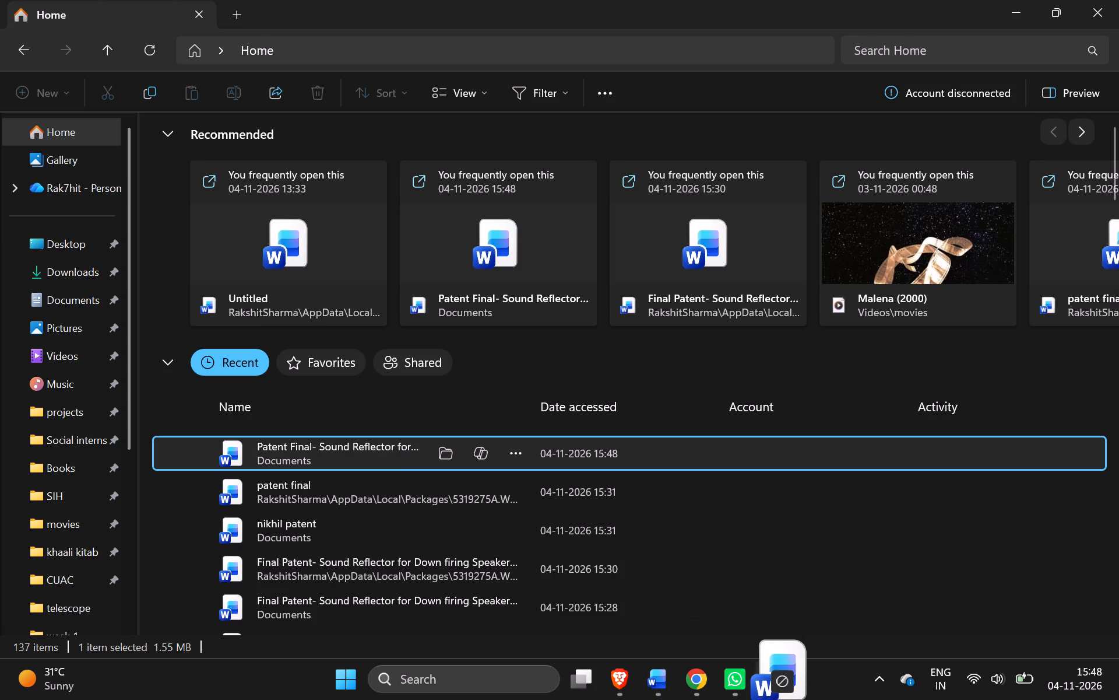
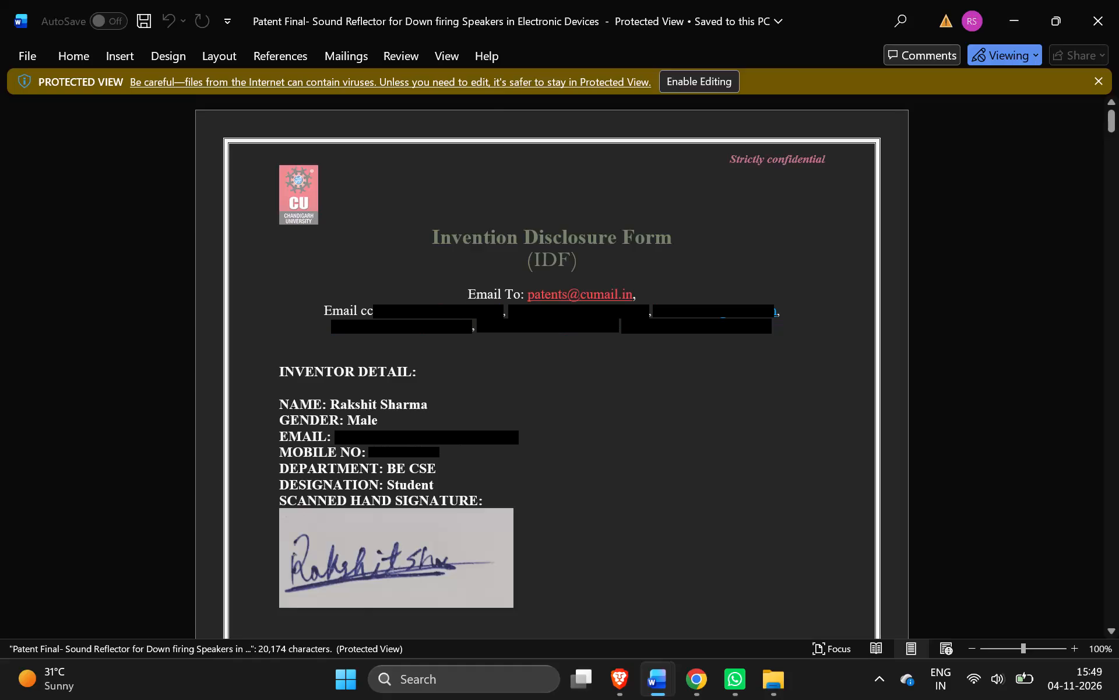
Enable editing for the Patent Final sound reflector document opened in Protected View.
scroll(738, 507, down, 4)
click(576, 228)
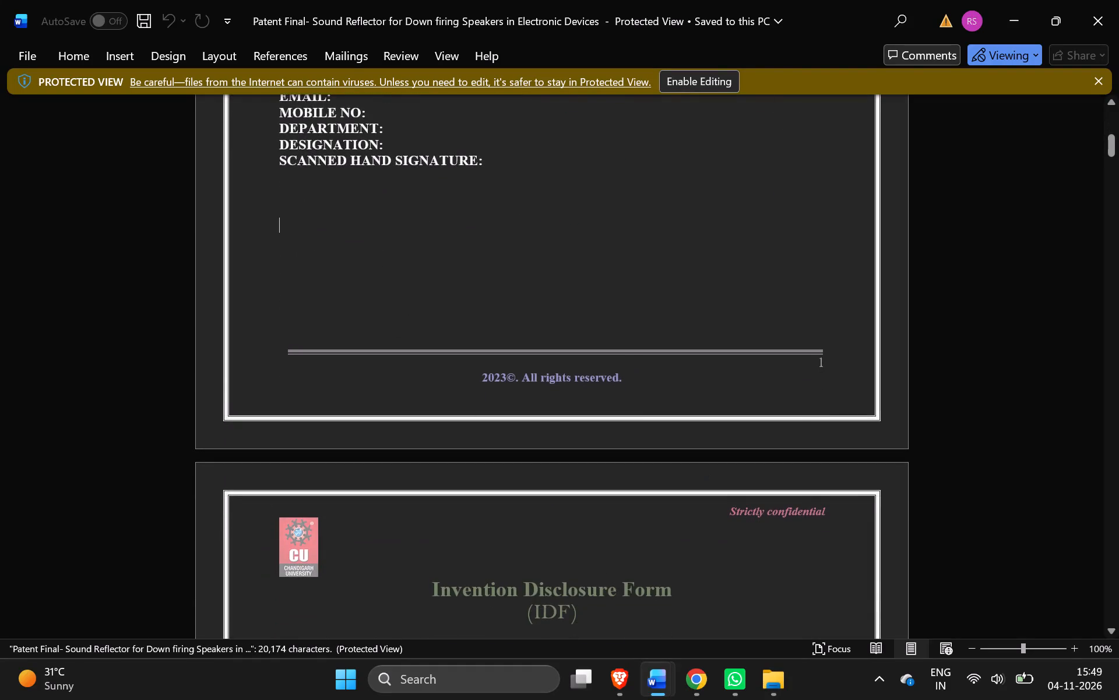
scroll(573, 219, down, 1)
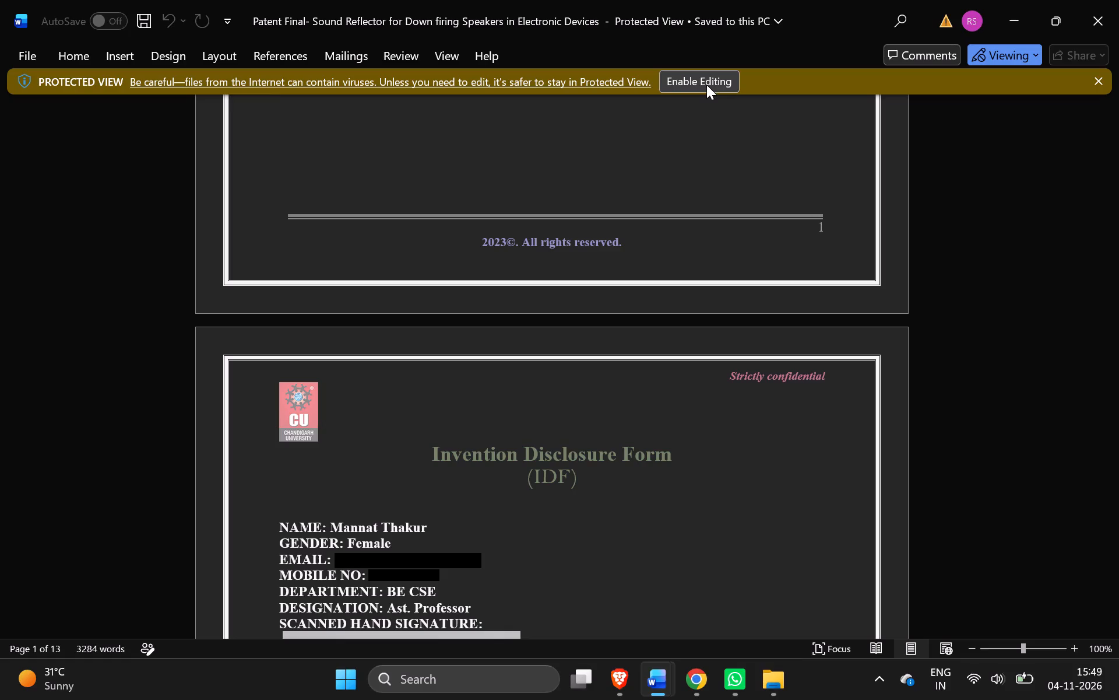
click(706, 85)
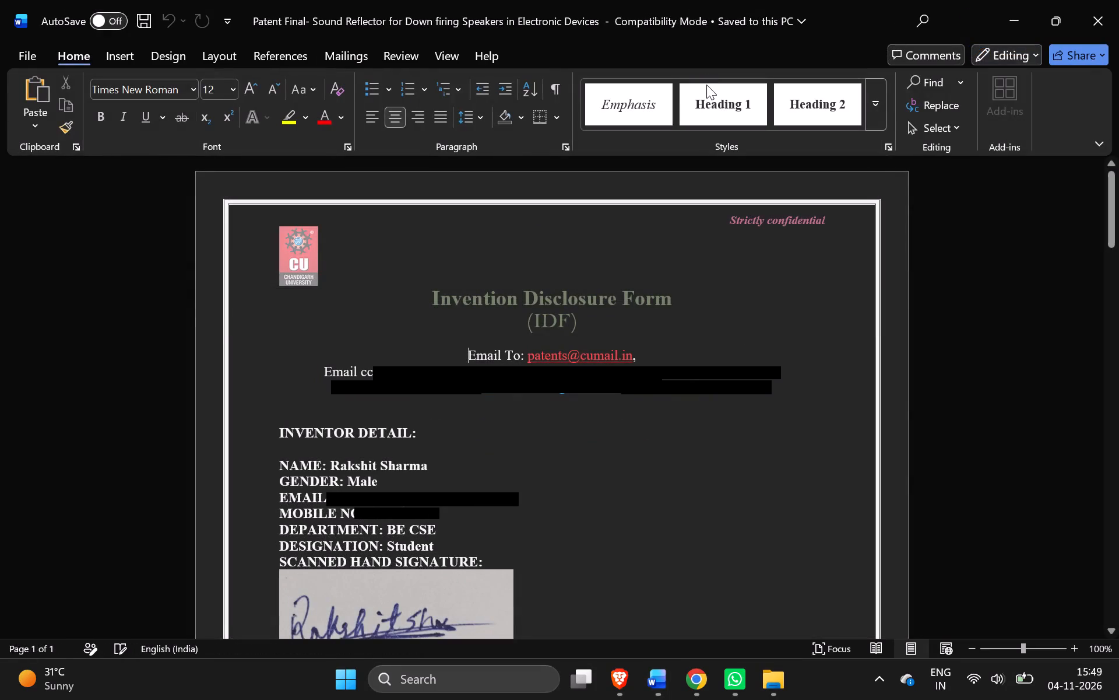
Check the layout of the inventor detail pages, the keyword table and sections 1 to 4 of the disclosure form.
scroll(821, 316, down, 4)
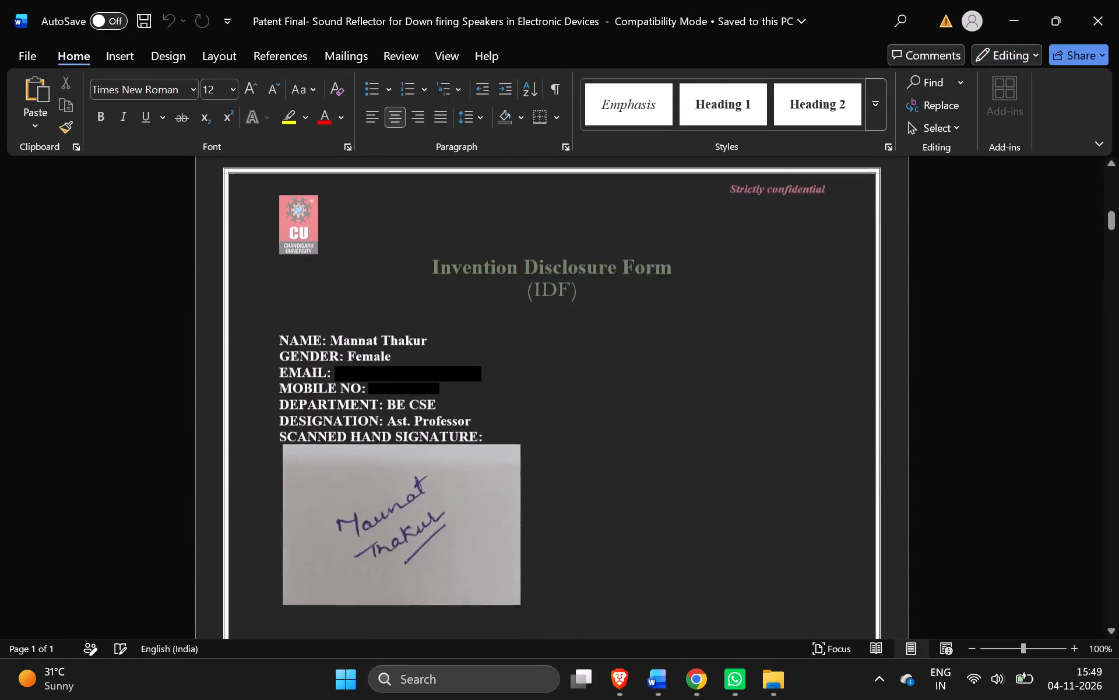
scroll(821, 316, down, 4)
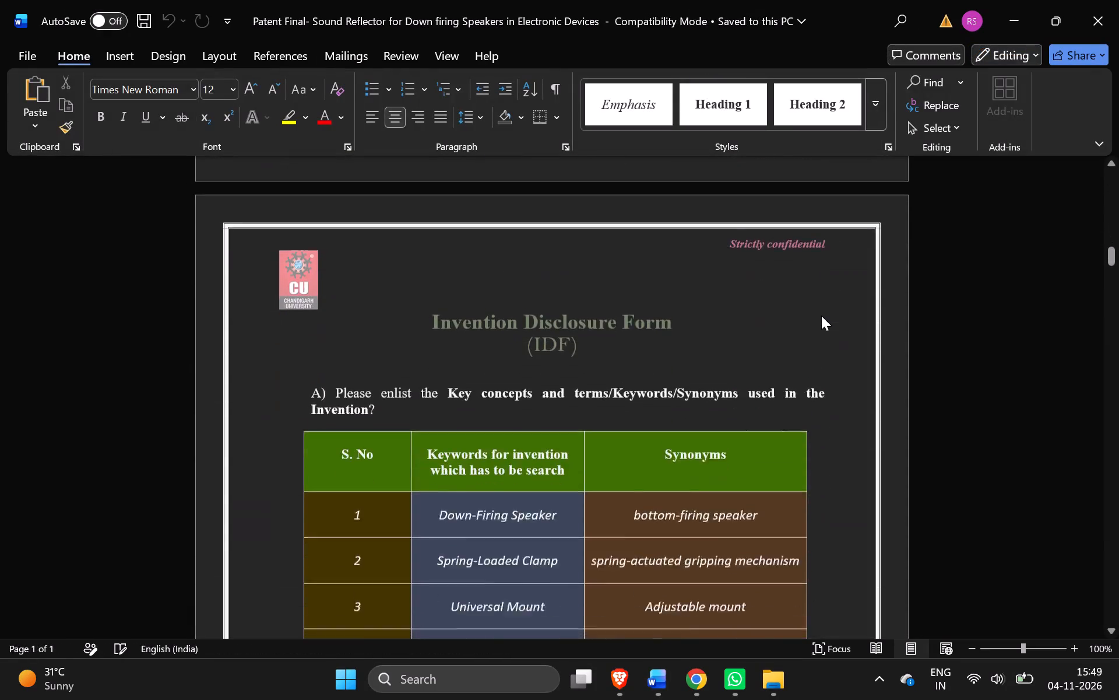
scroll(821, 316, down, 3)
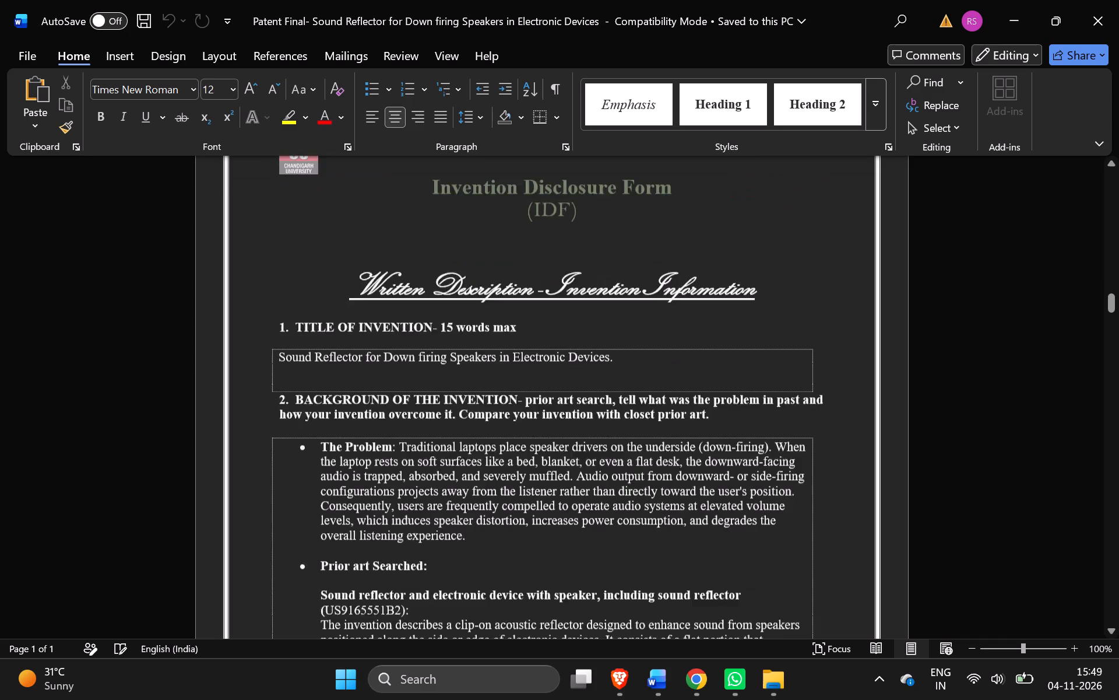
scroll(821, 316, down, 4)
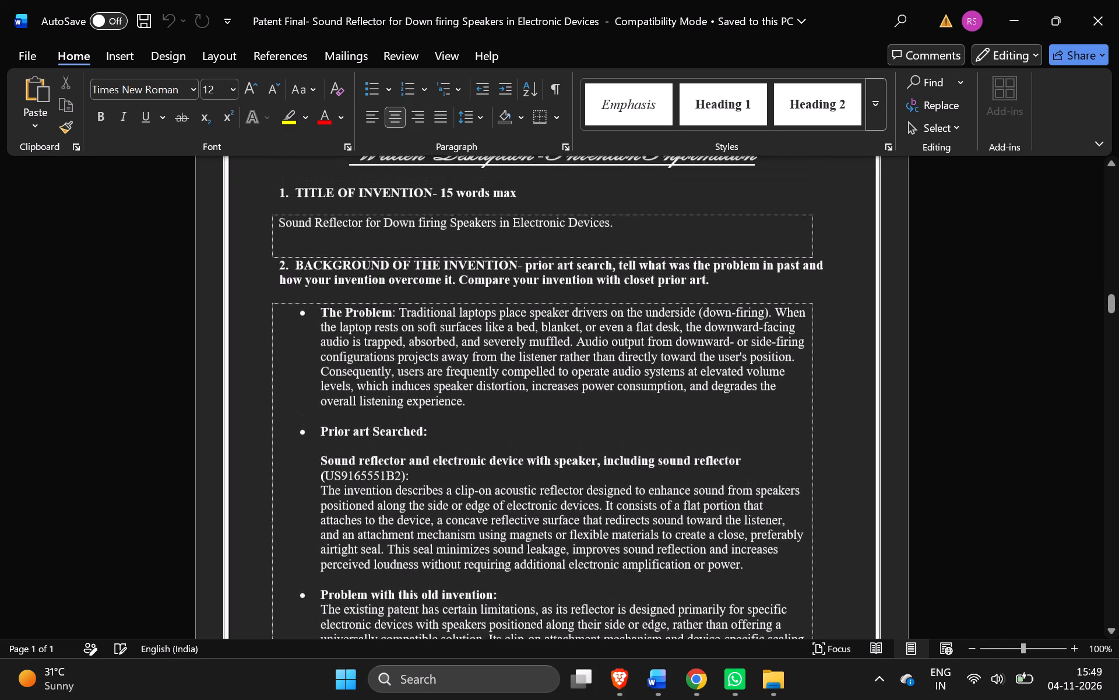
scroll(821, 316, down, 3)
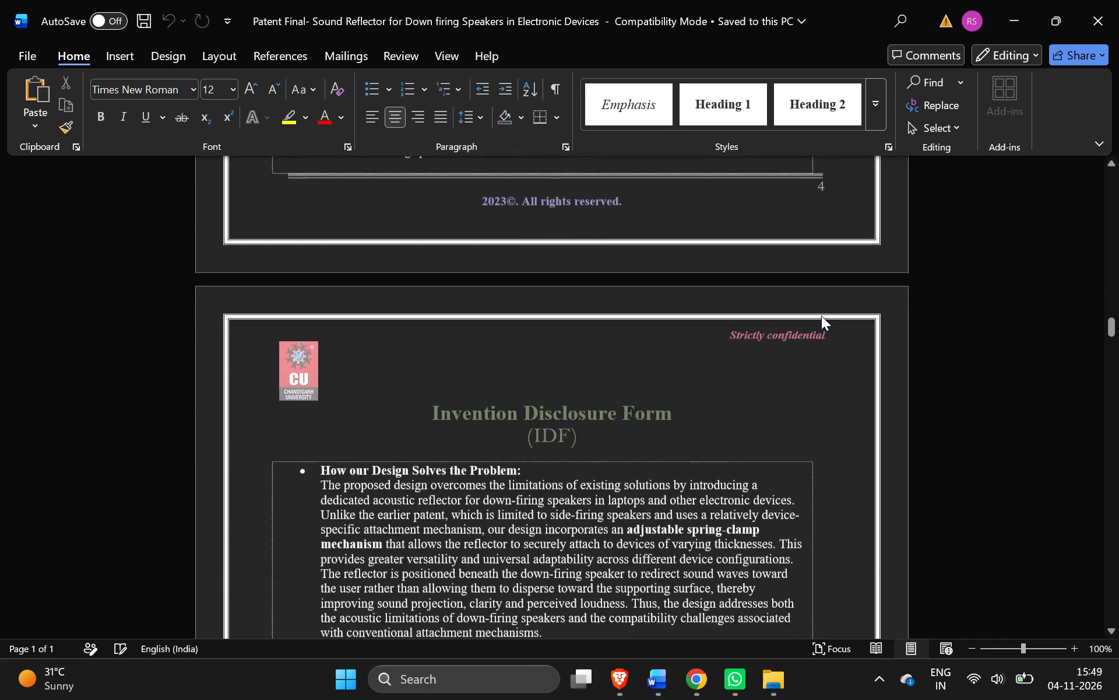
scroll(821, 316, down, 2)
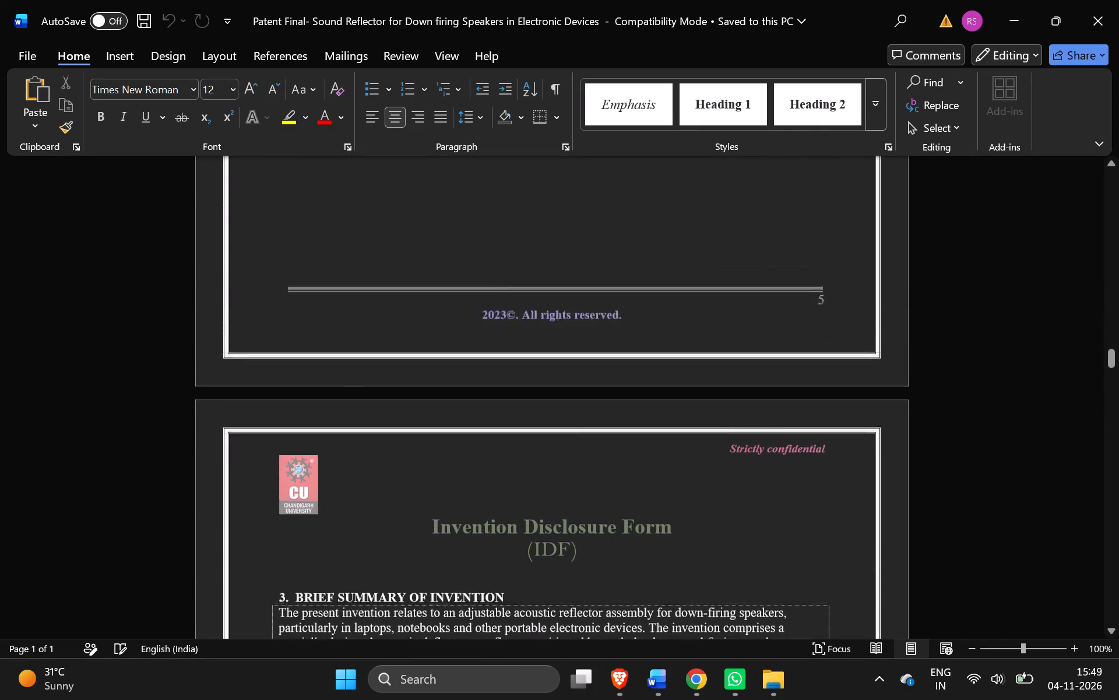
scroll(821, 316, down, 2)
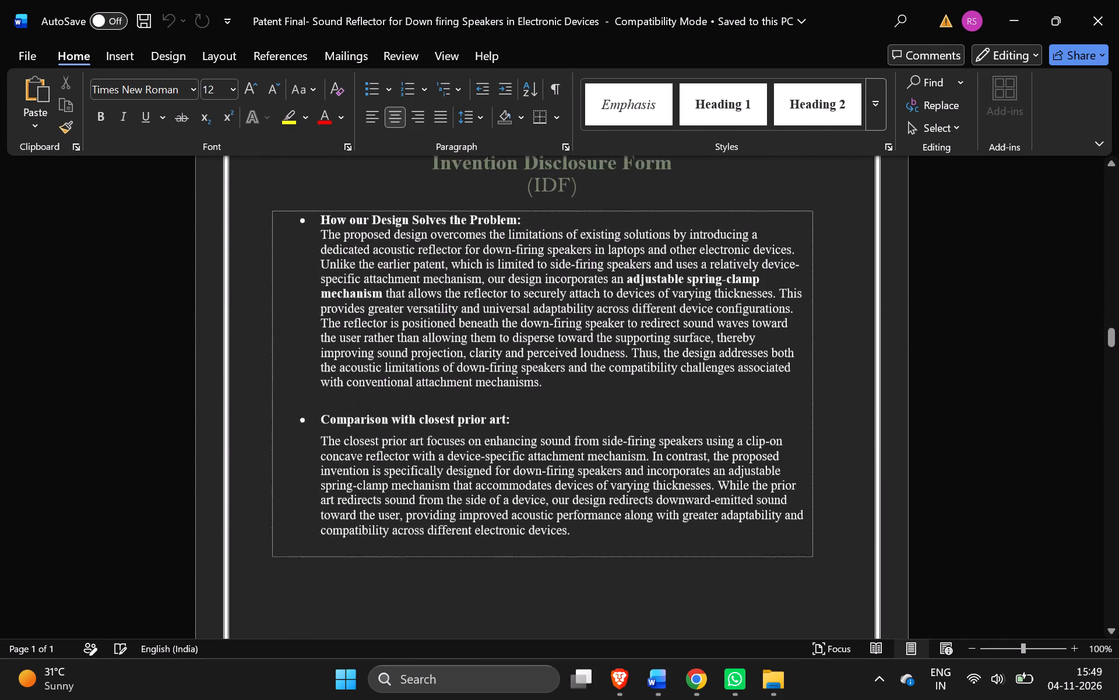
scroll(821, 316, down, 2)
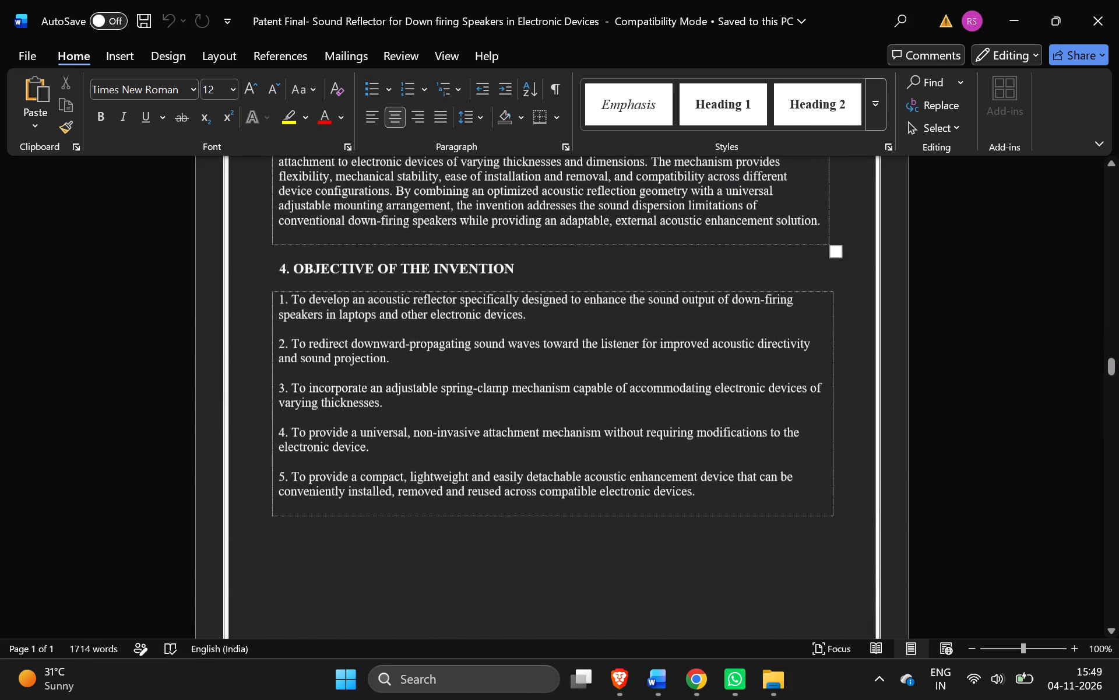
Check the layout from section 5 through the section 7 detailed description, the Fig. 1 diagram, the AutoCAD models and the figure descriptions.
scroll(821, 316, down, 4)
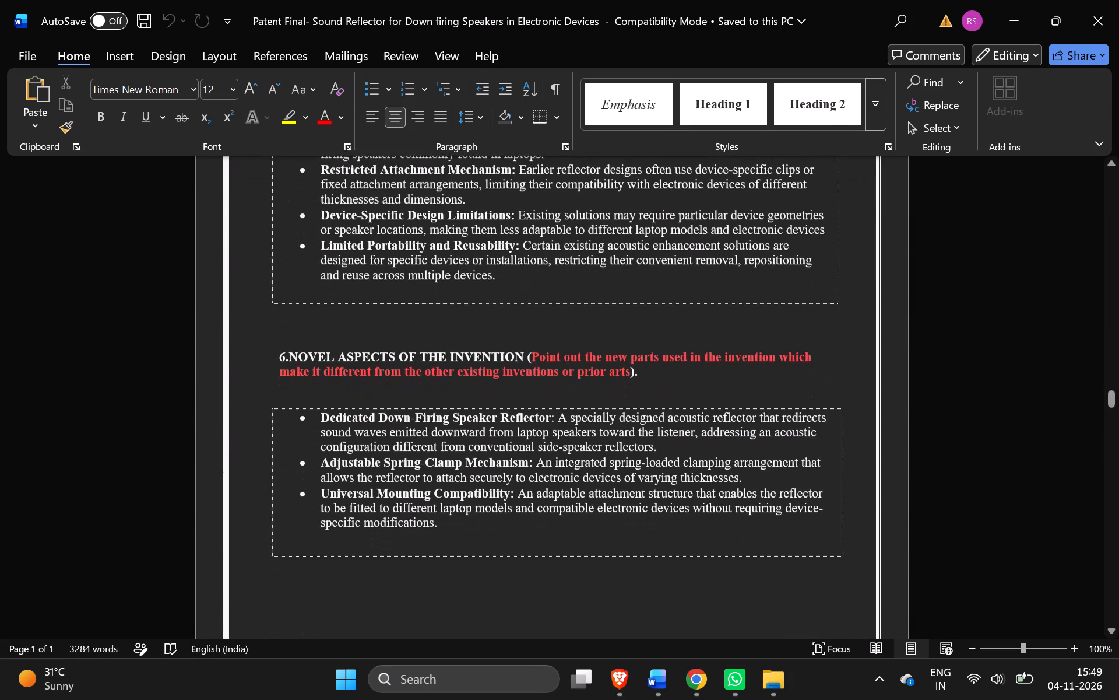
scroll(821, 316, down, 2)
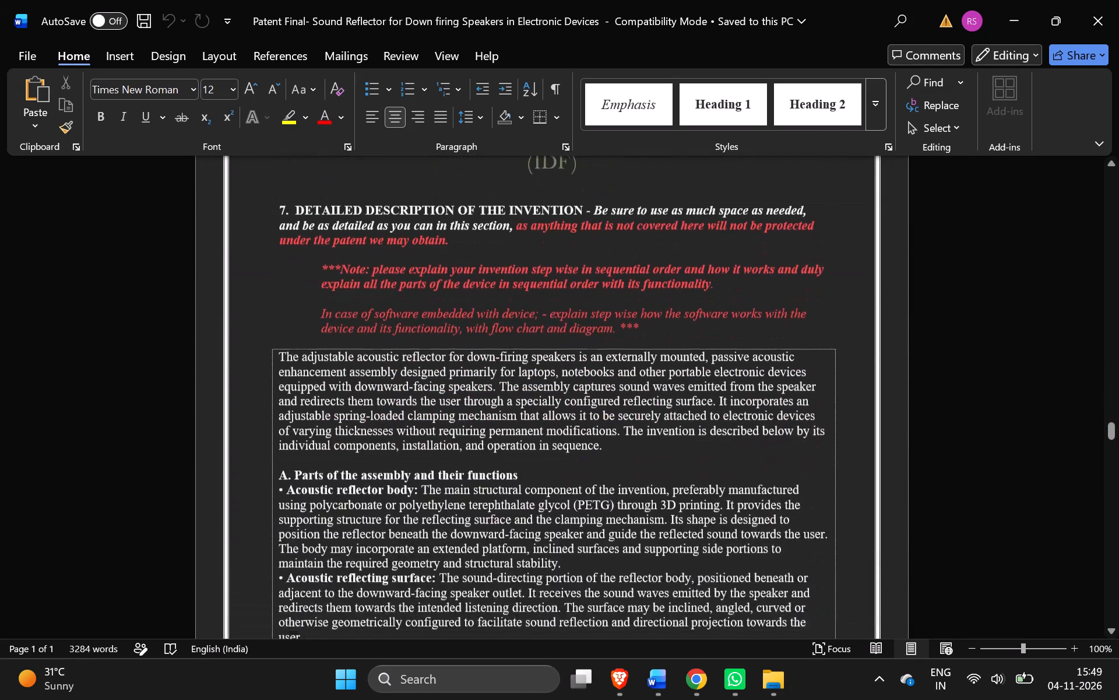
scroll(821, 316, down, 3)
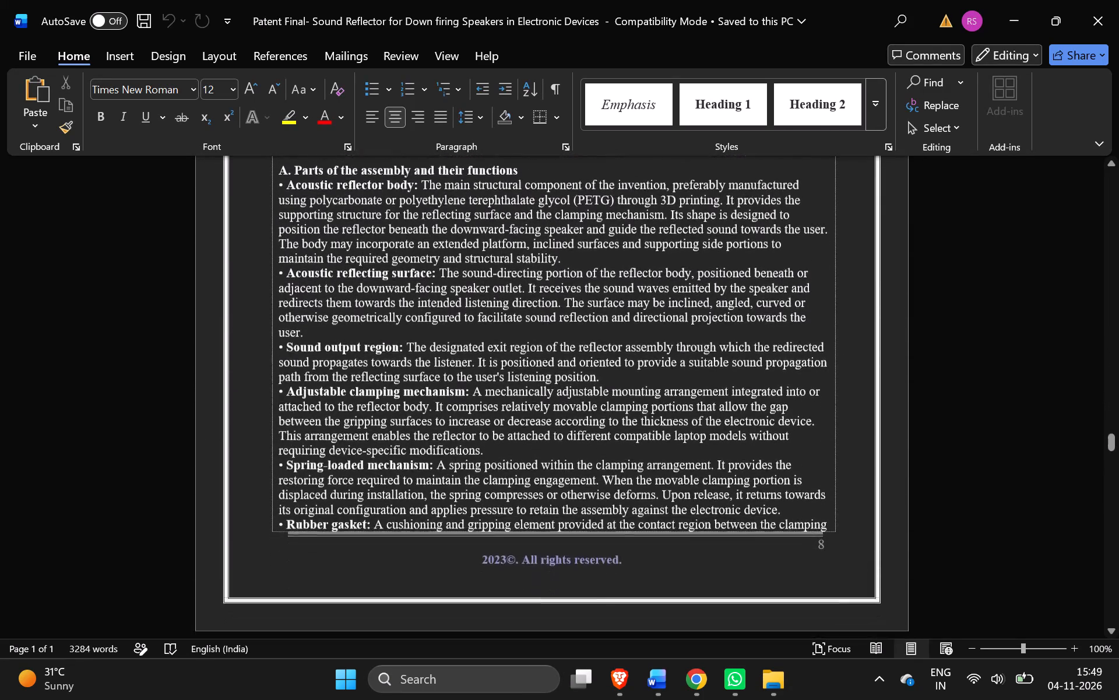
scroll(821, 316, down, 1)
scroll(821, 316, up, 1)
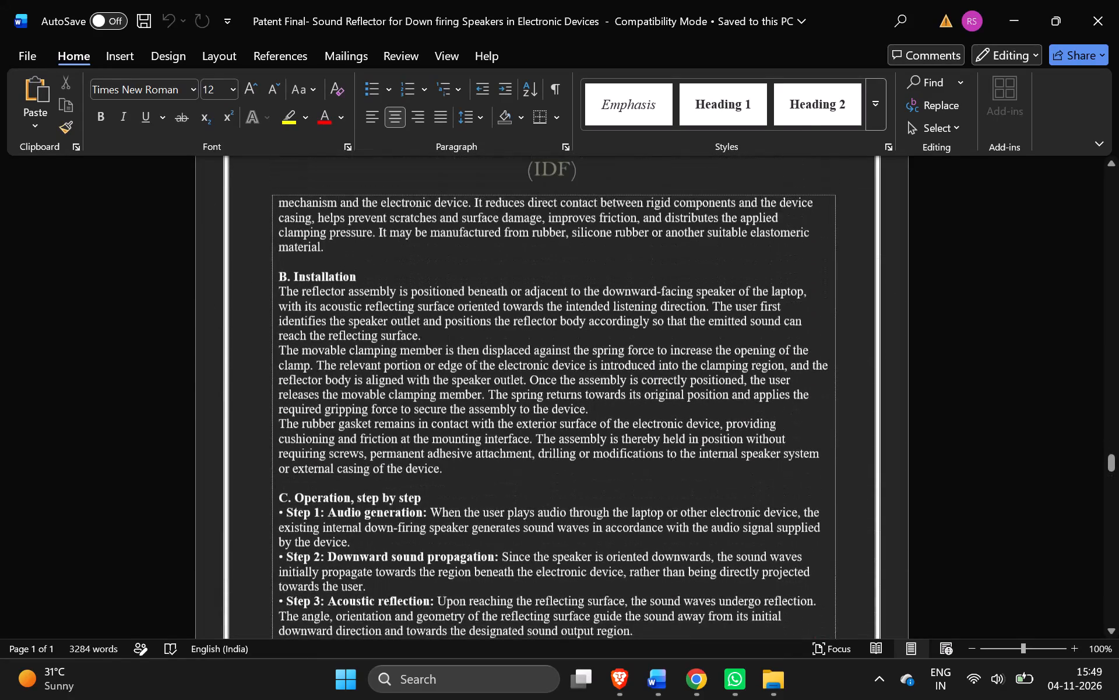
scroll(821, 316, up, 2)
scroll(821, 316, down, 1)
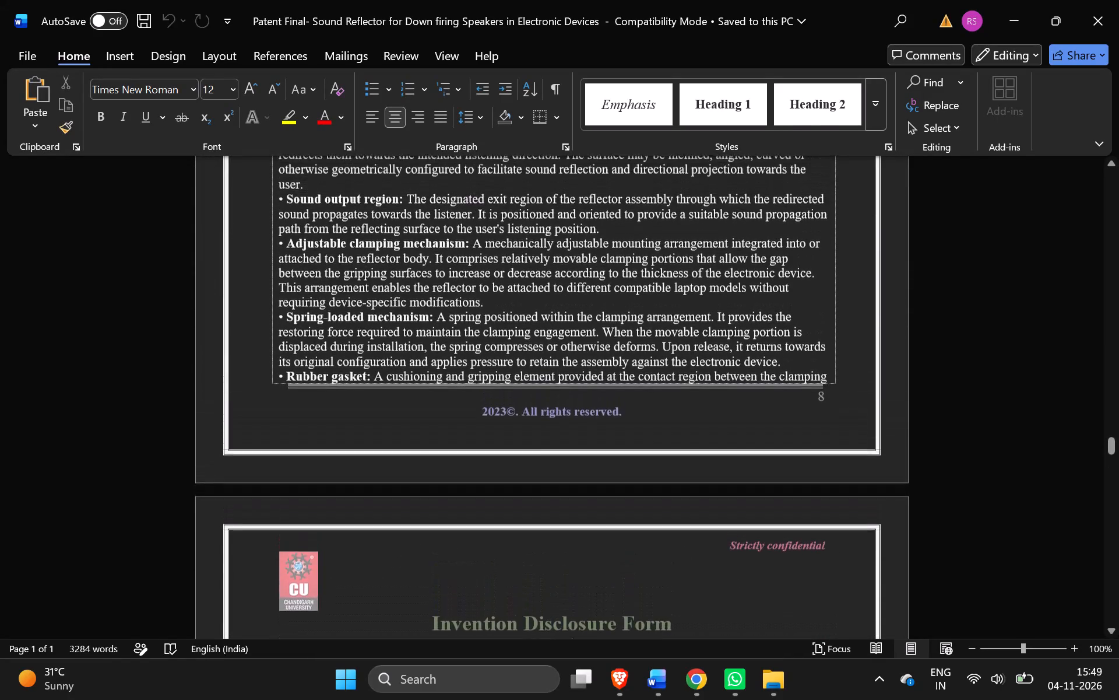
scroll(821, 316, down, 4)
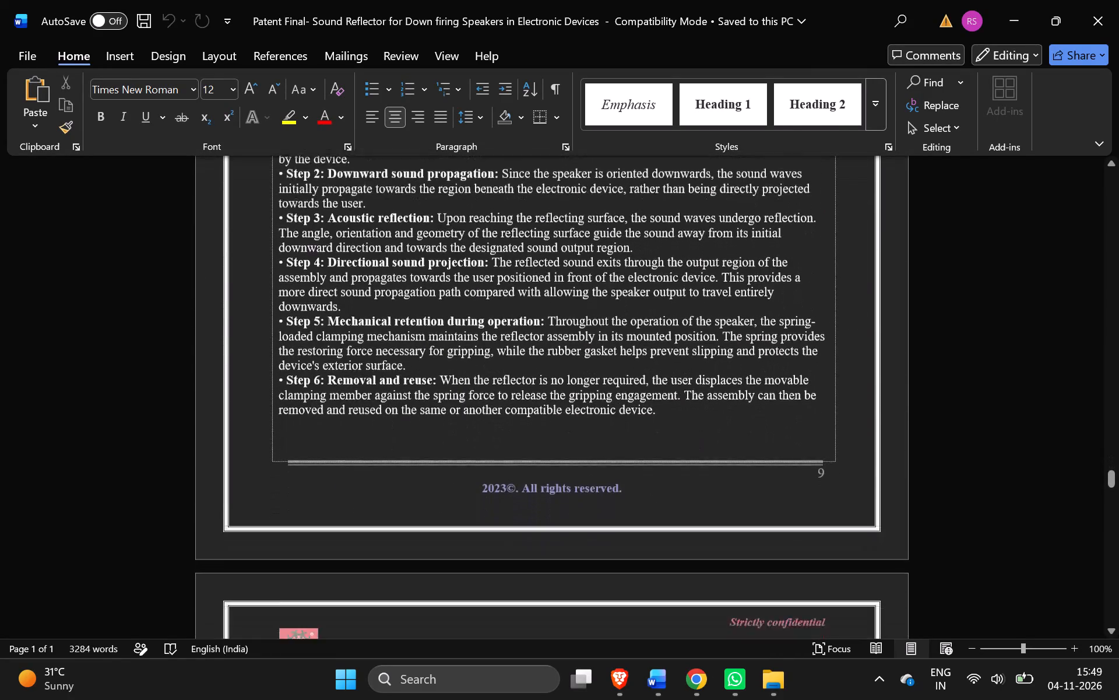
scroll(821, 316, down, 4)
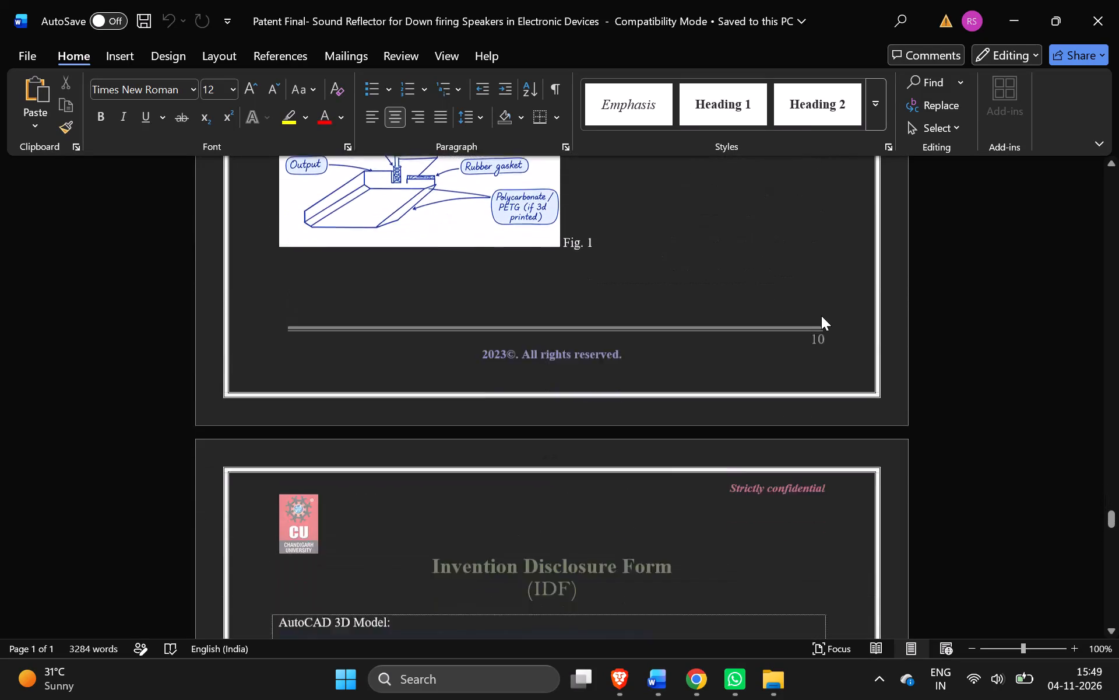
scroll(821, 316, down, 2)
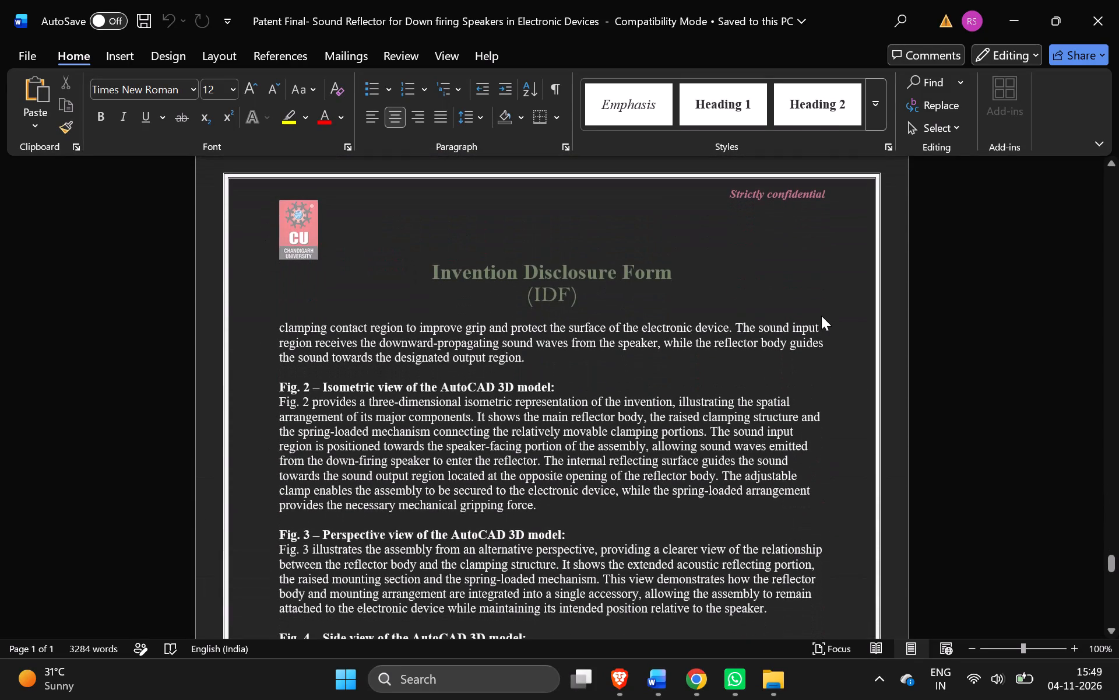
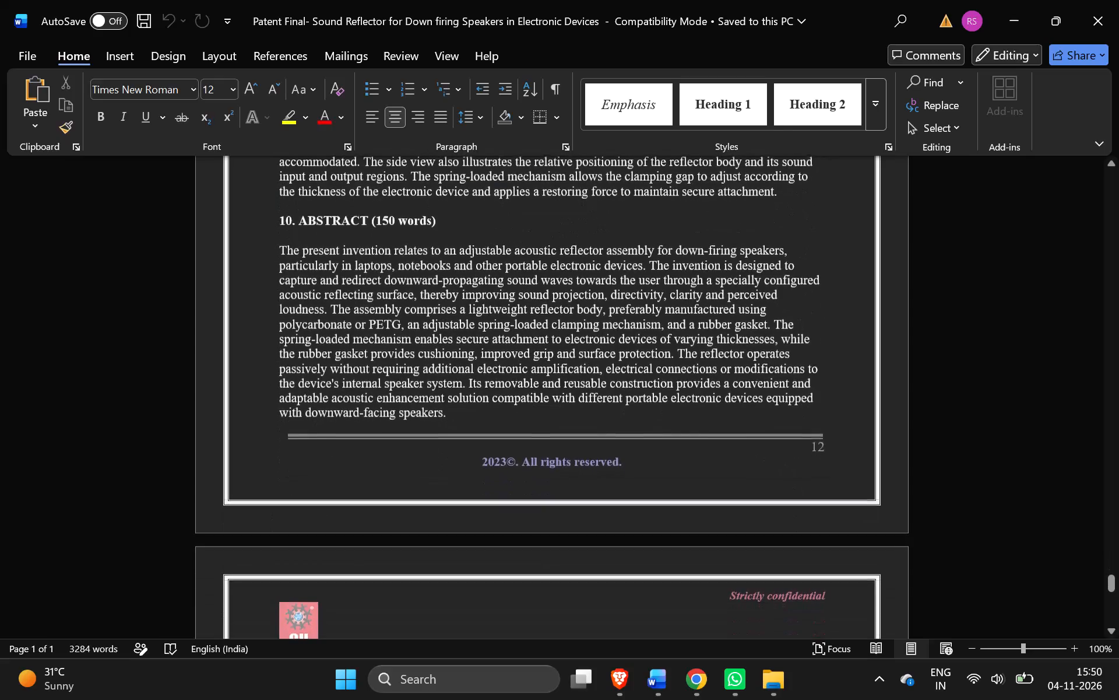
Check the layout backwards from the section 11 parts list through Fig. 1 to the section 7 operation steps.
scroll(821, 316, up, 1)
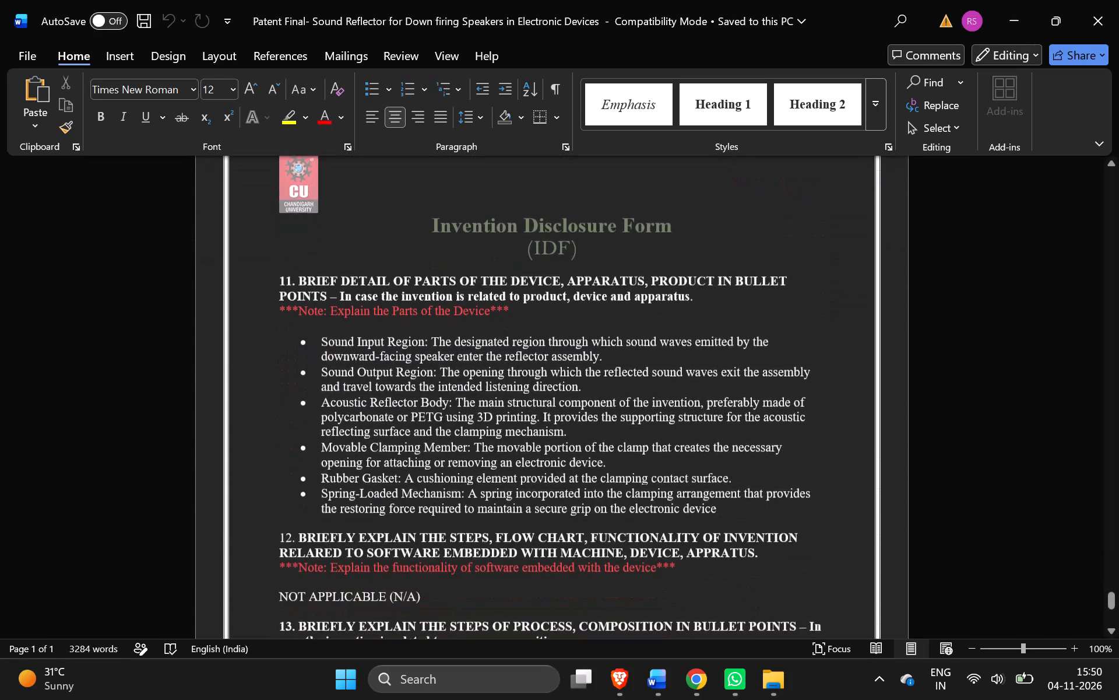
scroll(821, 316, up, 5)
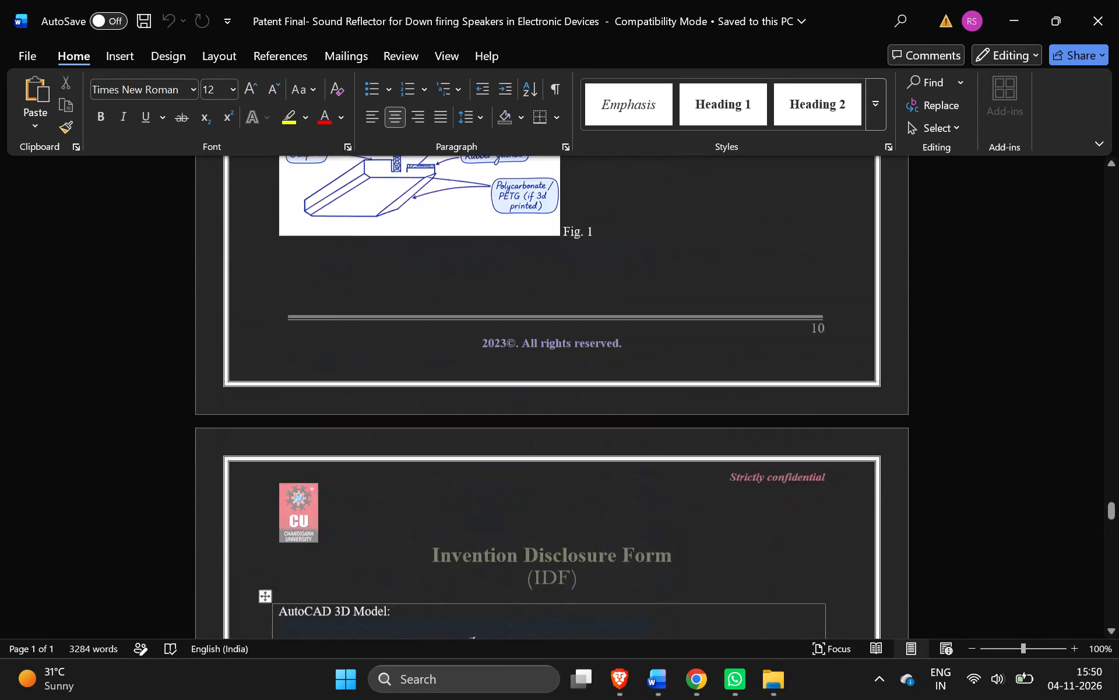
scroll(821, 316, up, 1)
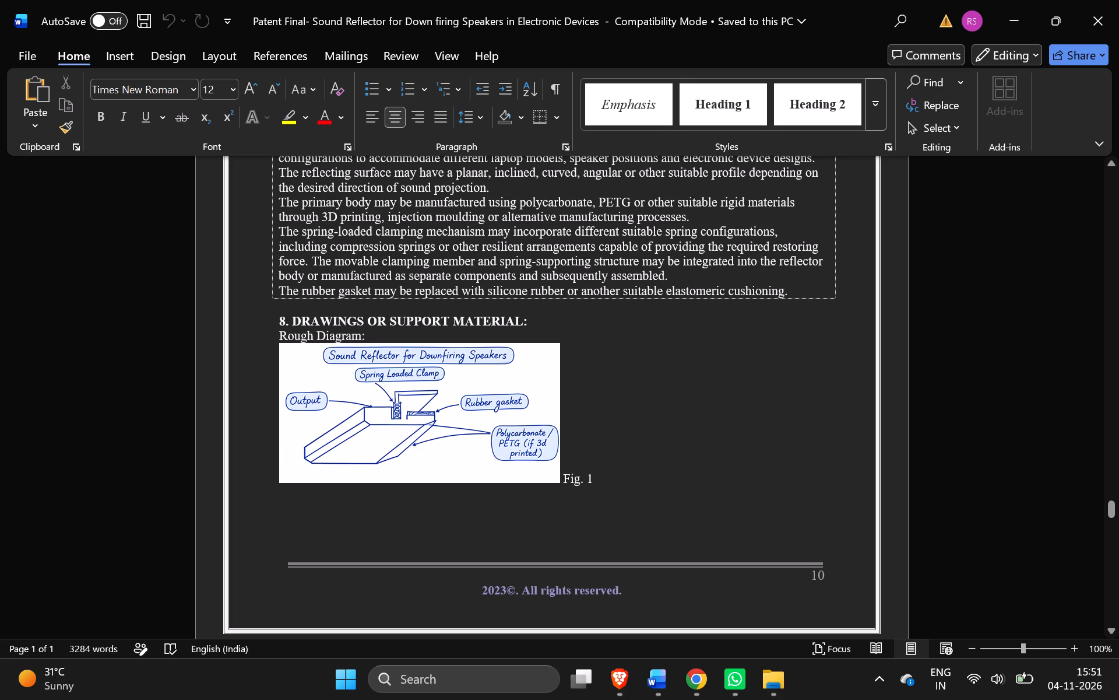
scroll(273, 317, up, 1)
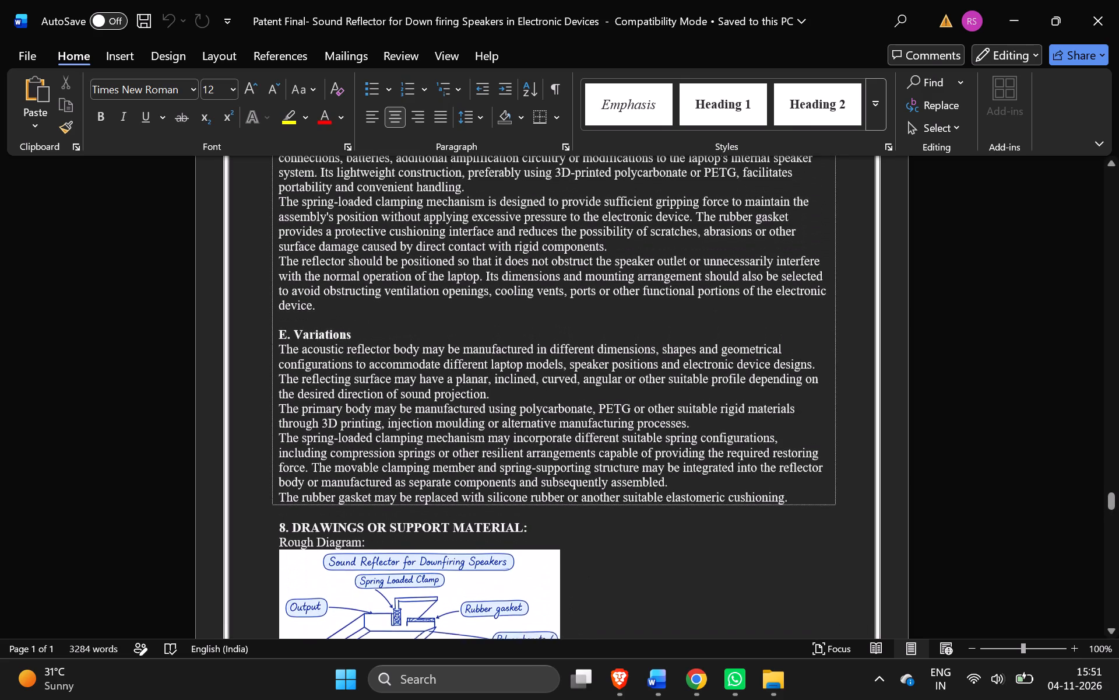
scroll(273, 317, up, 2)
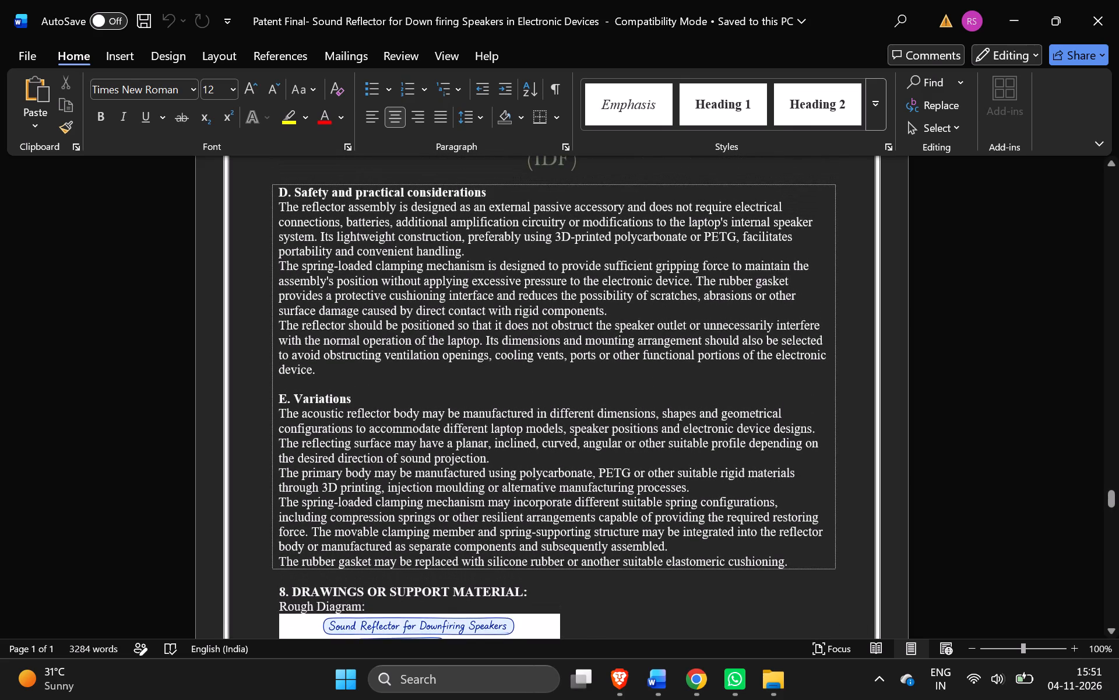
scroll(273, 317, up, 3)
scroll(273, 317, down, 1)
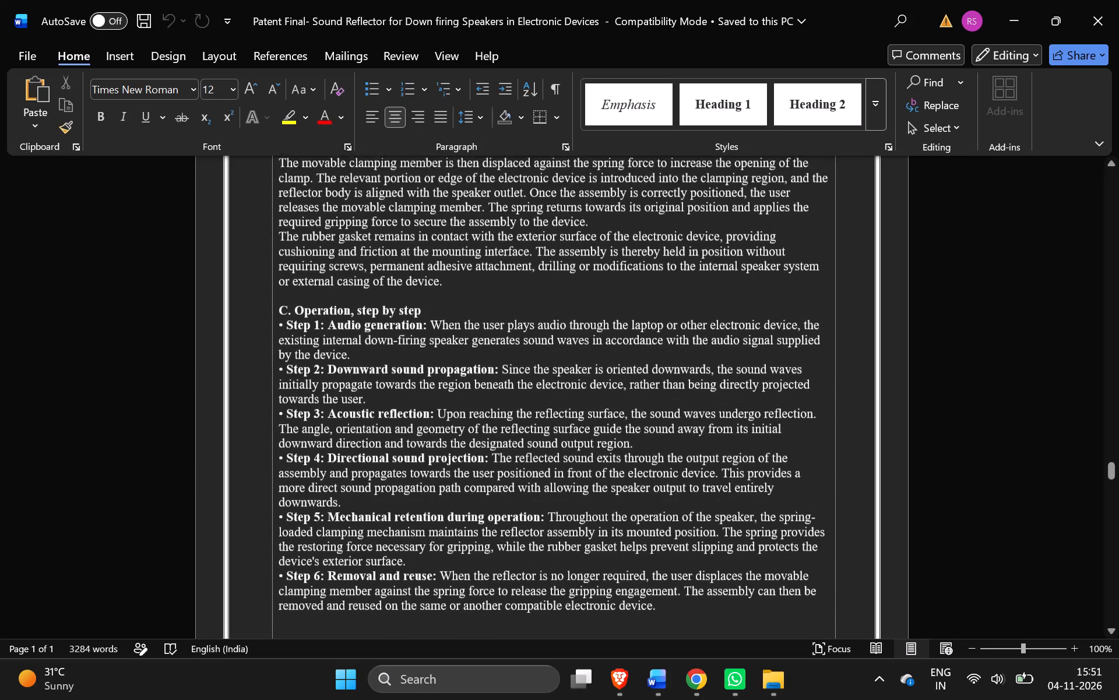
Remove the extra blank lines above the "D. Safety and practical considerations" heading in the section 7 table.
scroll(273, 317, down, 1)
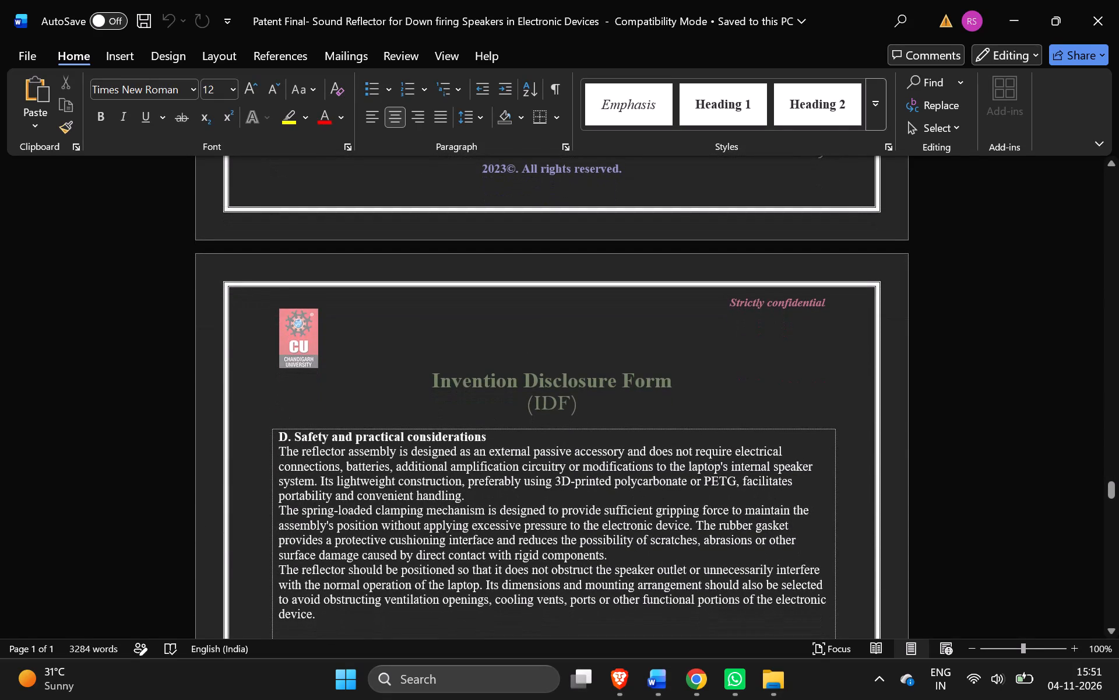
click(280, 437)
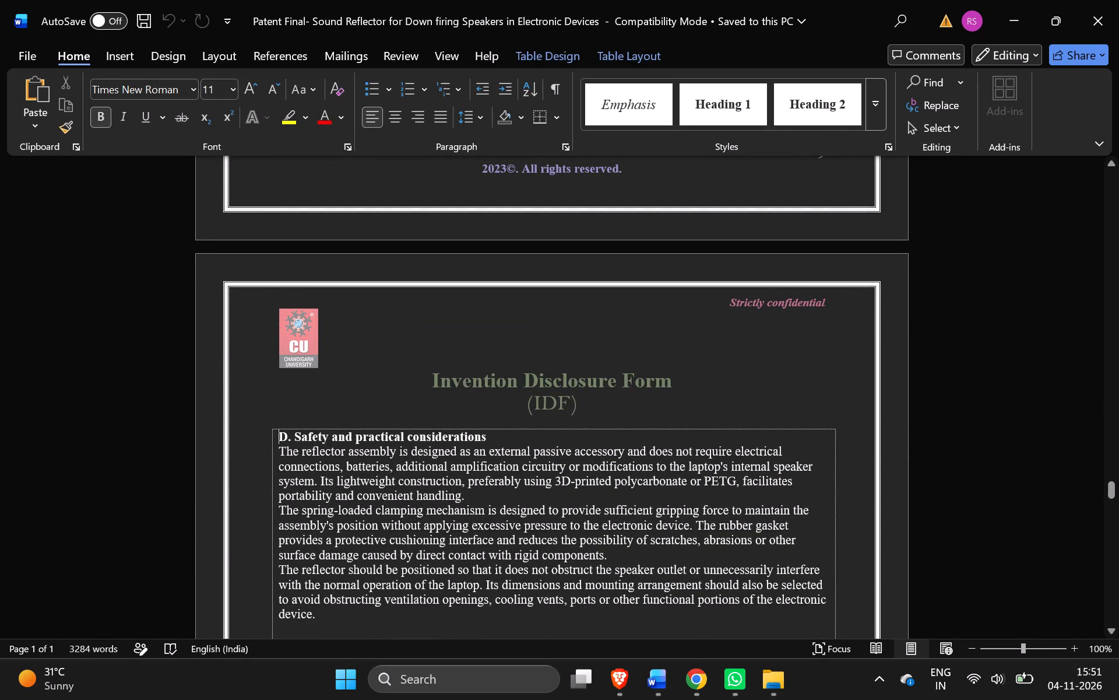
key(BackSpace)
key(BackSpace)
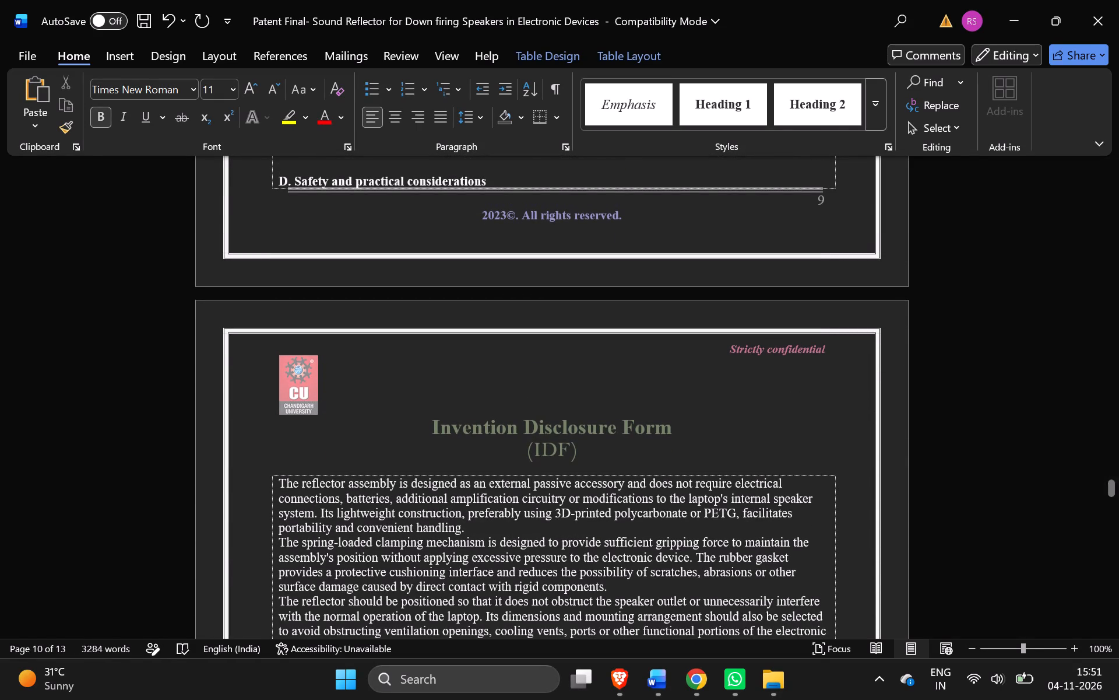
Delete the Acoustic reflector body sentence about an extended platform, inclined surfaces and supporting side portions from part A of section 7.
scroll(280, 437, up, 2)
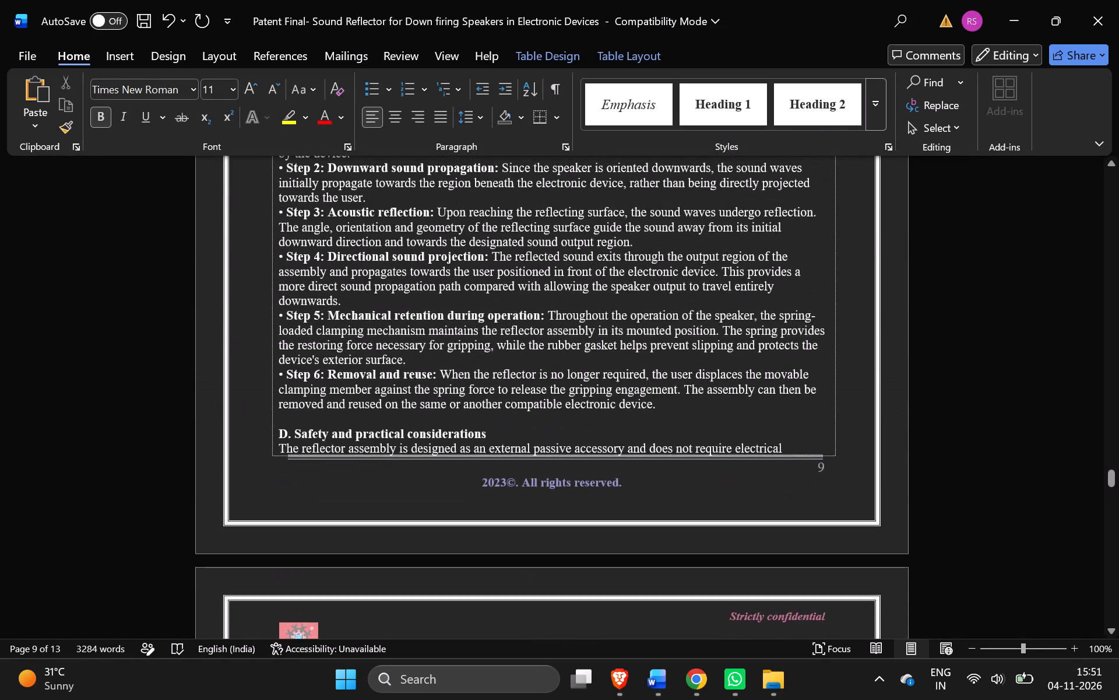
scroll(280, 437, up, 4)
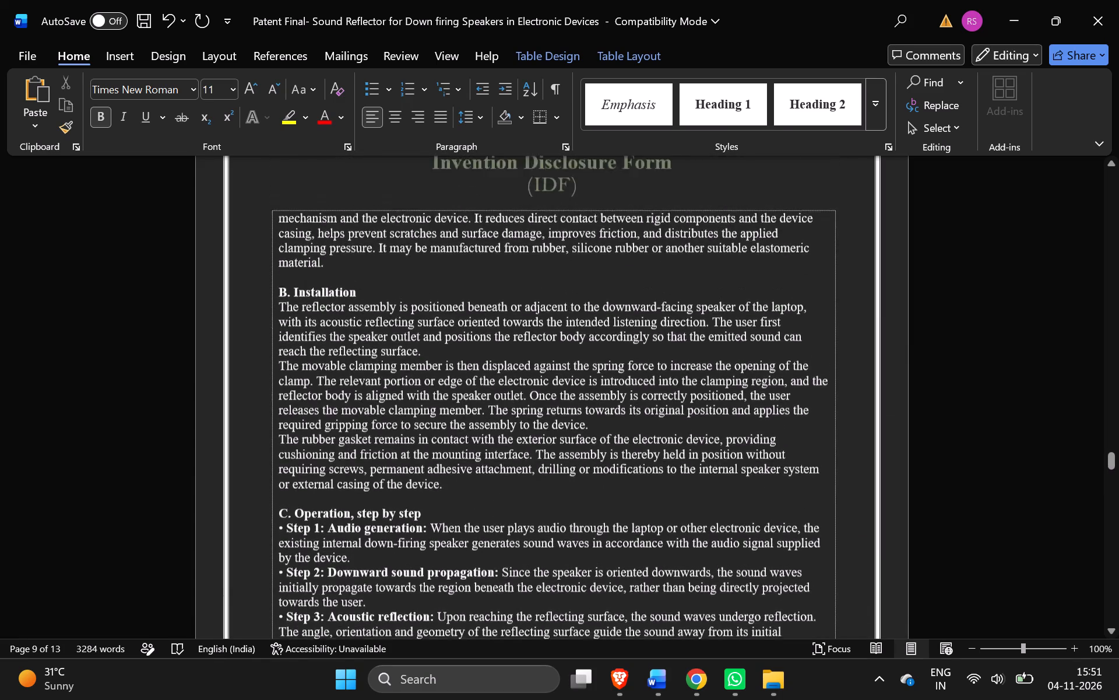
scroll(280, 437, up, 1)
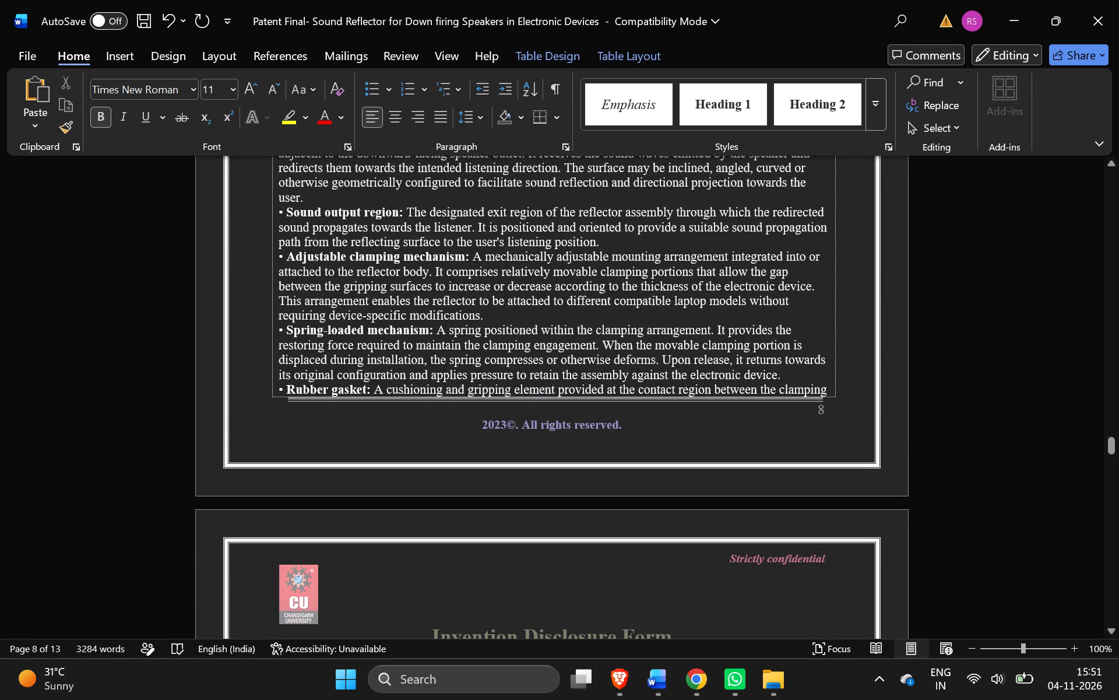
scroll(280, 437, up, 2)
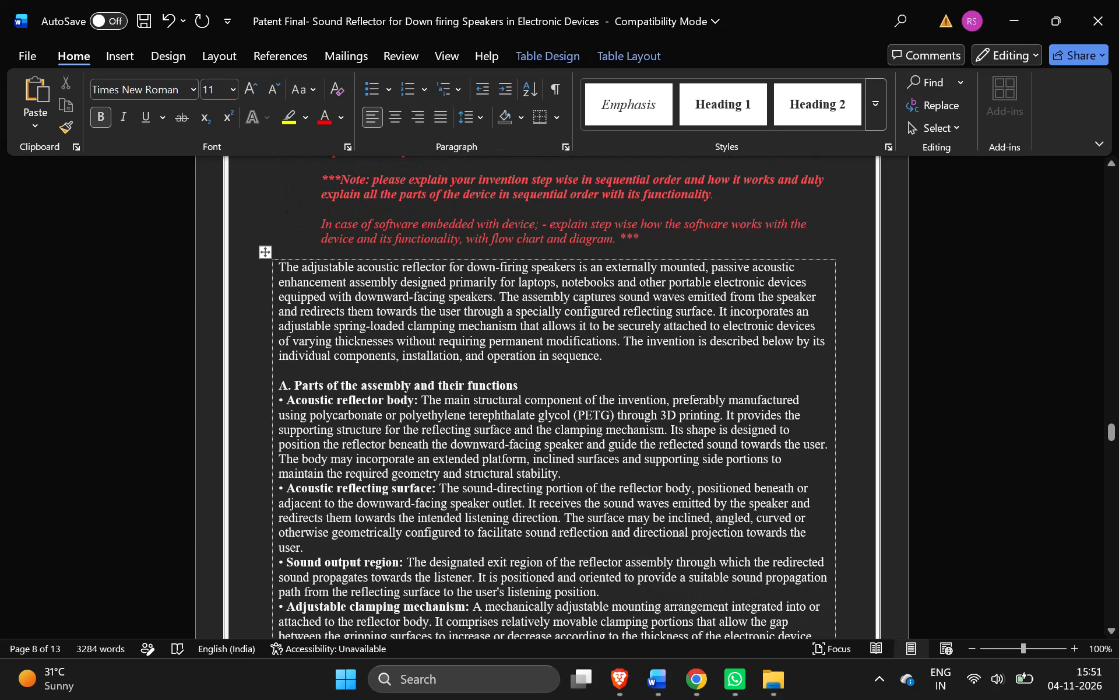
scroll(280, 437, down, 1)
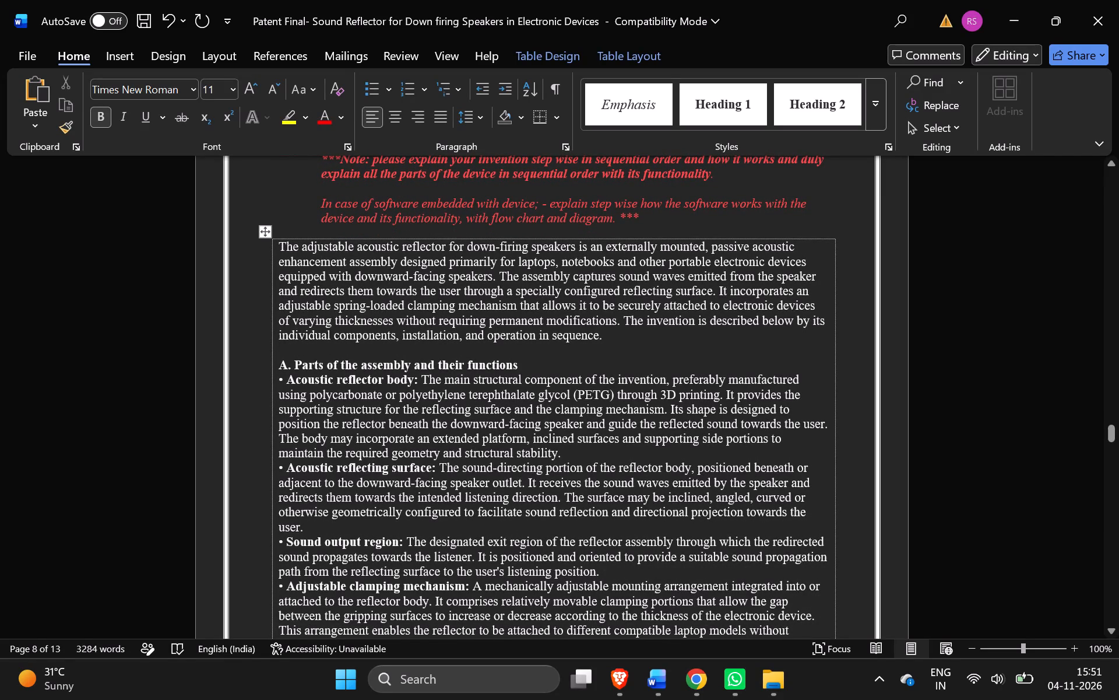
click(678, 407)
drag(678, 407, 678, 428)
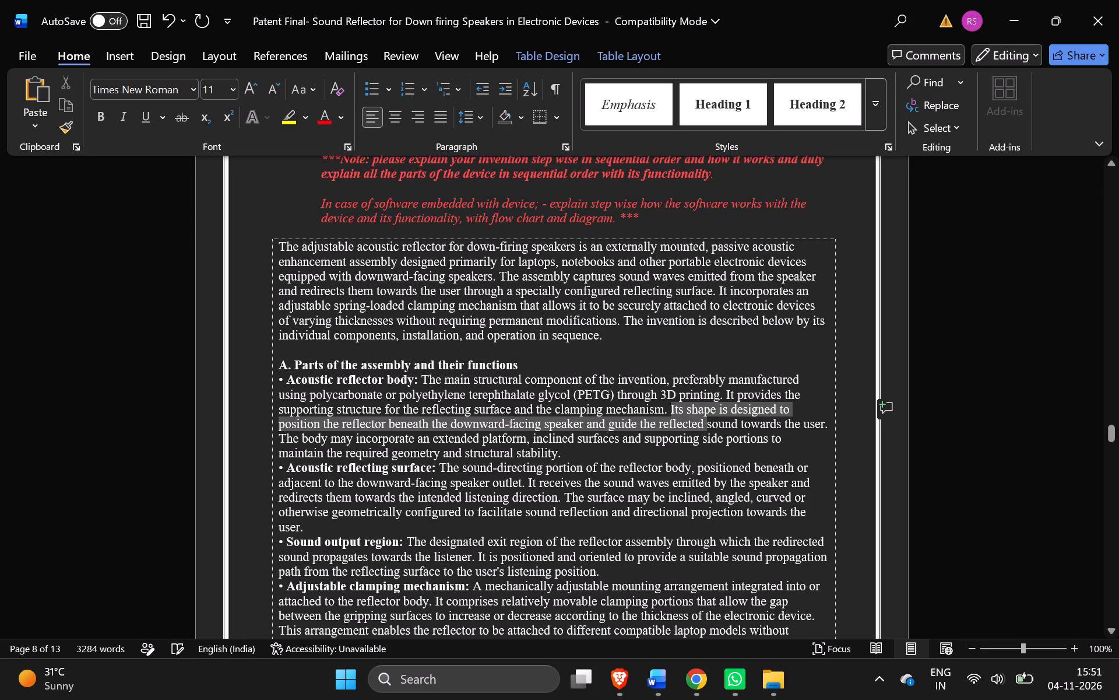
drag(678, 428, 678, 429)
drag(678, 429, 666, 453)
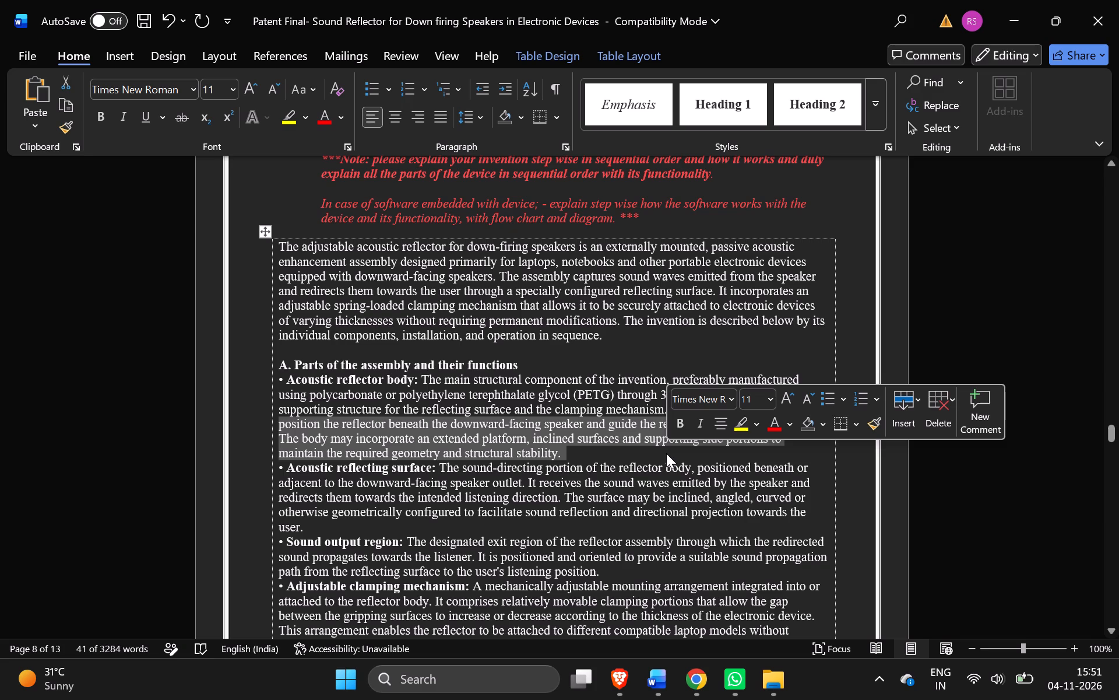
click(666, 453)
drag(666, 453, 519, 455)
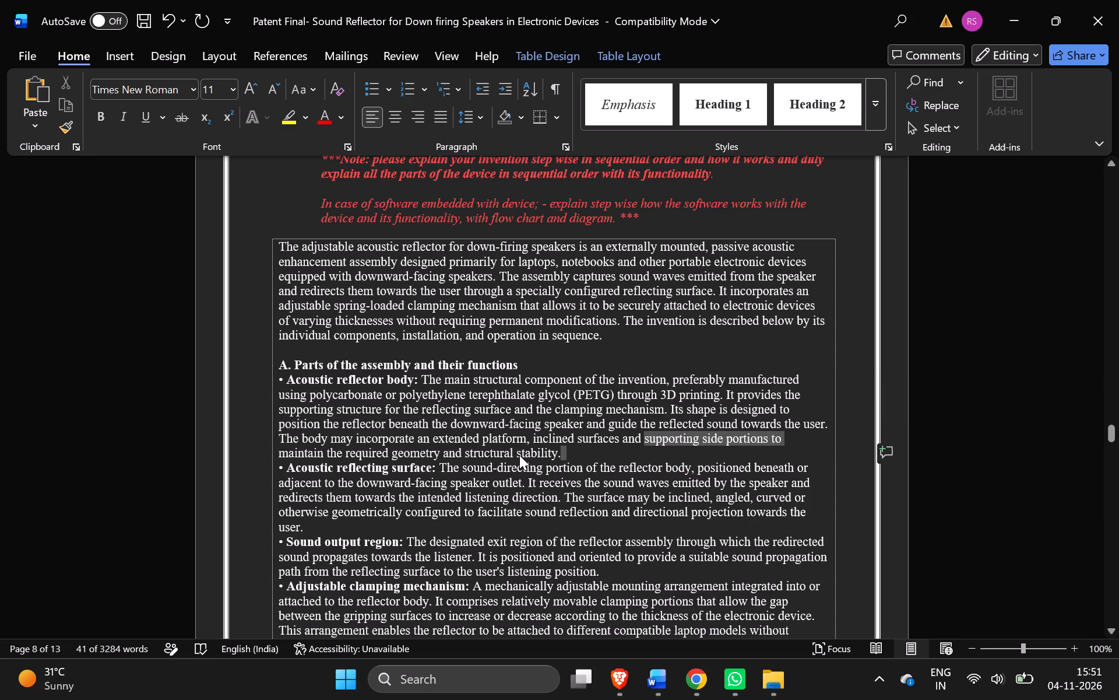
drag(519, 455, 284, 437)
click(284, 437)
drag(284, 437, 583, 452)
key(BackSpace)
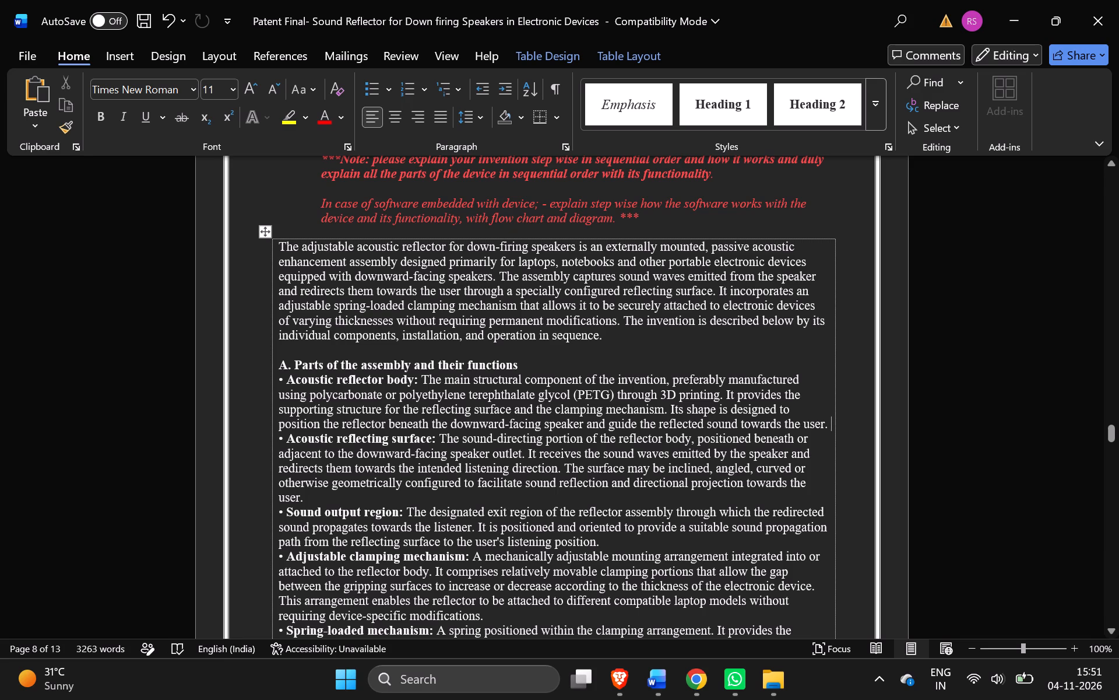
Delete the sentence beginning "The surface may be inclined, angled, curved" from the Acoustic reflecting surface item.
click(564, 464)
drag(564, 464, 570, 492)
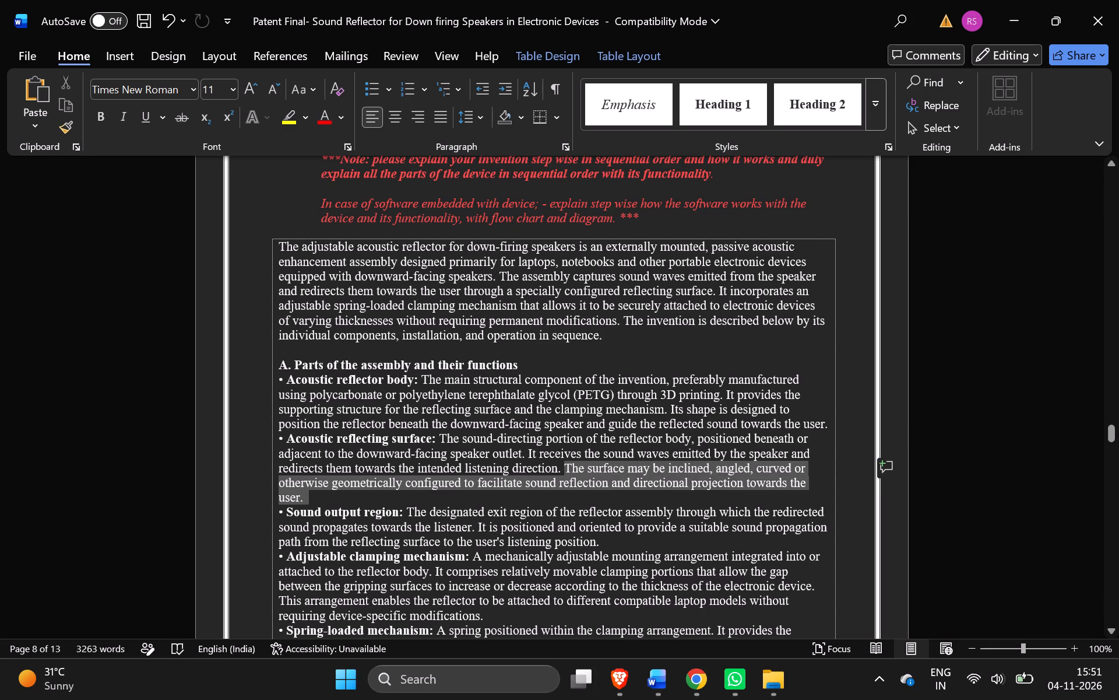
drag(570, 492, 570, 495)
key(BackSpace)
Remove the blank line above the "B. Installation" heading at the start of page 9.
scroll(570, 495, down, 1)
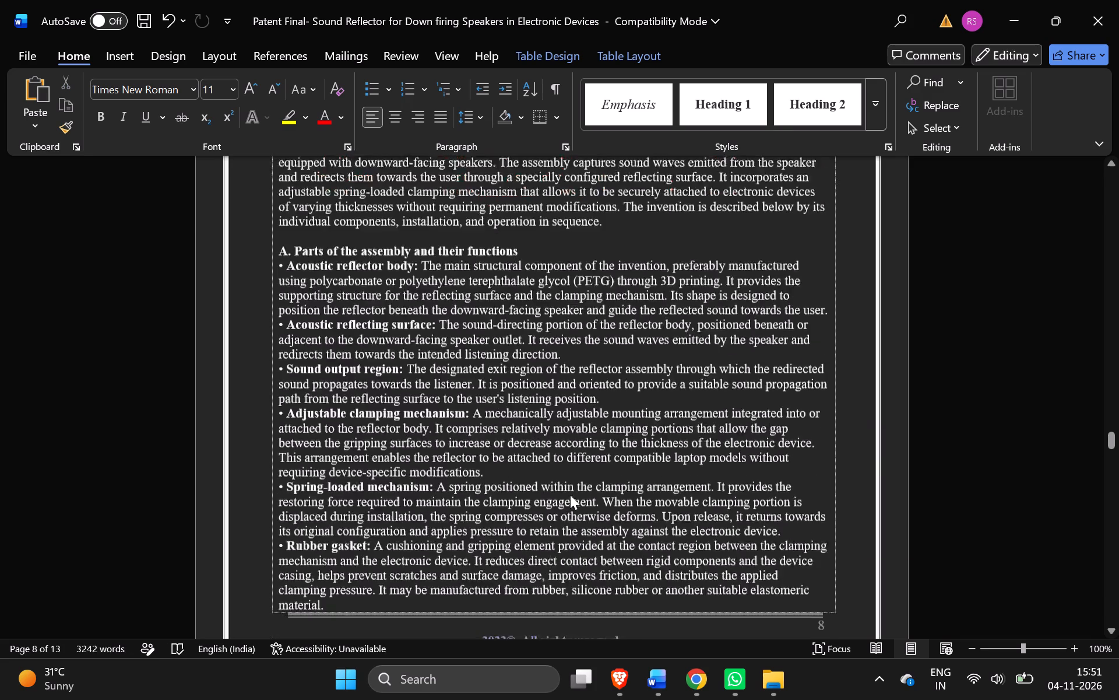
scroll(570, 495, down, 3)
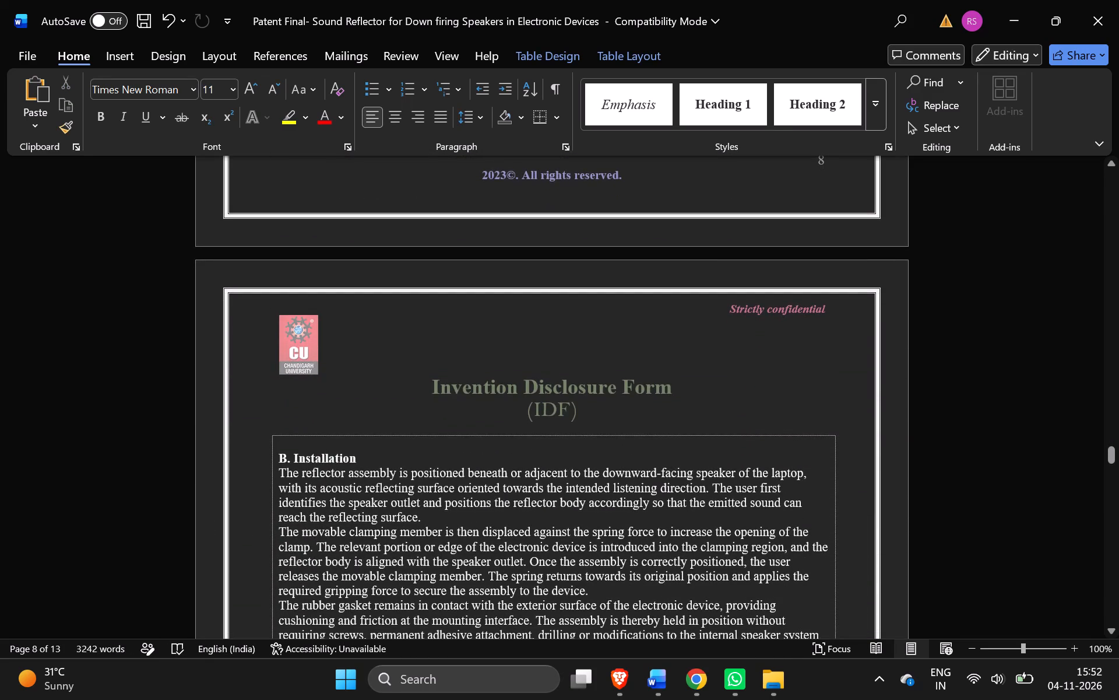
scroll(287, 468, down, 2)
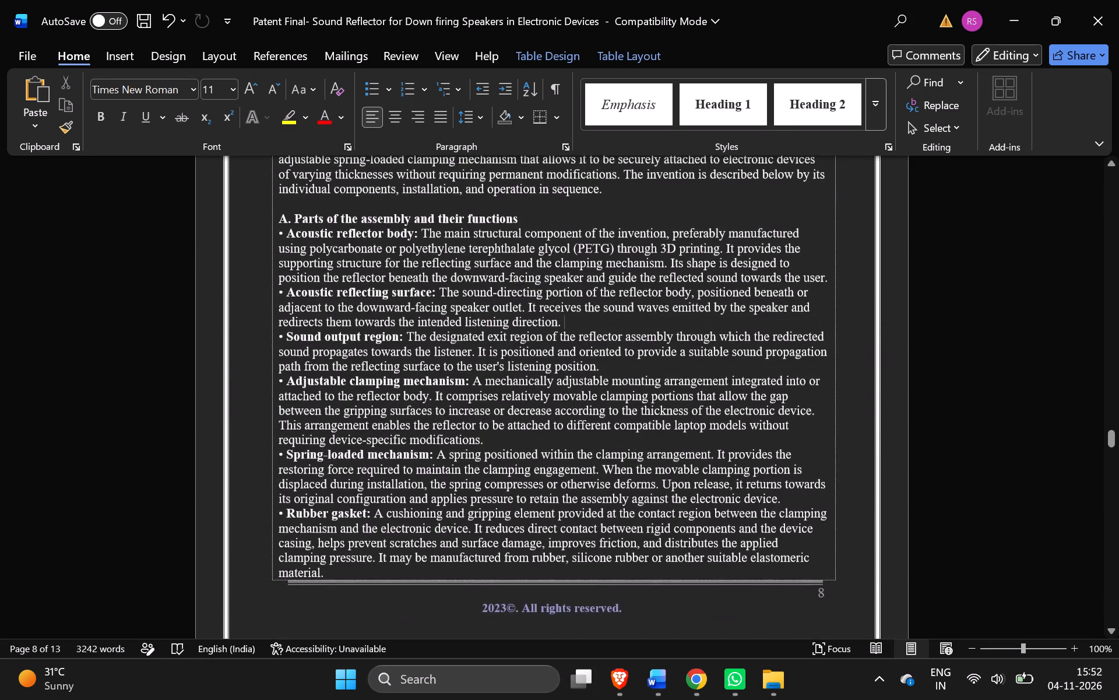
scroll(287, 468, down, 1)
click(280, 484)
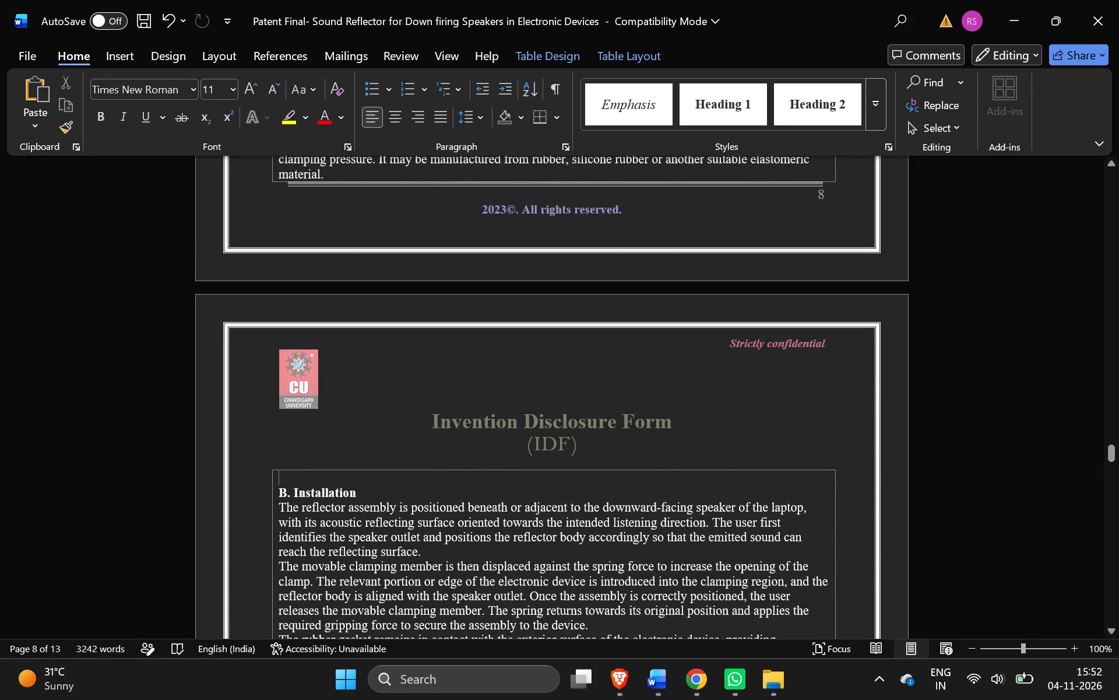
key(Down)
key(BackSpace)
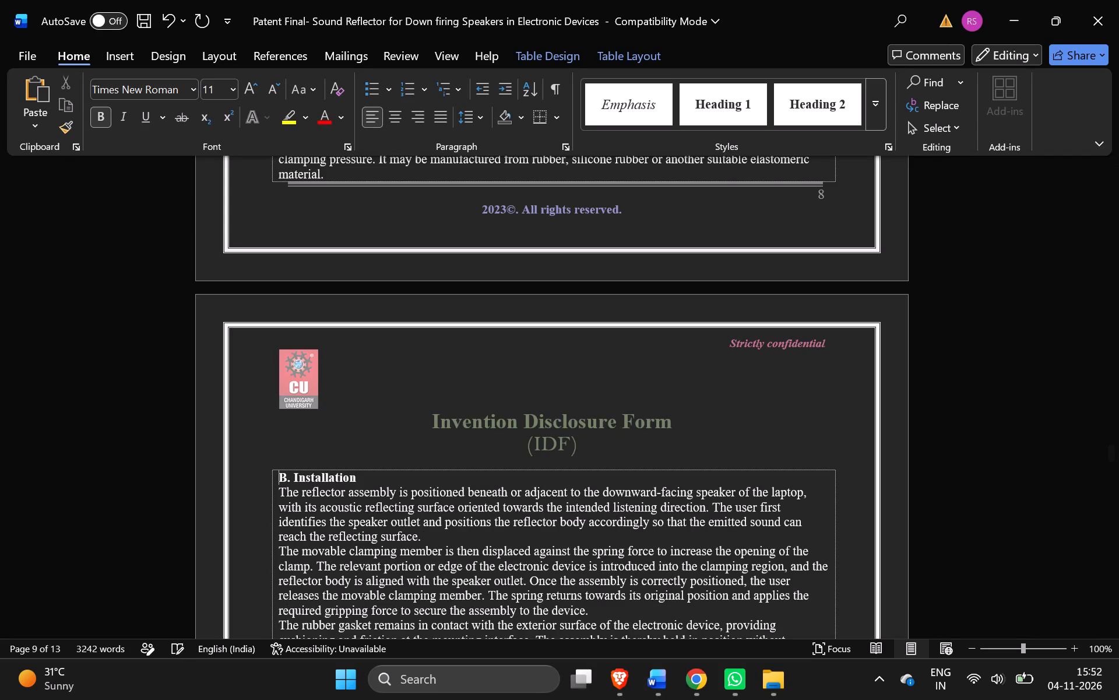
Look over the remaining pages through the section 9 figure summary and save the disclosure form.
scroll(280, 484, down, 4)
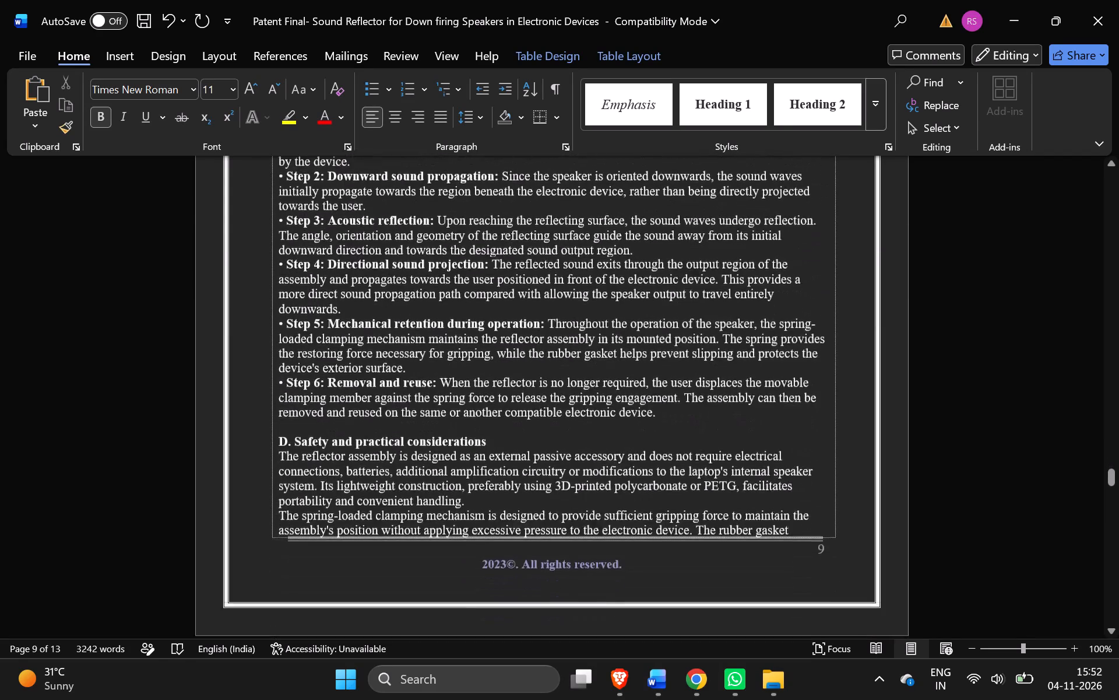
scroll(280, 484, down, 4)
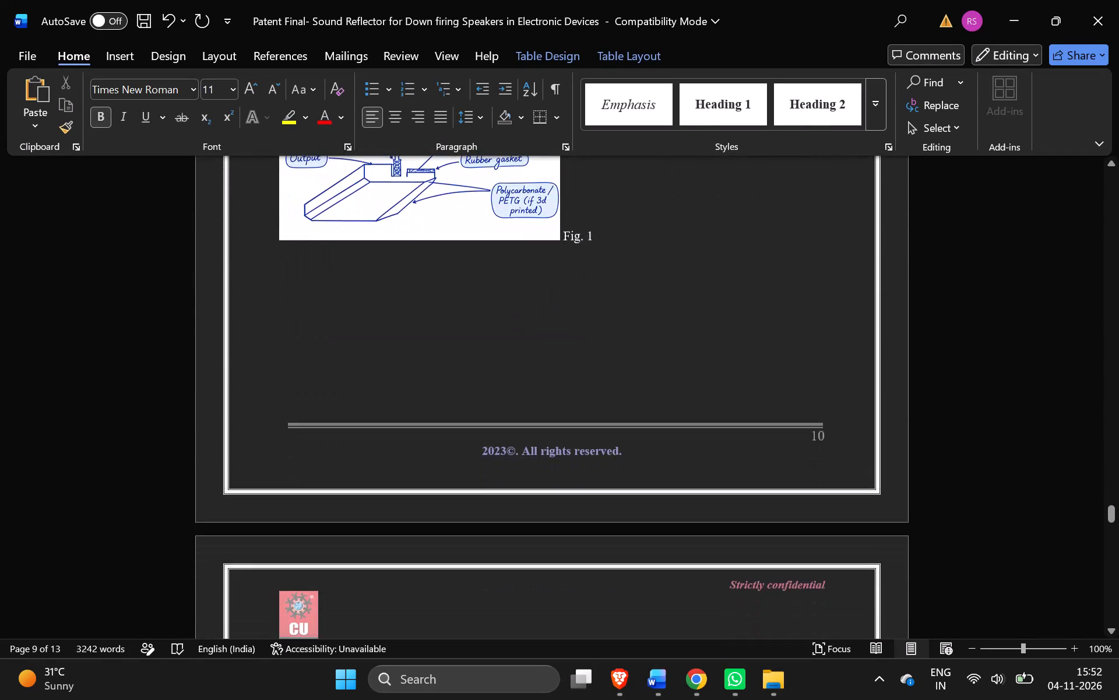
scroll(280, 484, down, 2)
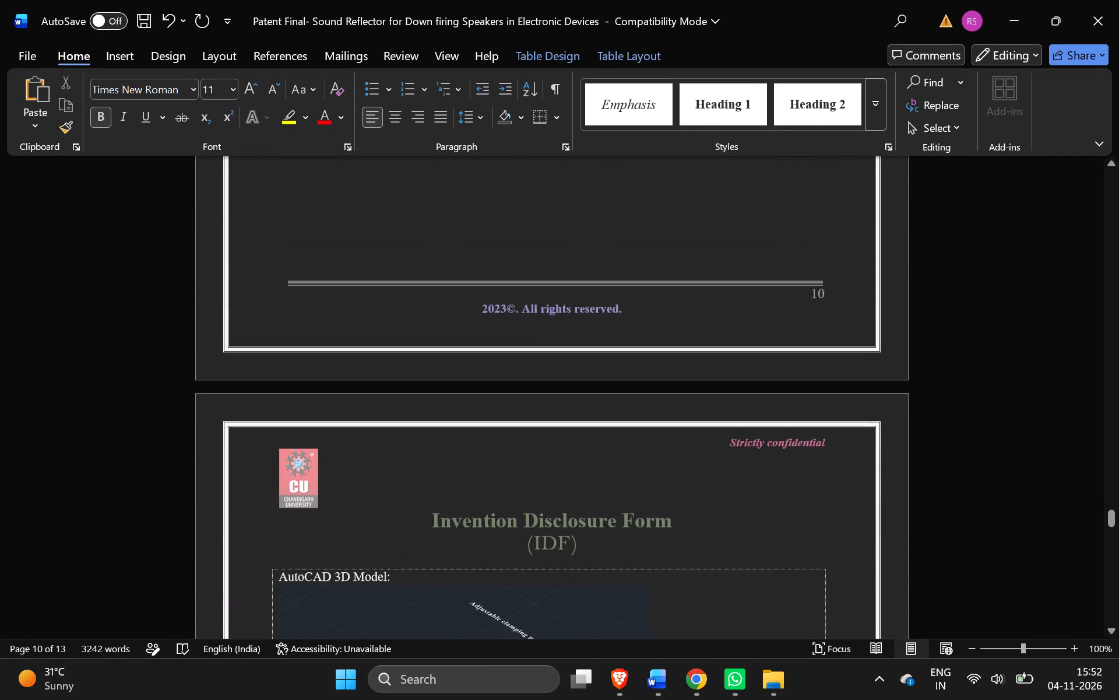
scroll(280, 484, down, 1)
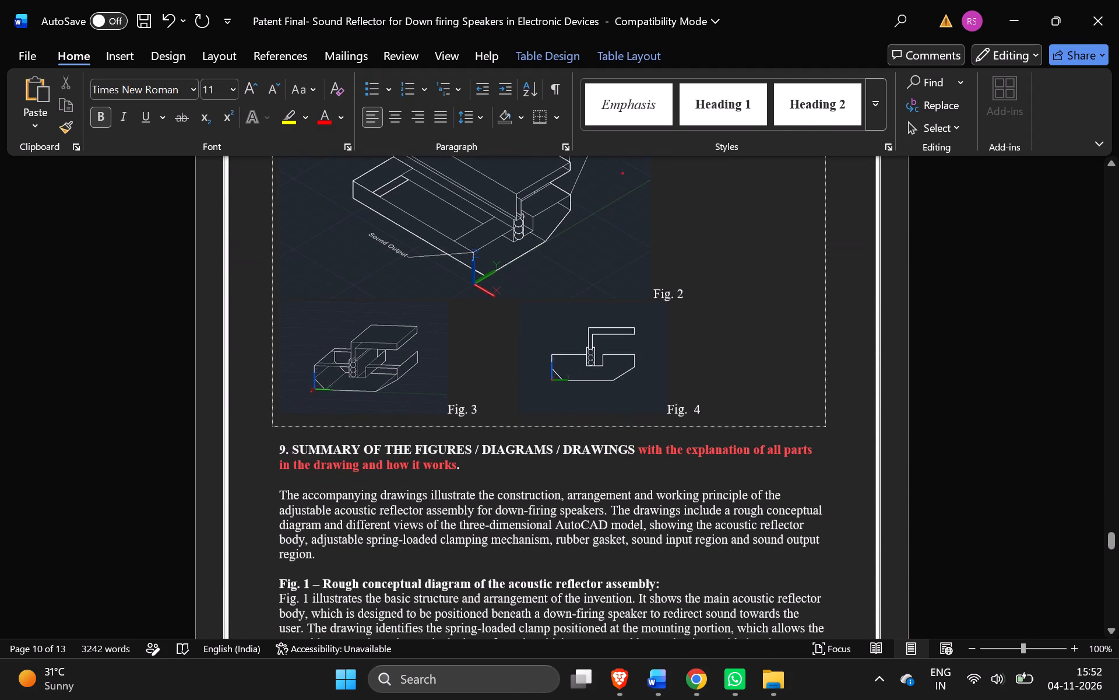
click(149, 19)
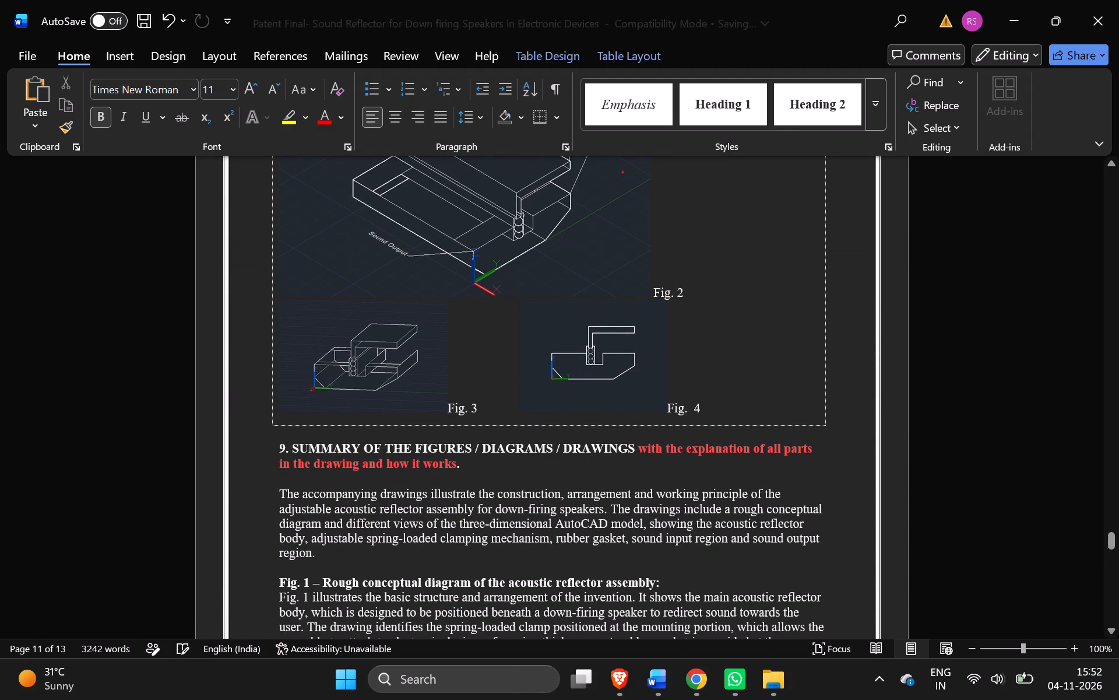
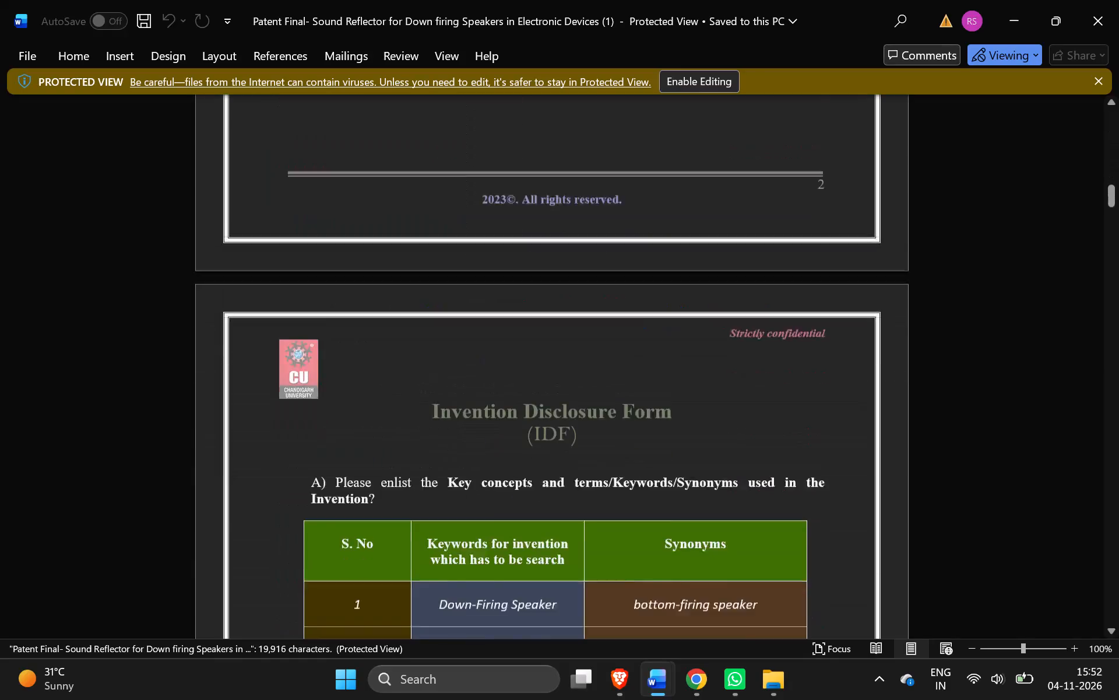
Review the page layout of the downloaded Sound Reflector disclosure form from the keywords table through the section 8 rough diagram.
scroll(705, 488, down, 2)
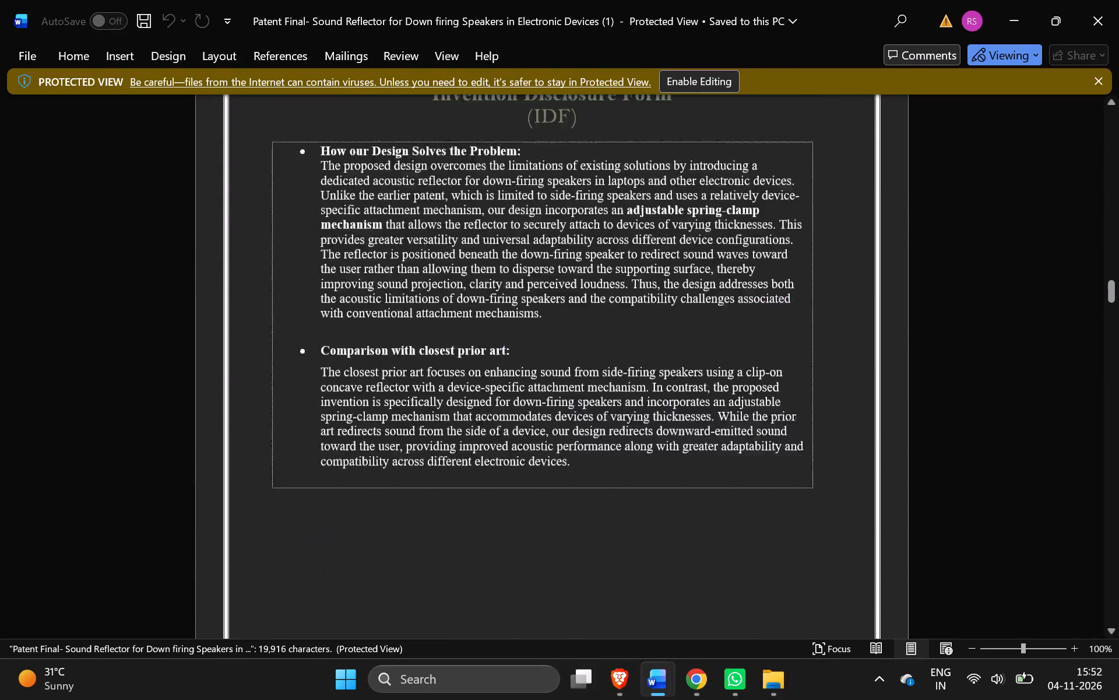
scroll(705, 488, down, 6)
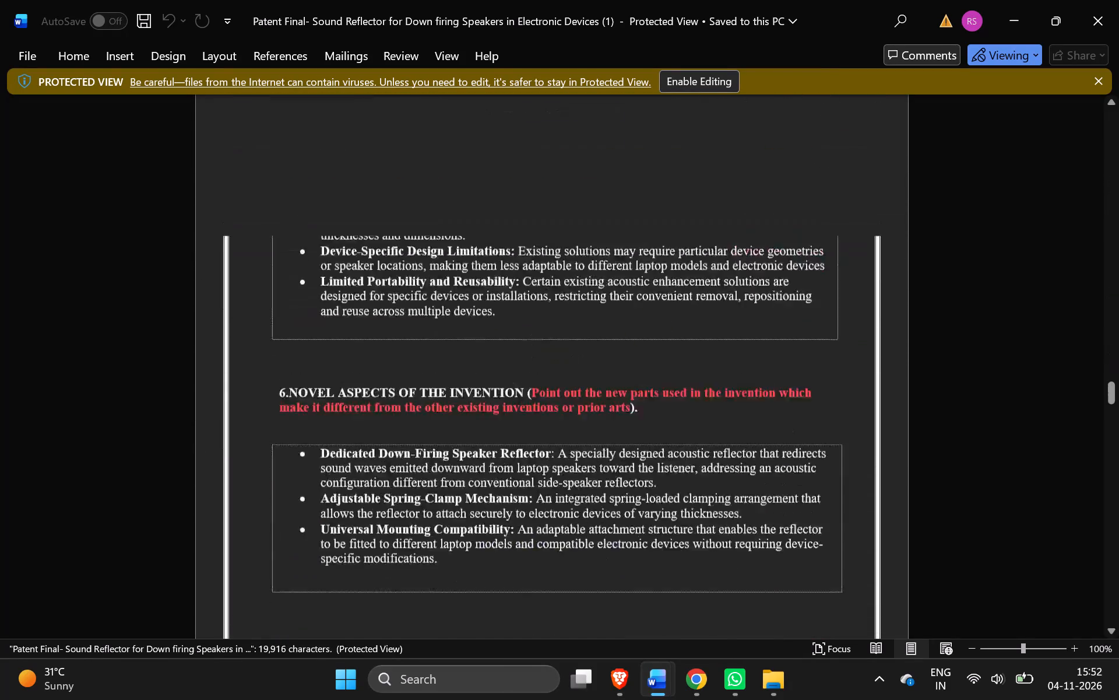
scroll(705, 488, down, 3)
scroll(705, 488, up, 1)
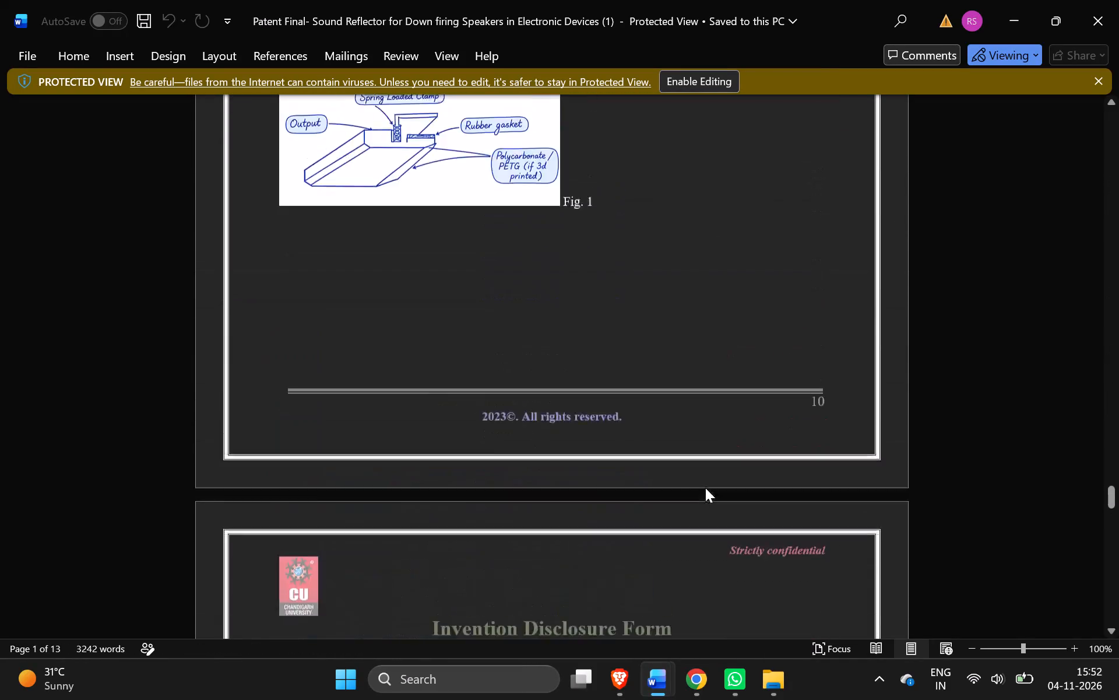
scroll(705, 488, up, 1)
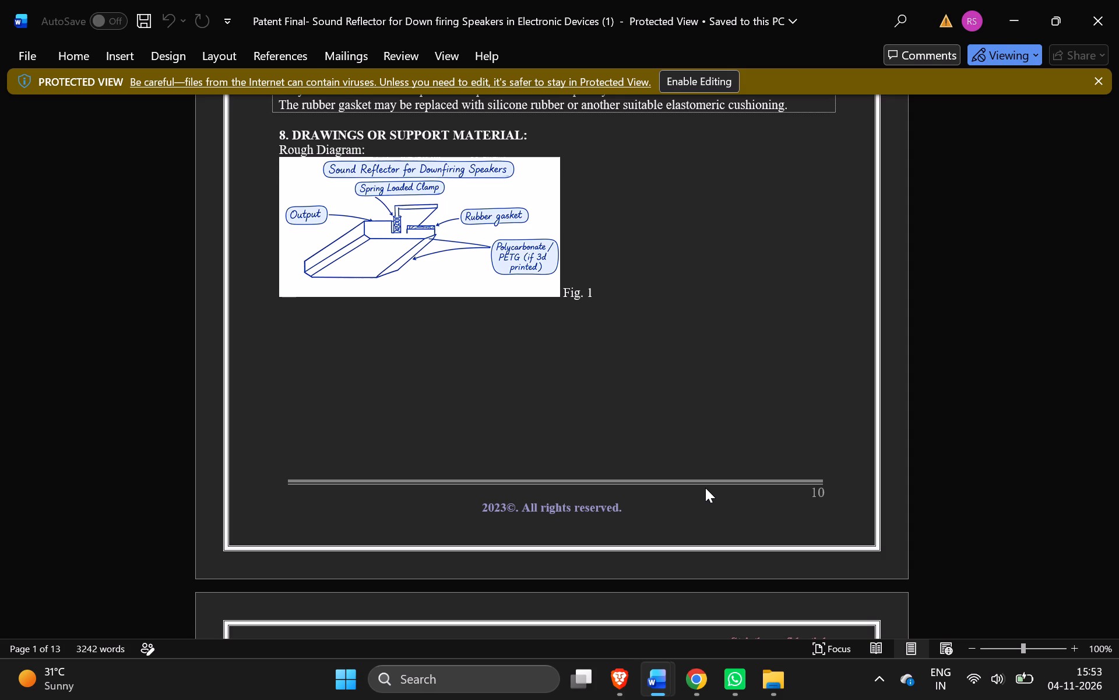
Review the pages from section 8, Drawings or Support Material, through the section 11 parts list for layout and spacing.
scroll(705, 488, down, 6)
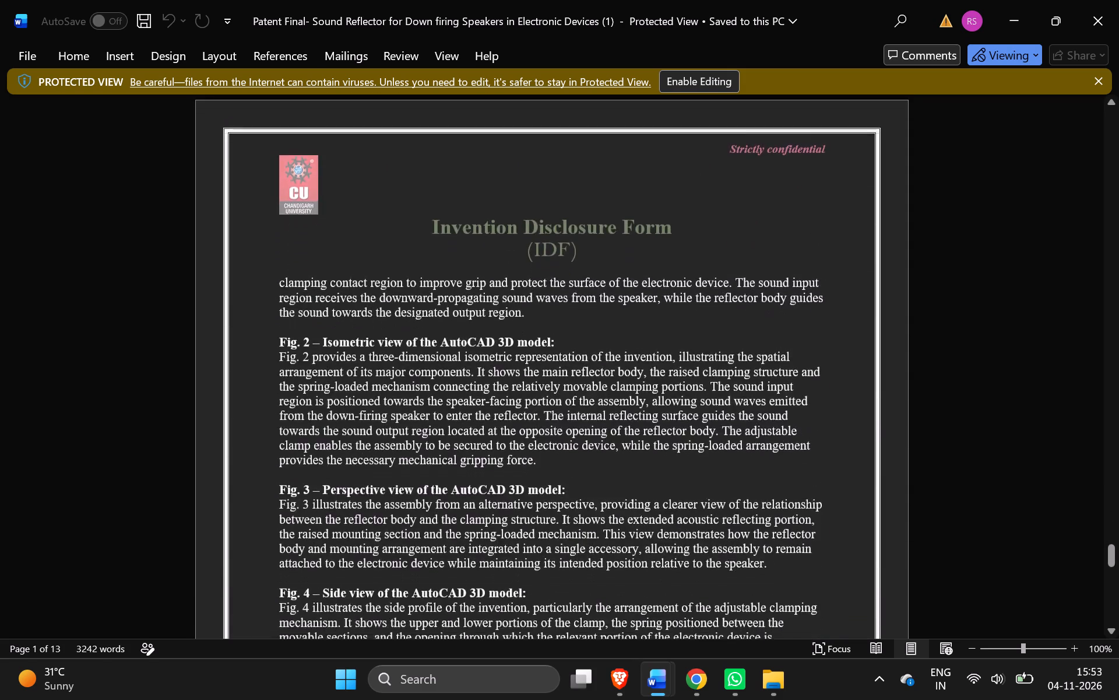
scroll(705, 488, down, 2)
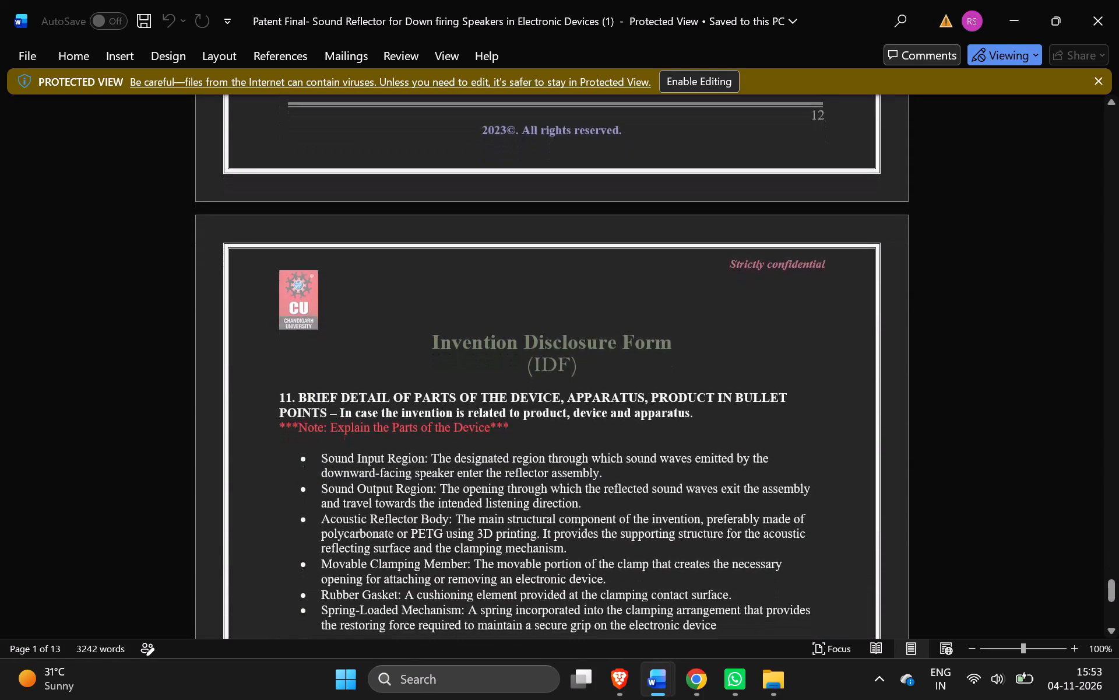
scroll(705, 488, down, 1)
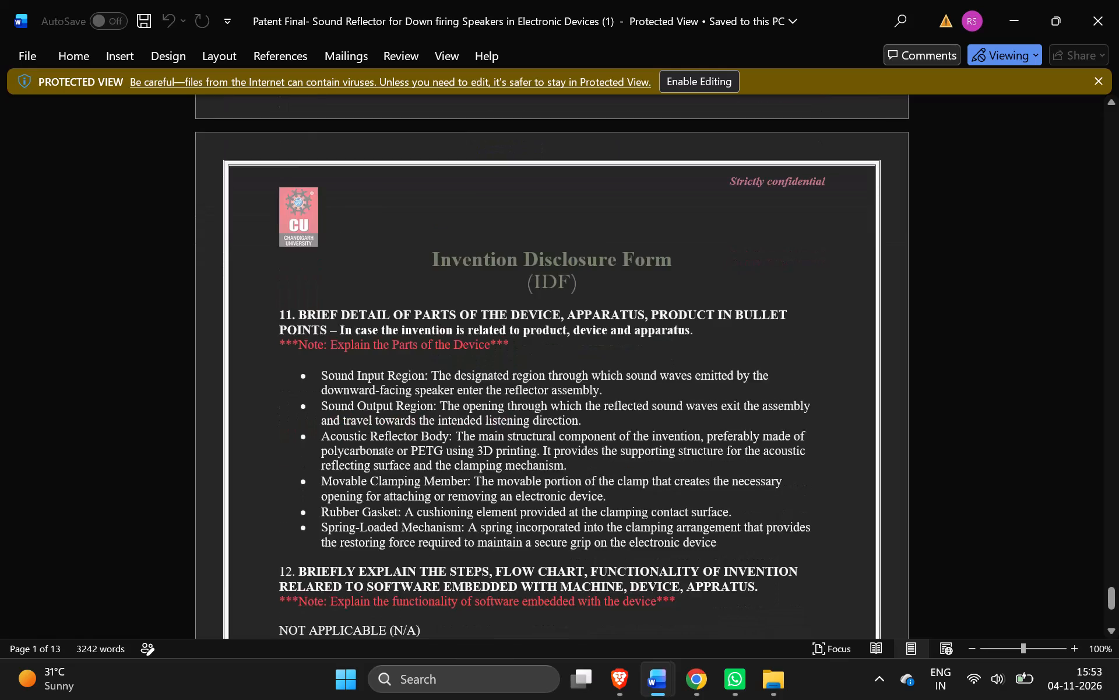
scroll(705, 488, down, 3)
scroll(705, 488, up, 1)
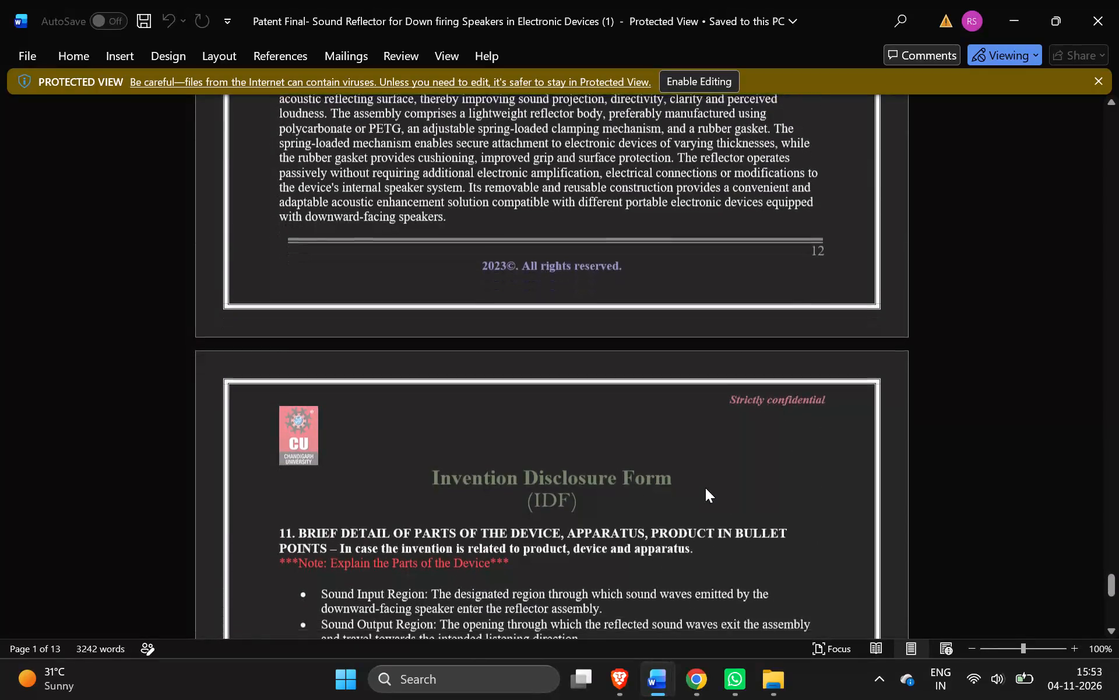
scroll(705, 488, up, 2)
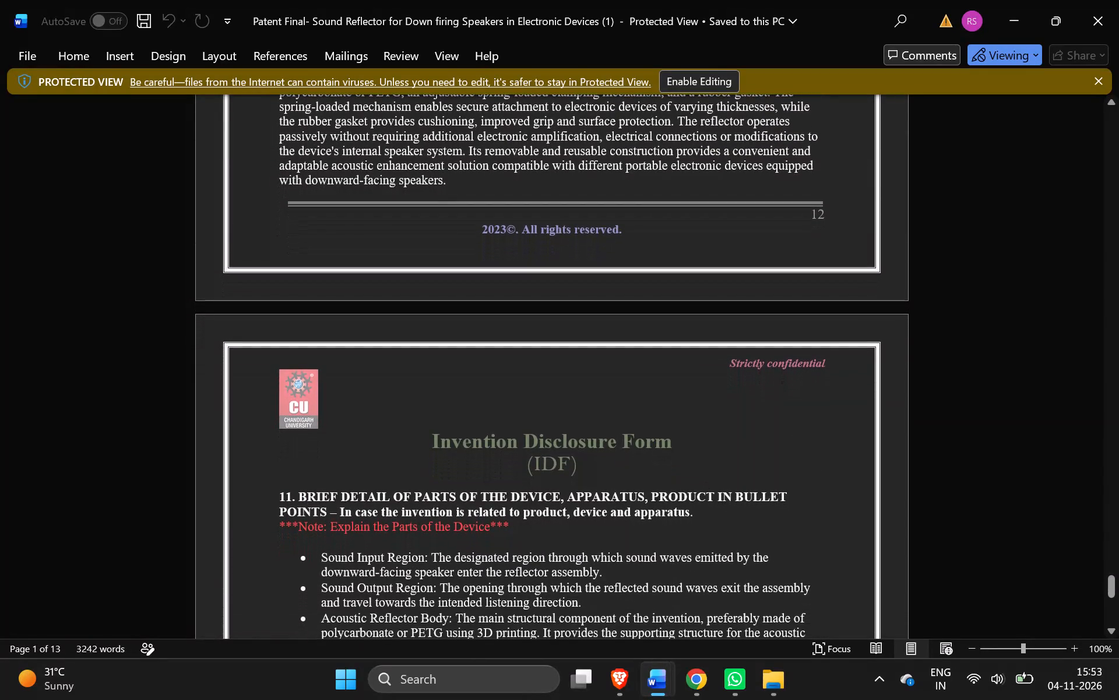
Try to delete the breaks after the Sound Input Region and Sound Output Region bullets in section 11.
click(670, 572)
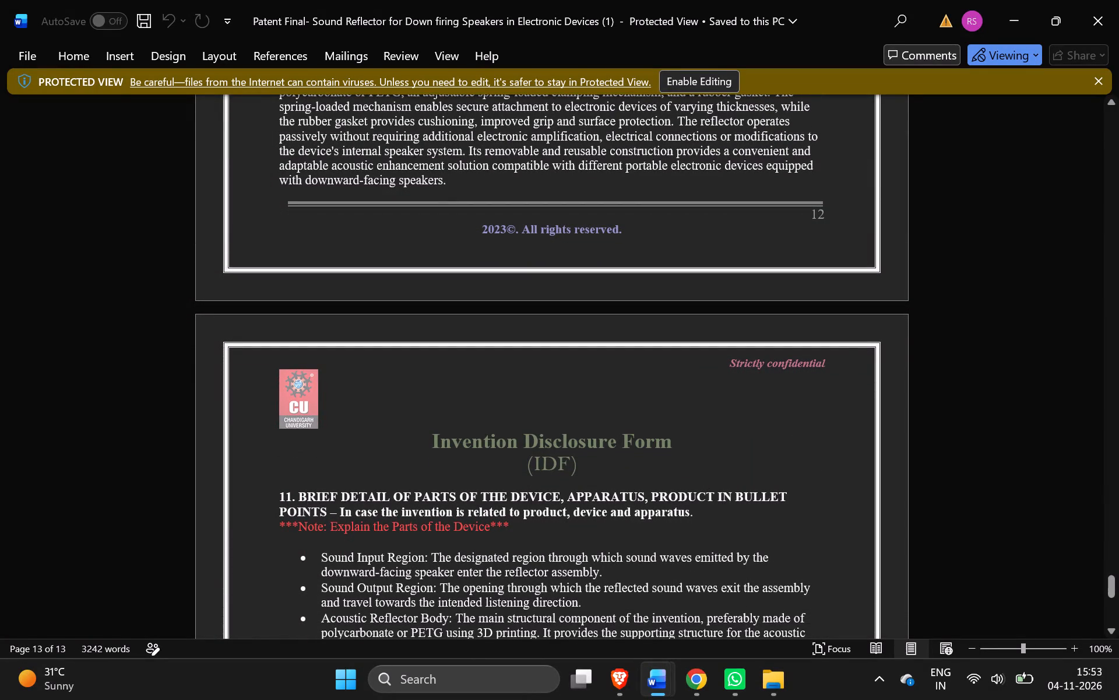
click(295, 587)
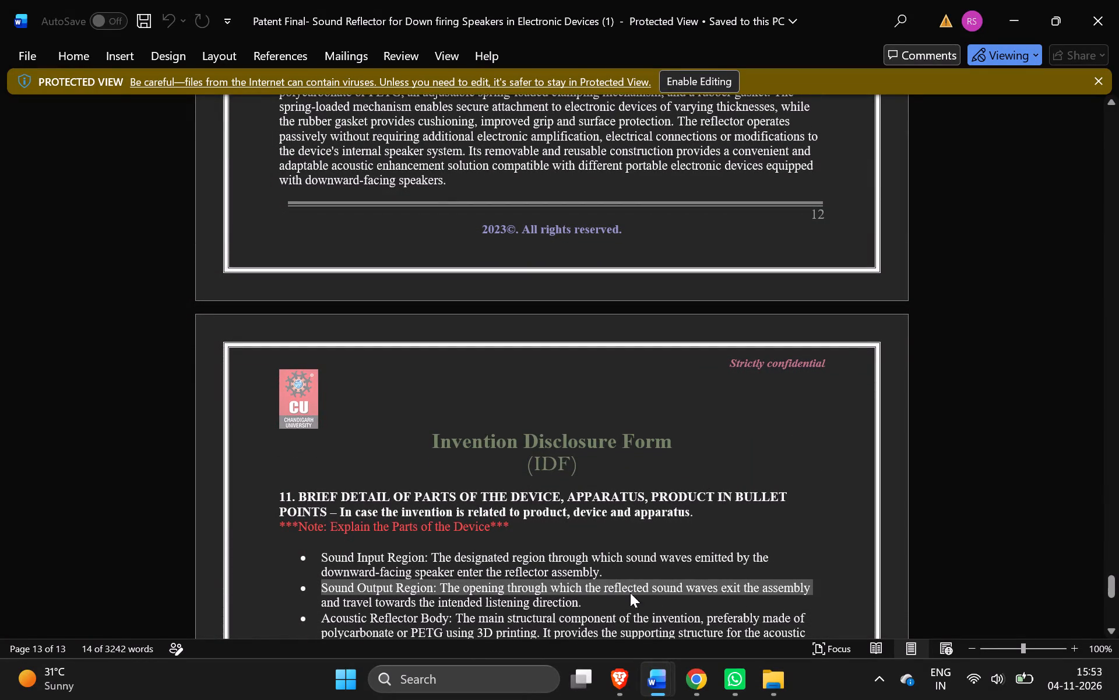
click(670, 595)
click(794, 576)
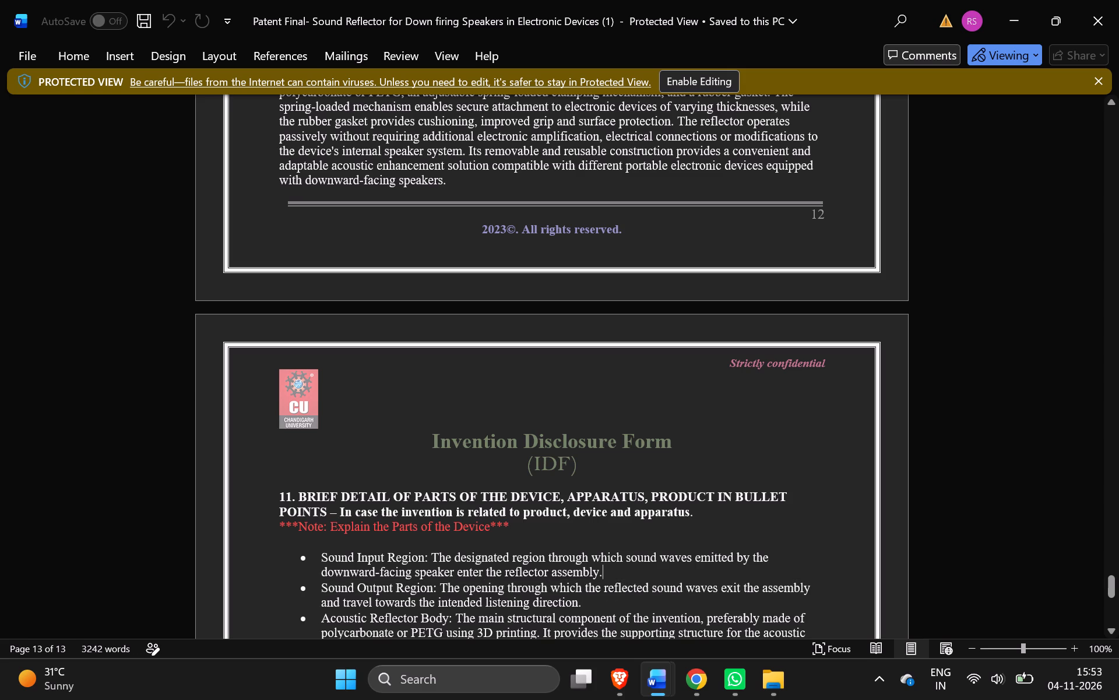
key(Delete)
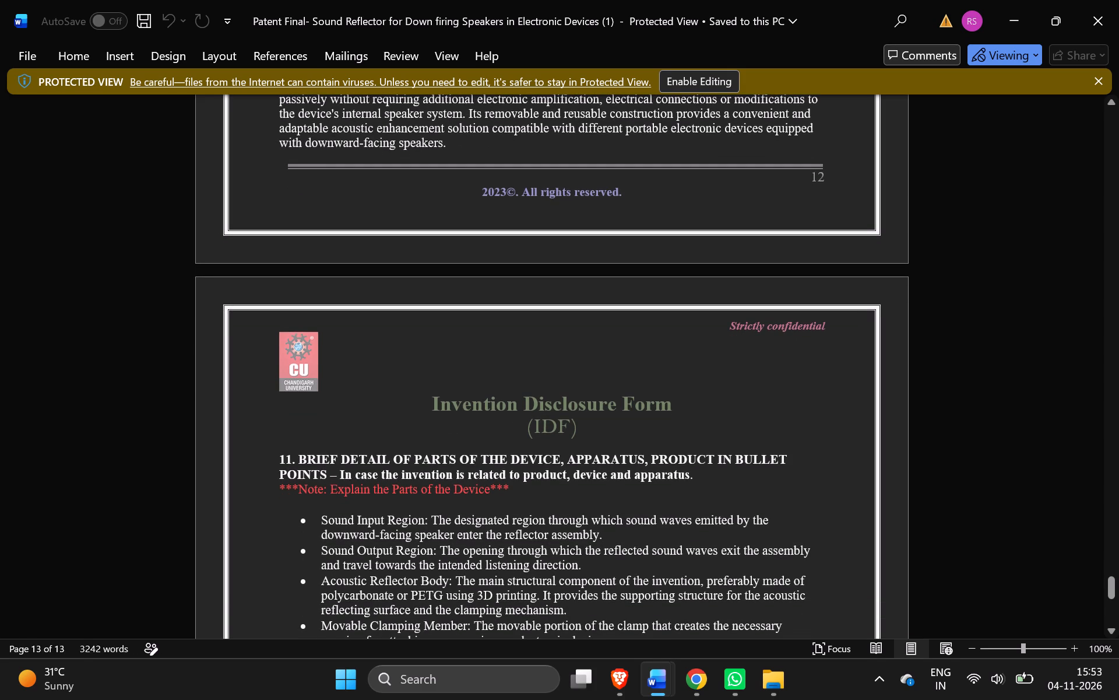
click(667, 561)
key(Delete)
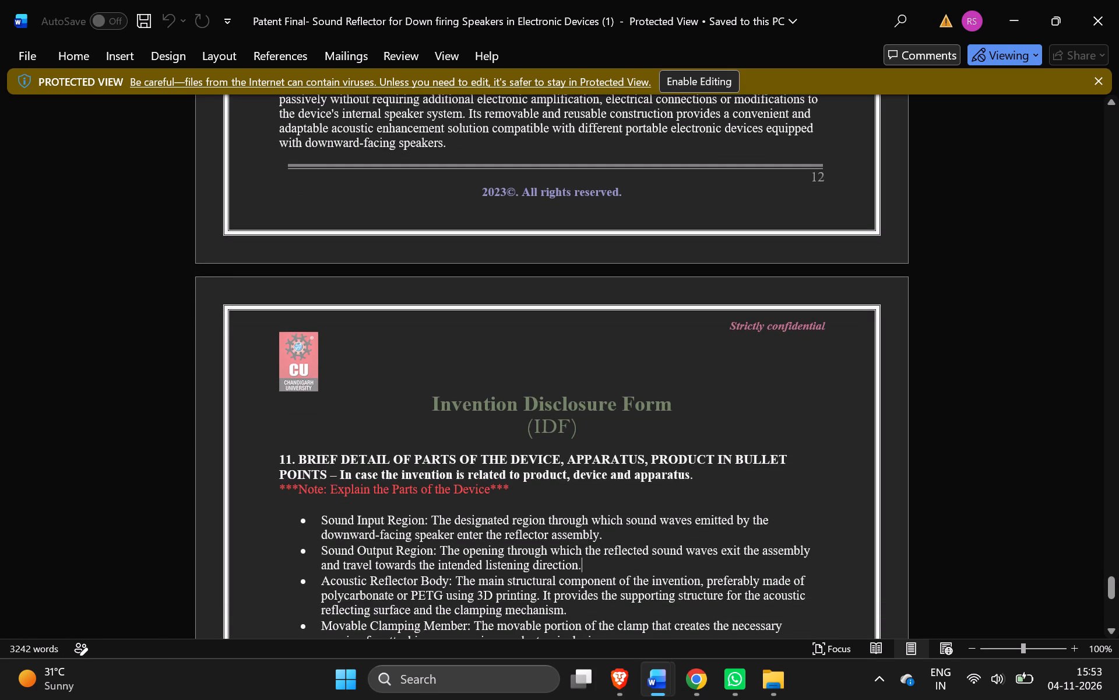
Examine page 13, from the section 11 parts list through section 14, Related Publication, for spacing and completeness.
scroll(667, 561, down, 1)
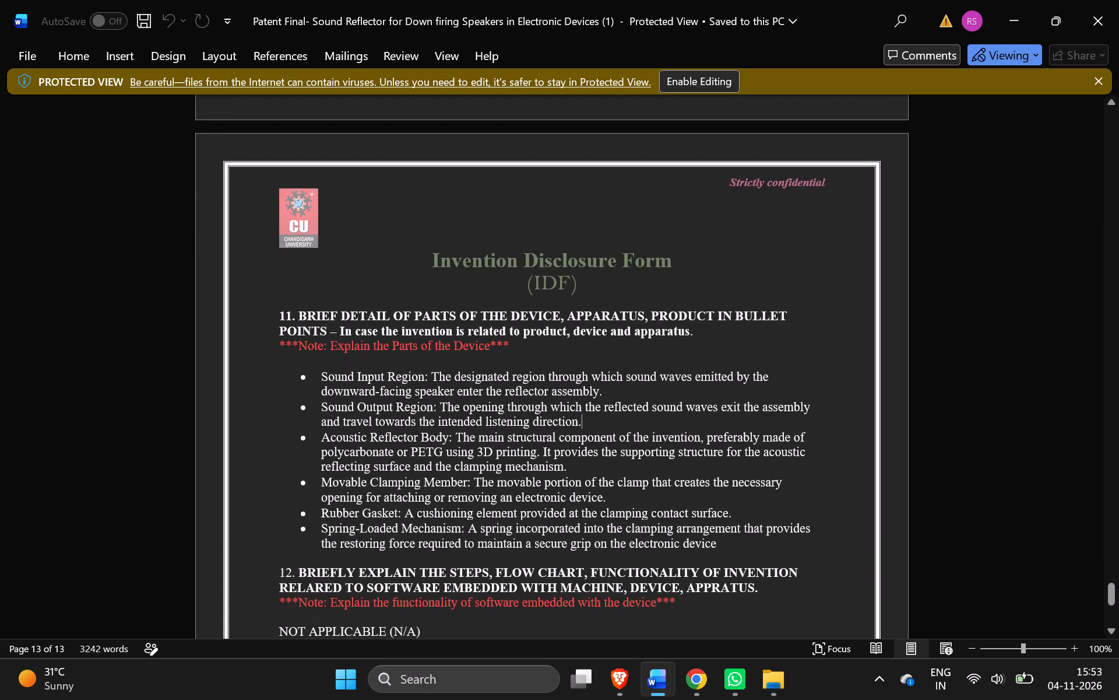
click(589, 473)
scroll(666, 556, down, 6)
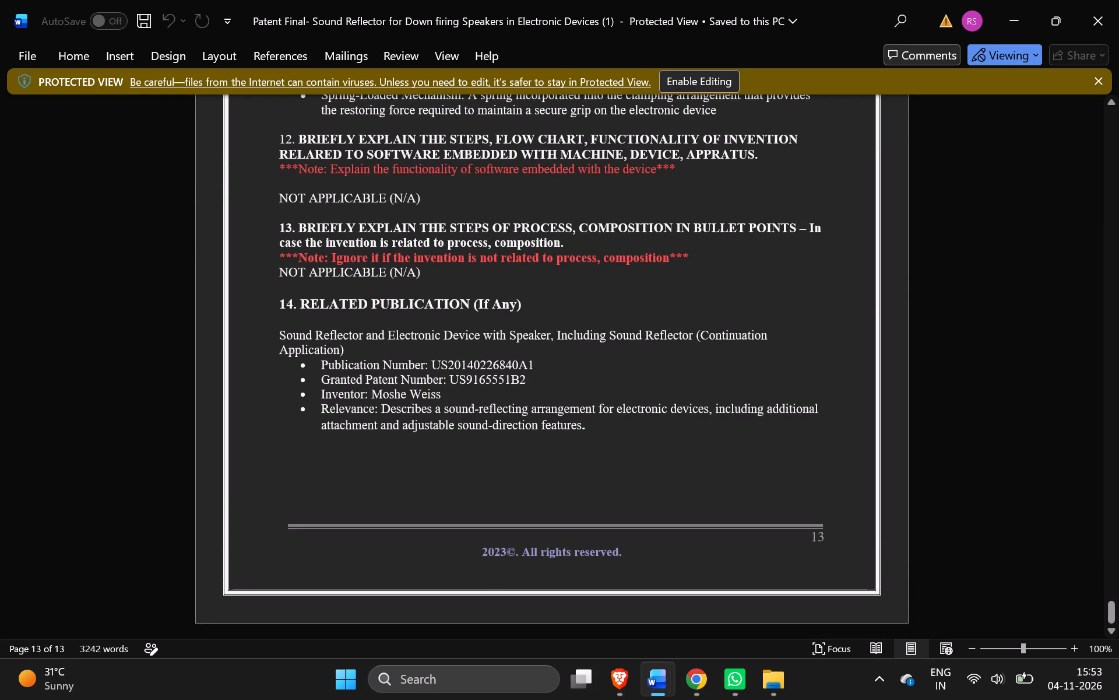
click(473, 487)
scroll(473, 487, up, 1)
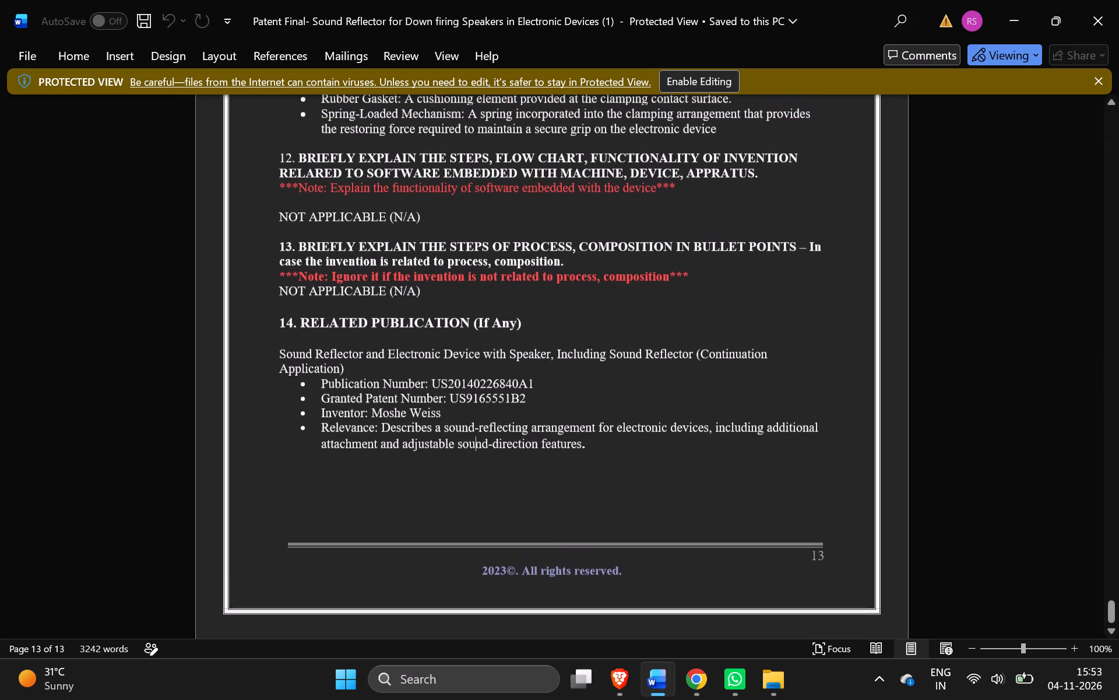
scroll(473, 487, up, 4)
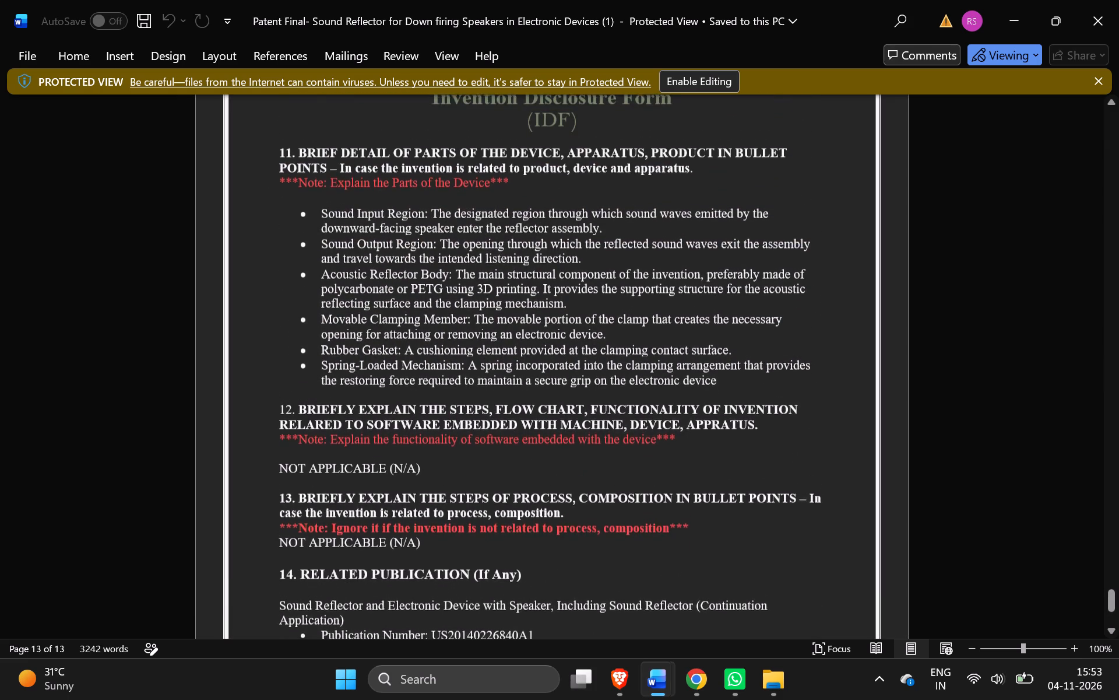
scroll(473, 487, up, 2)
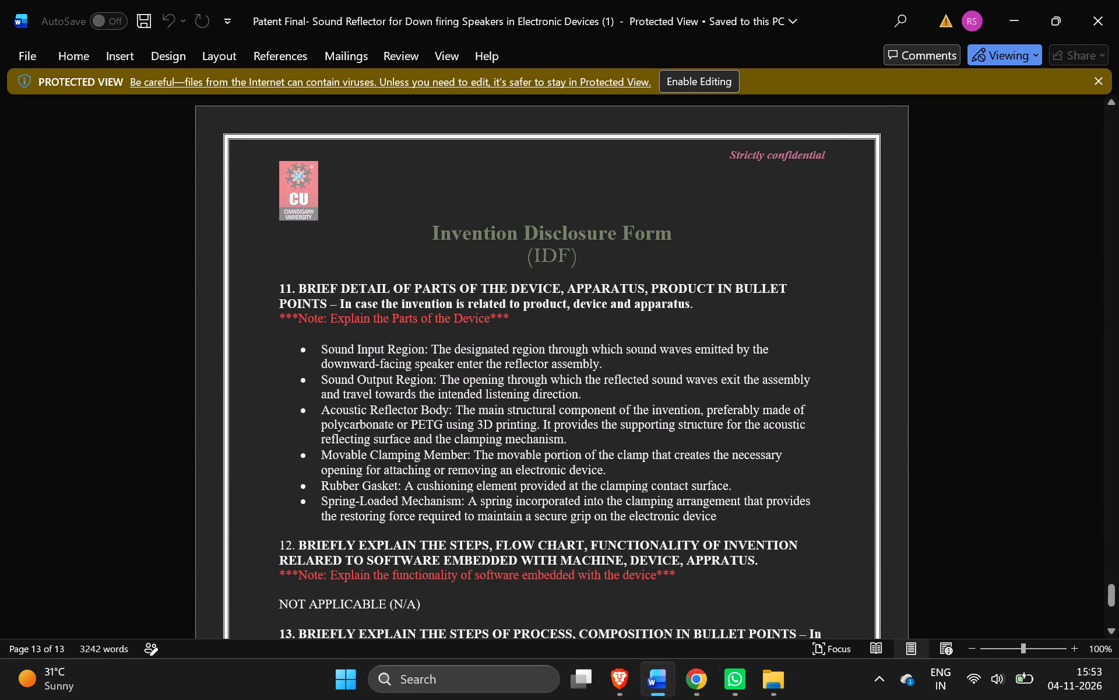
scroll(405, 555, down, 2)
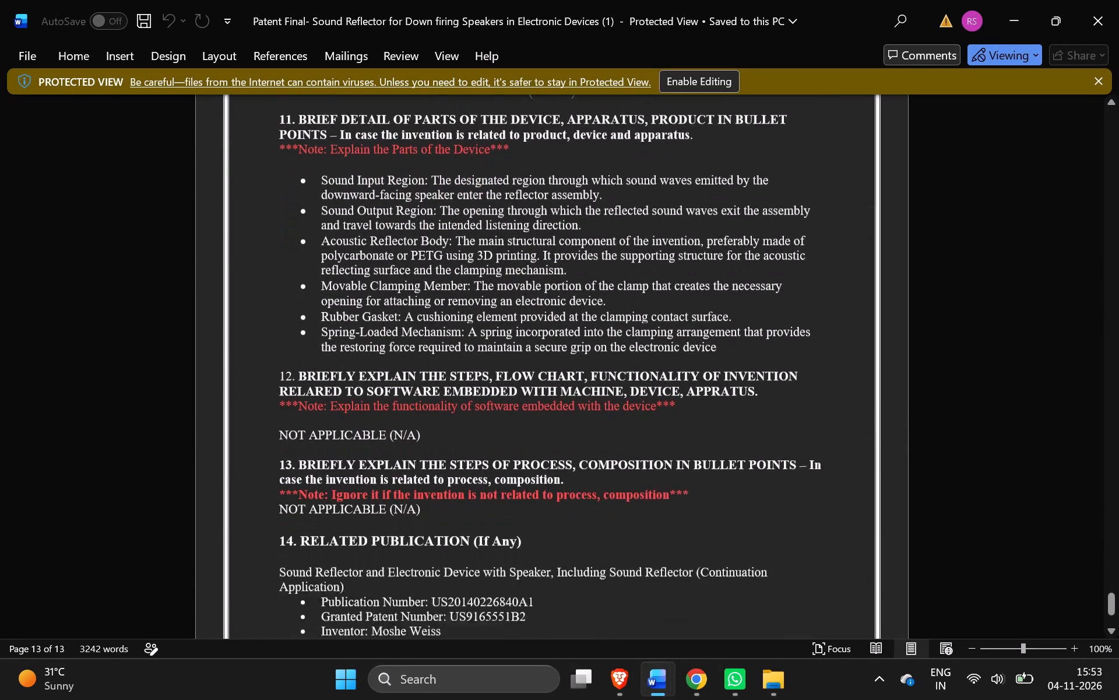
scroll(405, 555, down, 1)
scroll(405, 555, up, 1)
drag(392, 322, 470, 629)
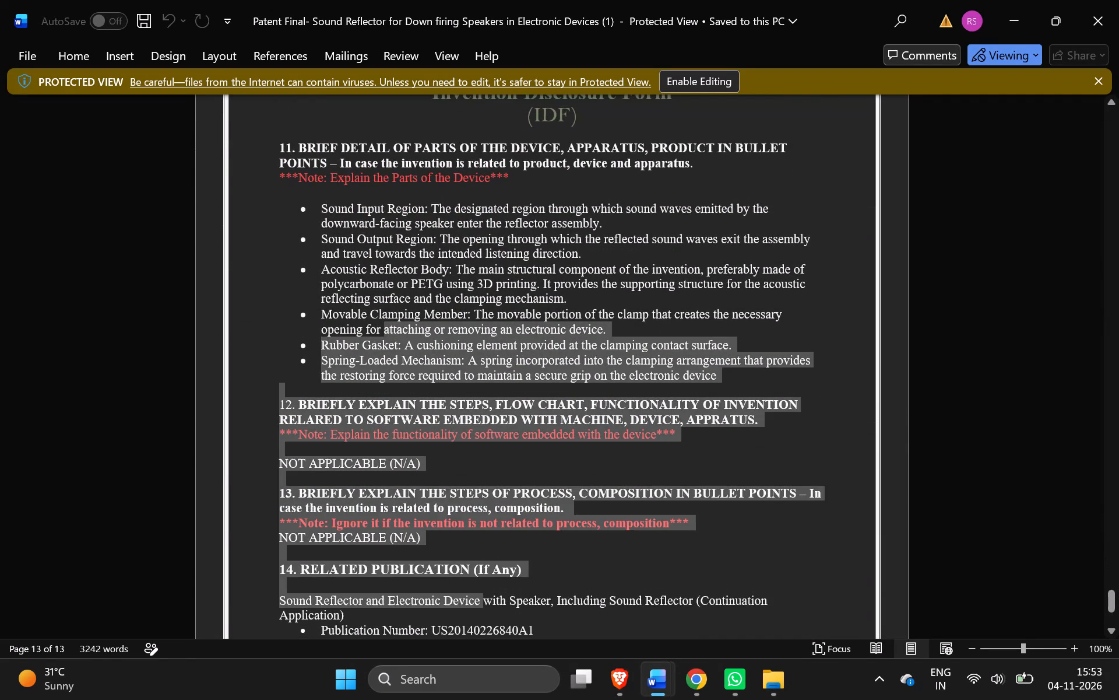
click(543, 607)
drag(543, 607, 269, 148)
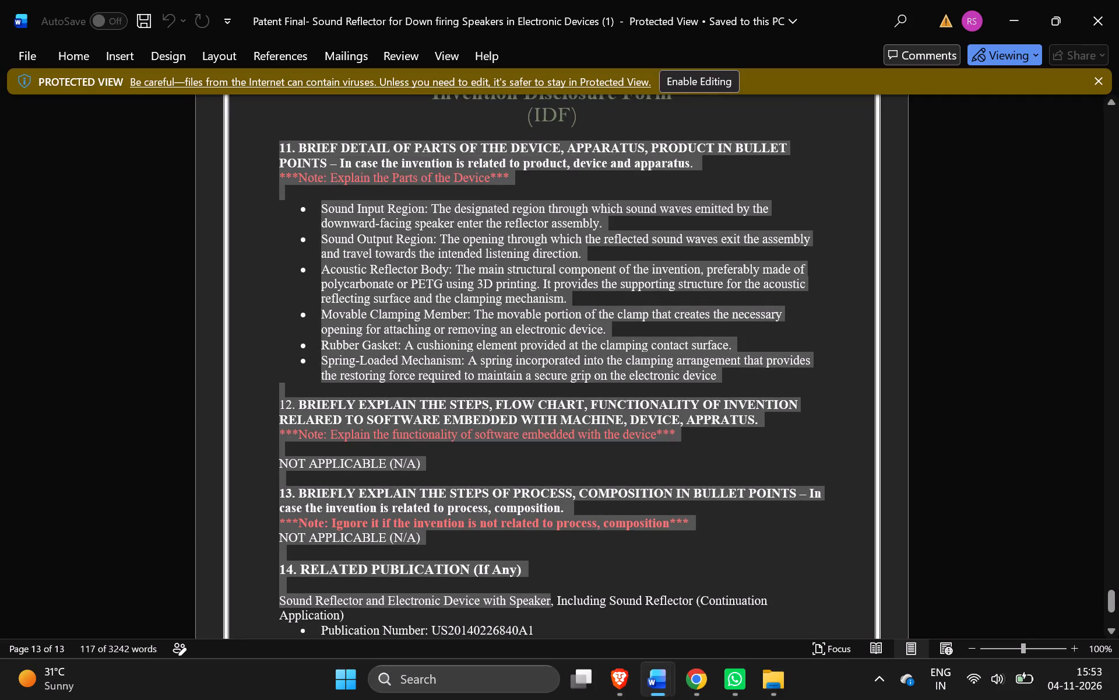
click(473, 148)
Take the document out of Protected View so it can be edited.
click(716, 84)
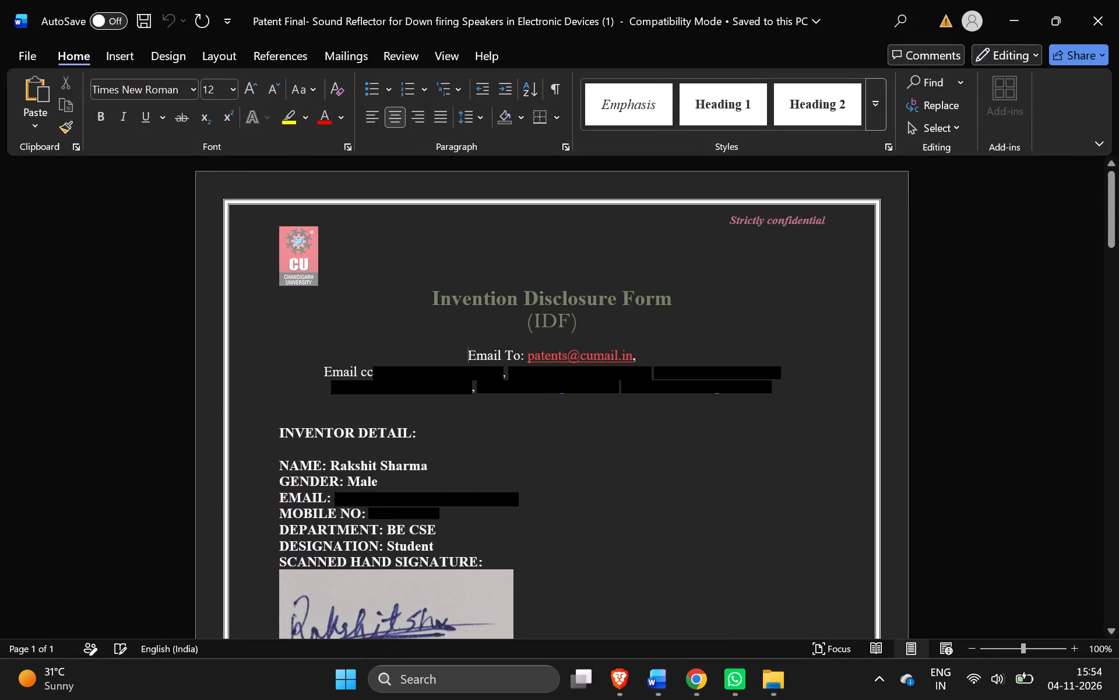
Check the editable copy from the inventor details through the figure descriptions to the Related Publication section on page 13.
click(281, 424)
drag(281, 424, 610, 590)
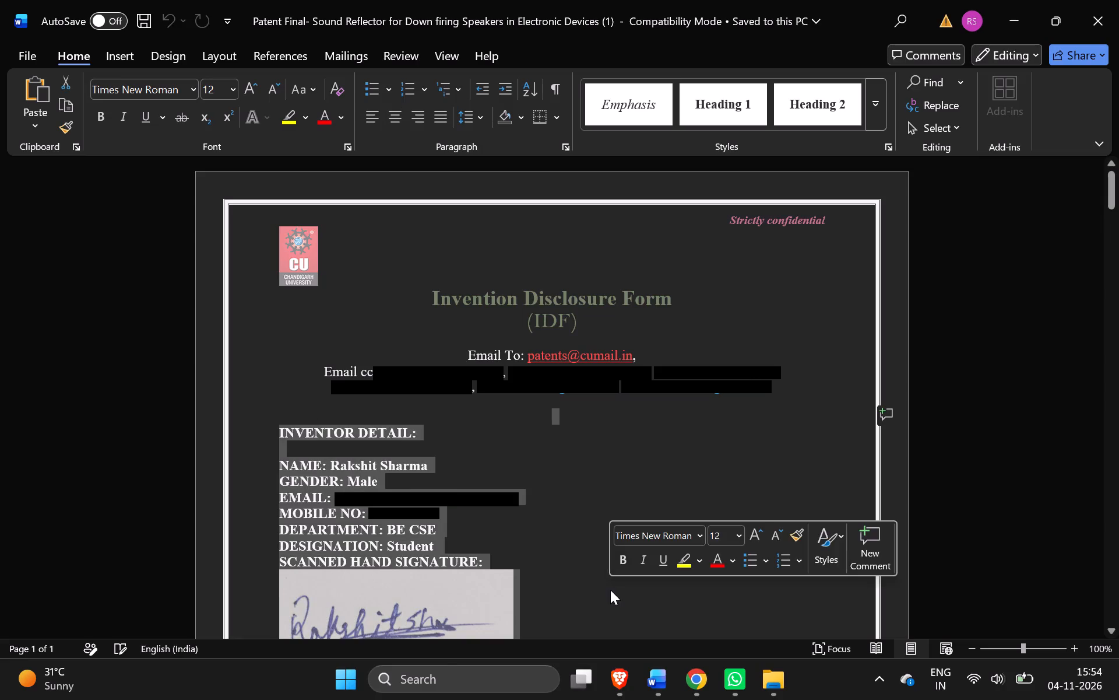
scroll(610, 590, down, 8)
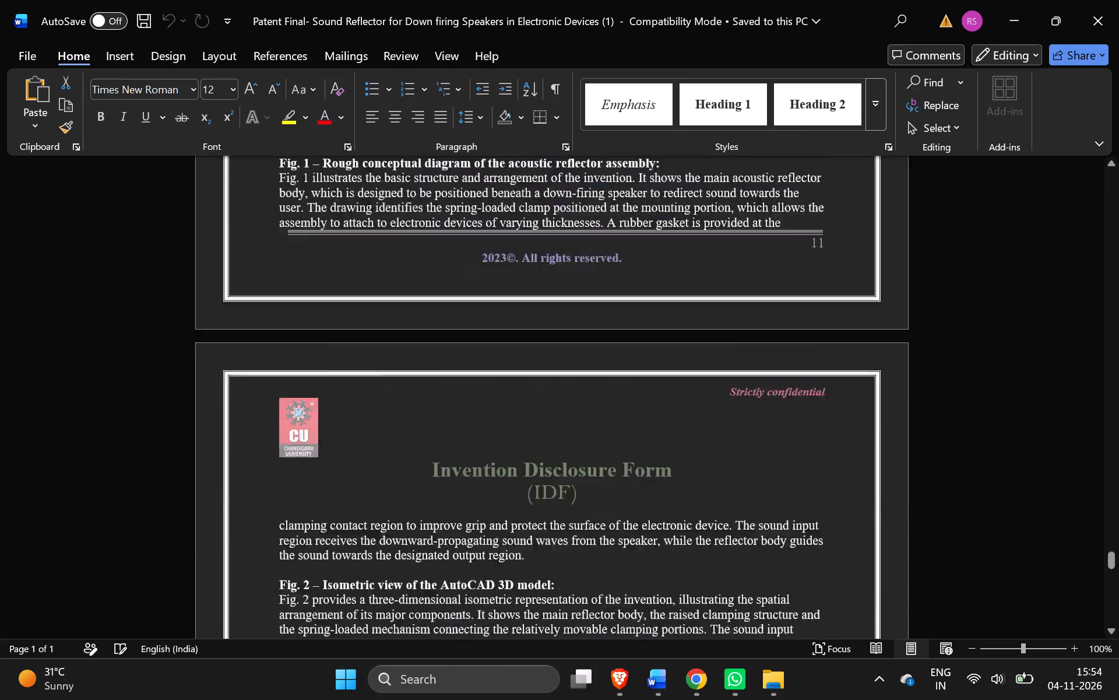
click(610, 590)
drag(610, 590, 281, 443)
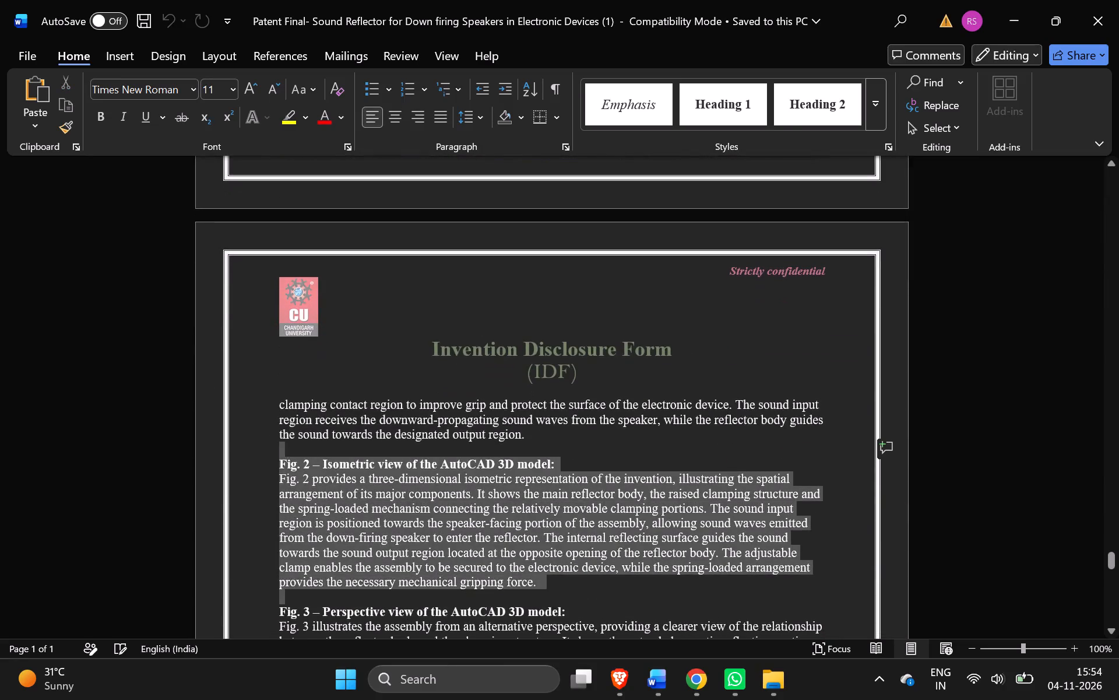
scroll(281, 443, down, 7)
drag(579, 427, 352, 350)
click(553, 425)
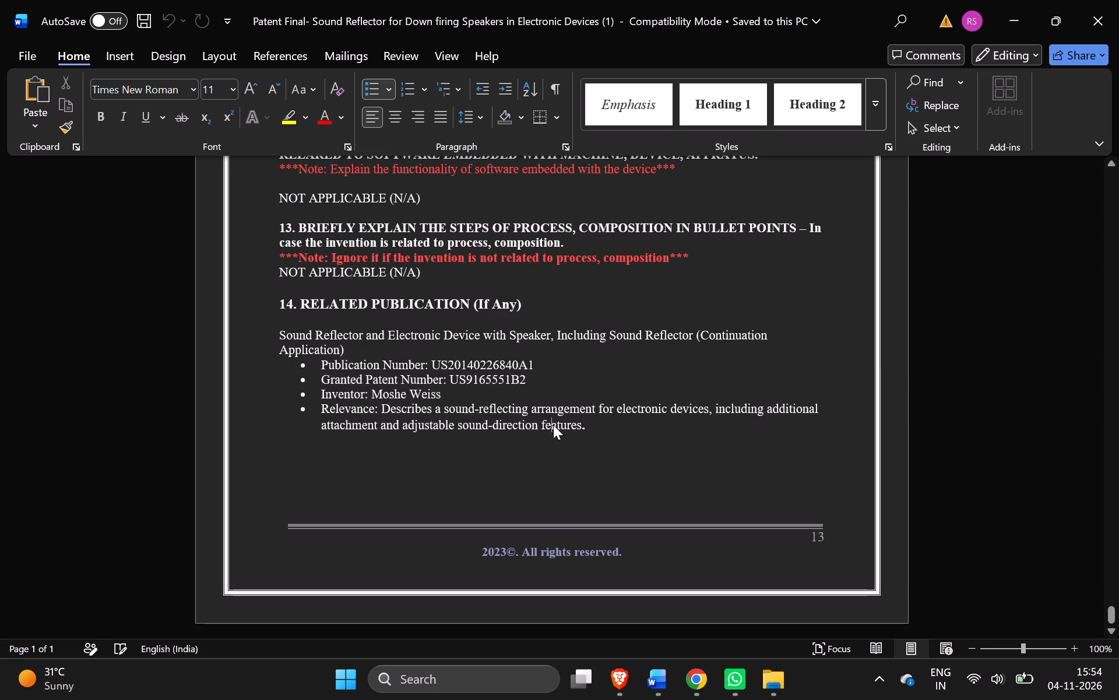
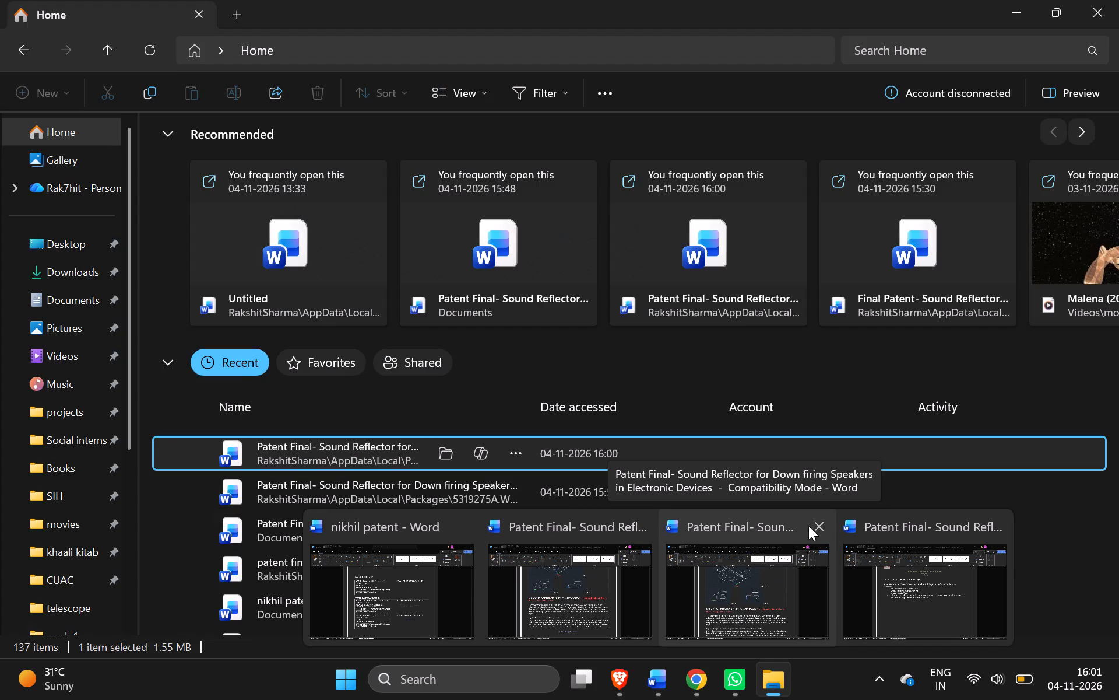
Close the extra open window of the sound reflector patent document.
click(815, 523)
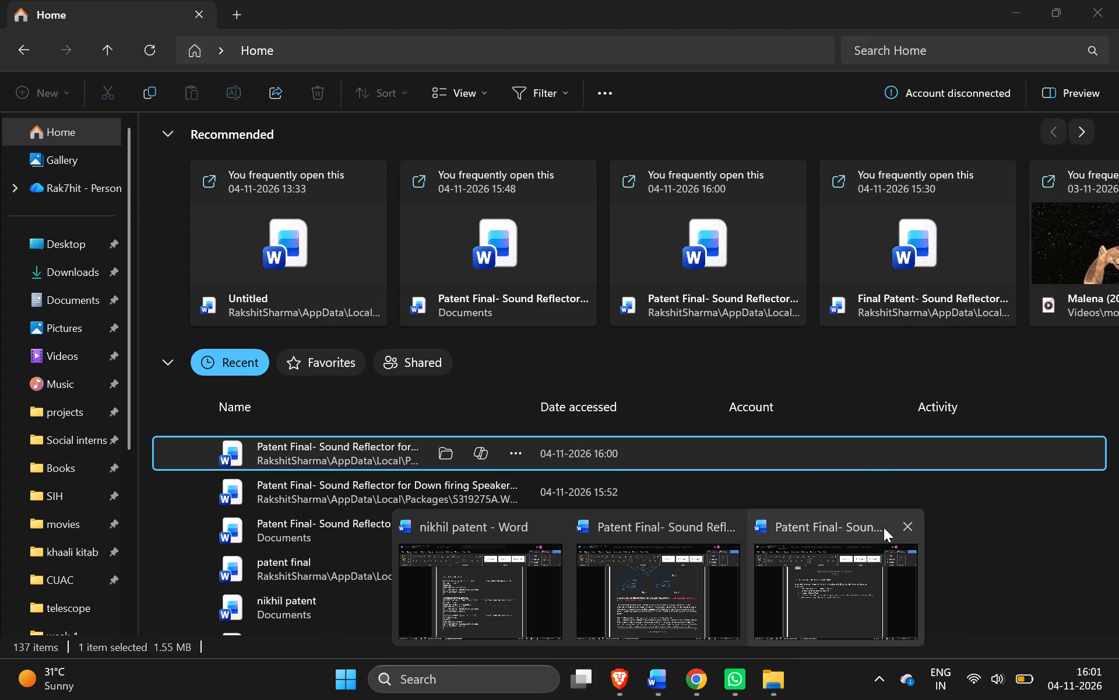
Switch to the patent document copy (1) and remove blank lines above the section 14 heading to pull it back onto page 13.
click(842, 588)
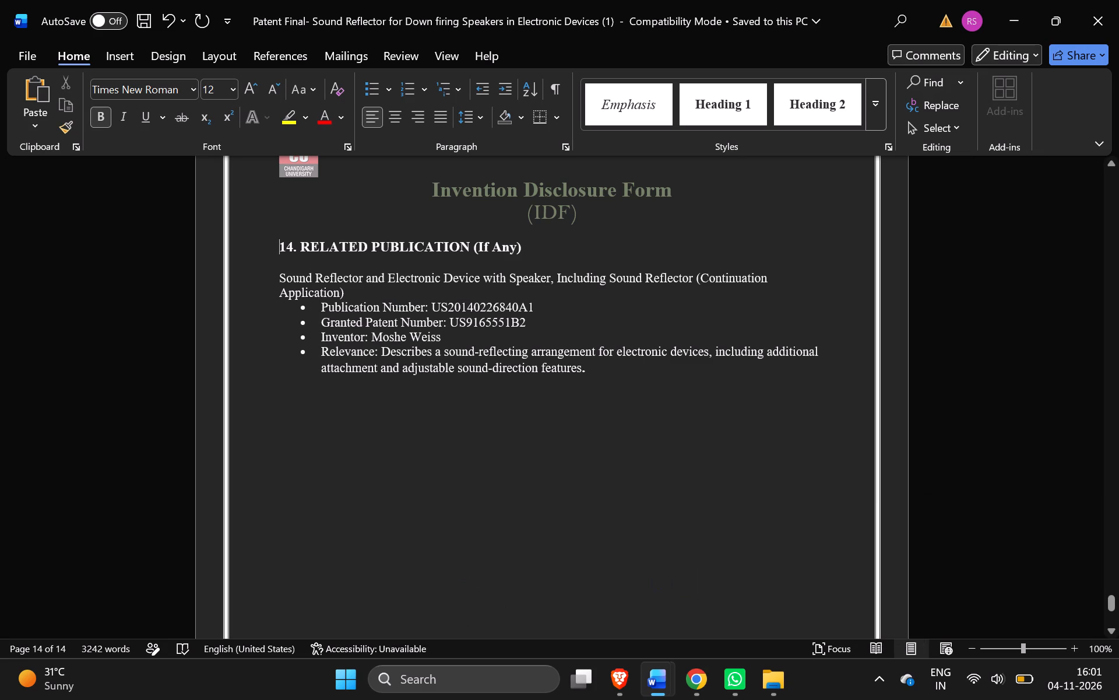
scroll(642, 375, up, 1)
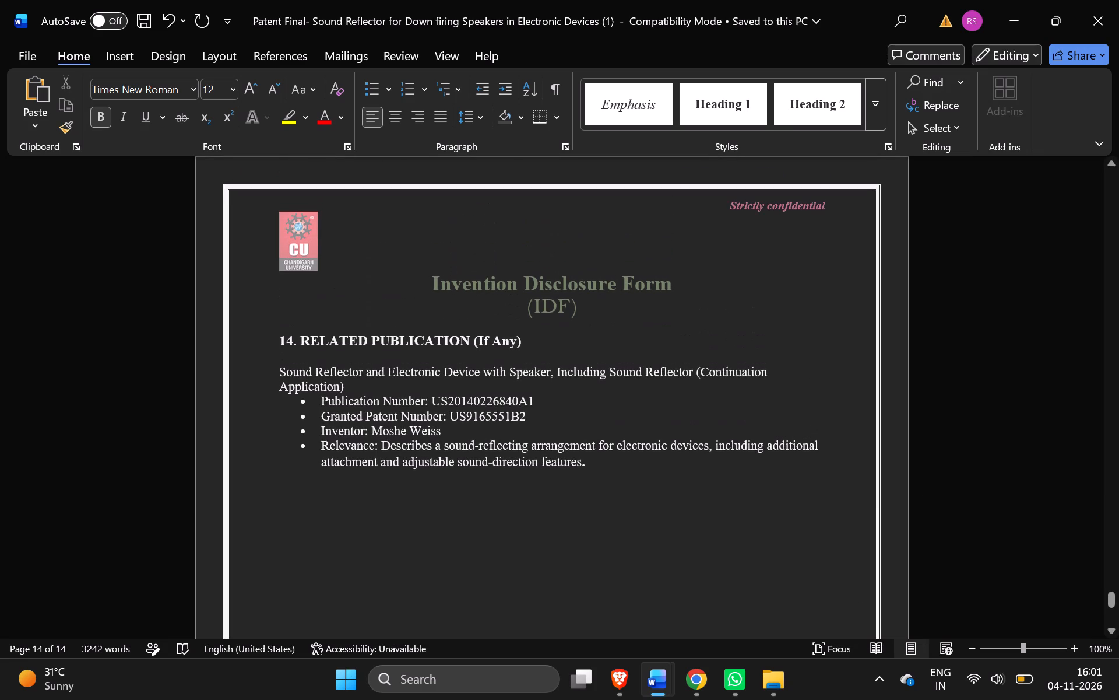
key(BackSpace)
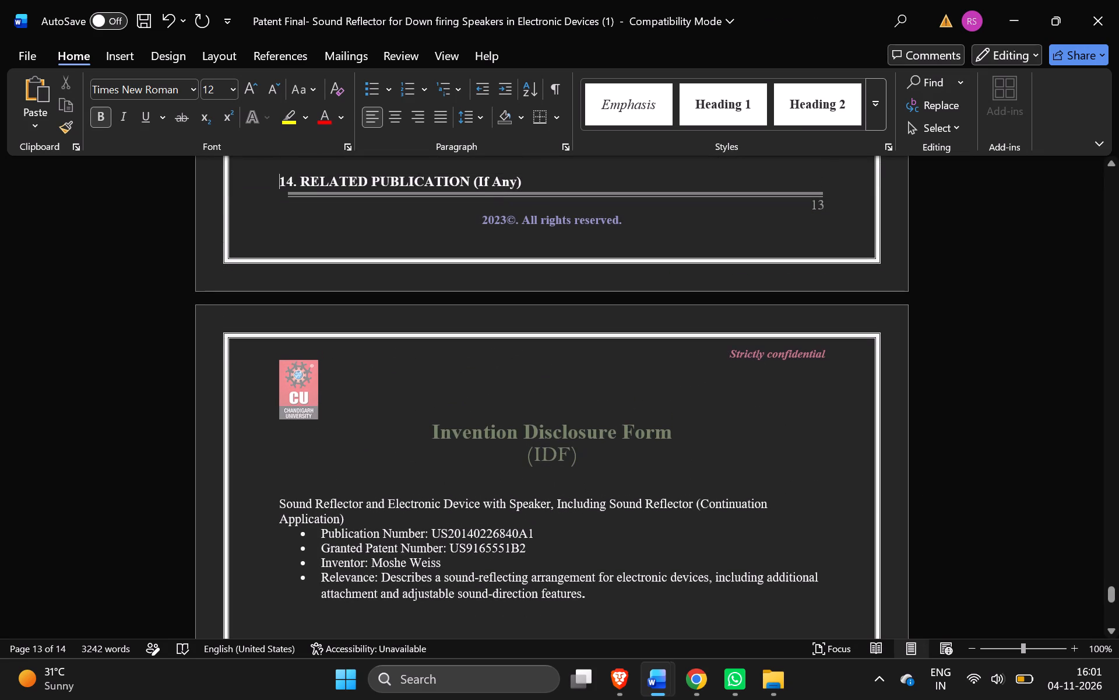
key(BackSpace)
key(BackSpace)
key(BackSpace)
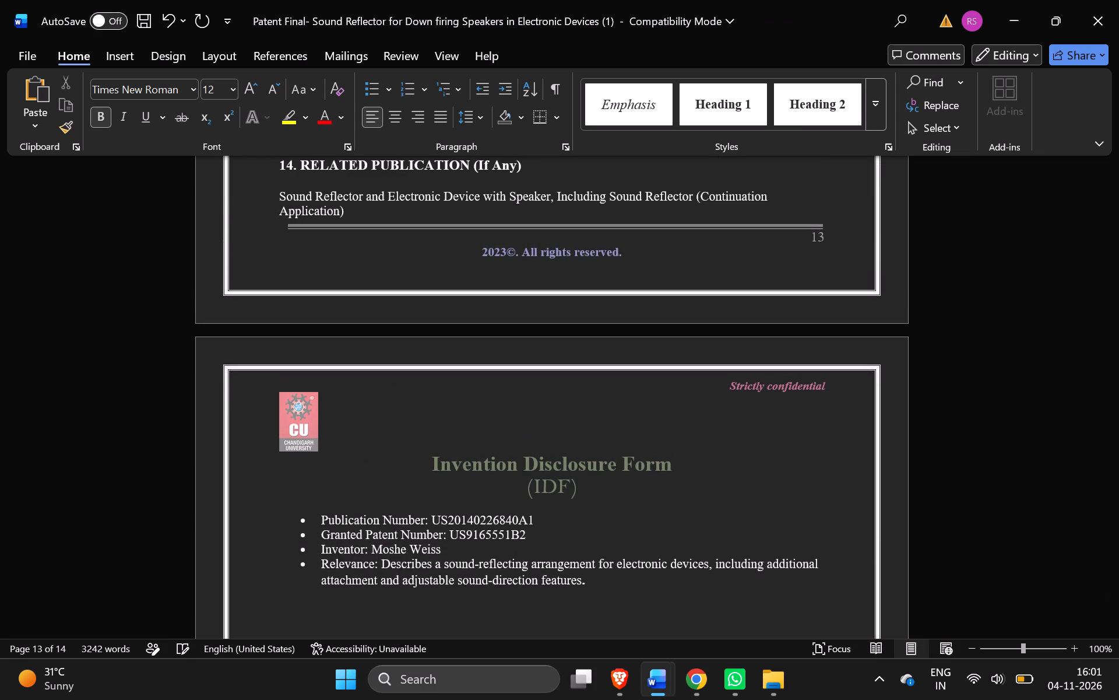
scroll(394, 499, right, 1)
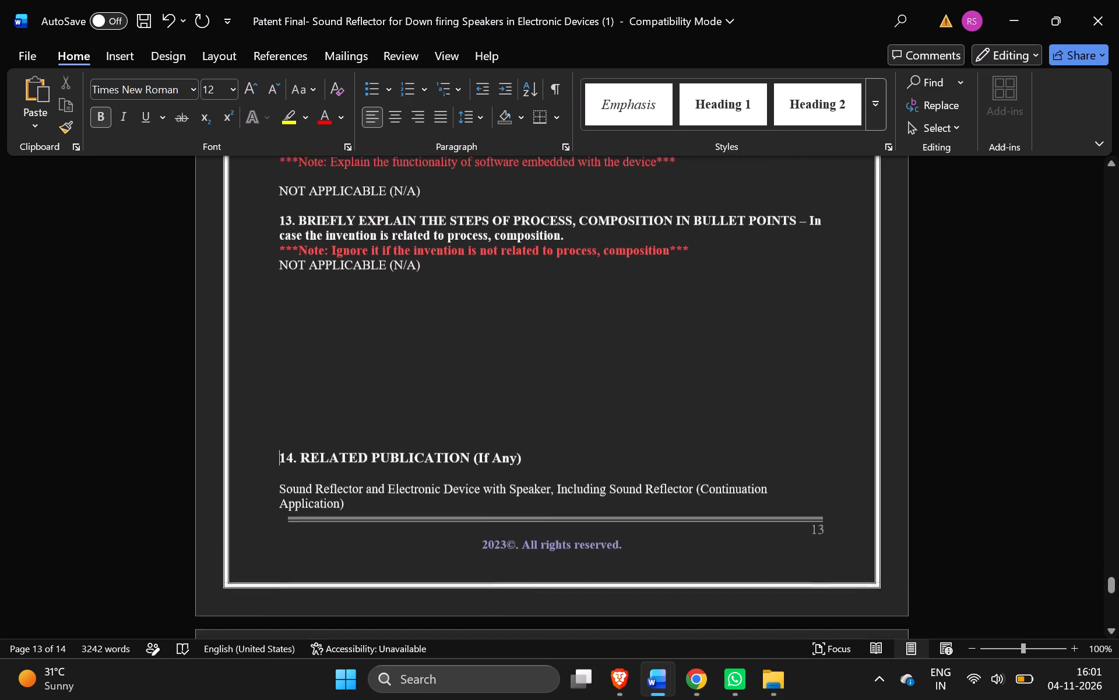
scroll(394, 499, right, 1)
key(BackSpace)
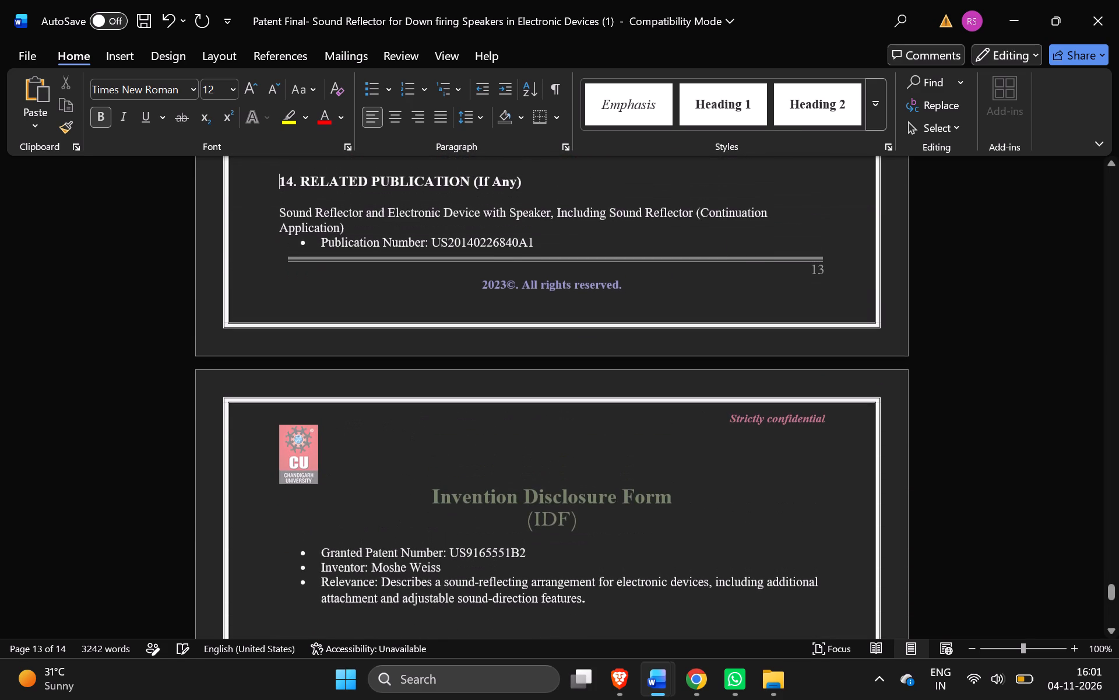
key(Return)
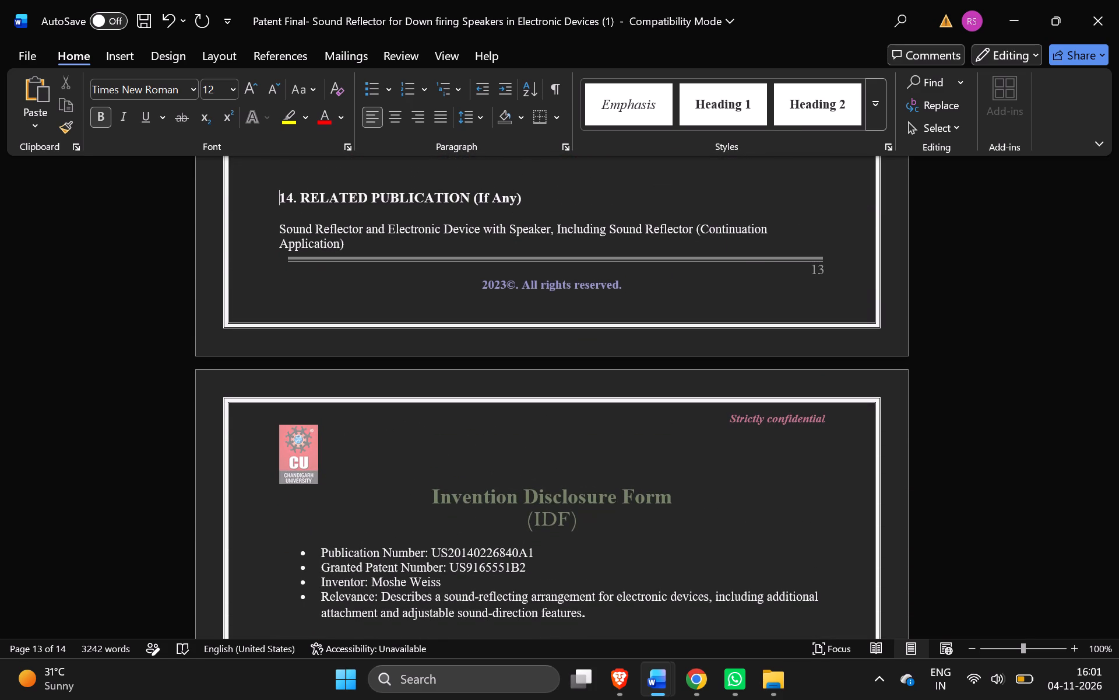
Examine the gap between sections 13 and 14 and how the Related Publication content splits across pages 13 and 14.
scroll(394, 499, up, 2)
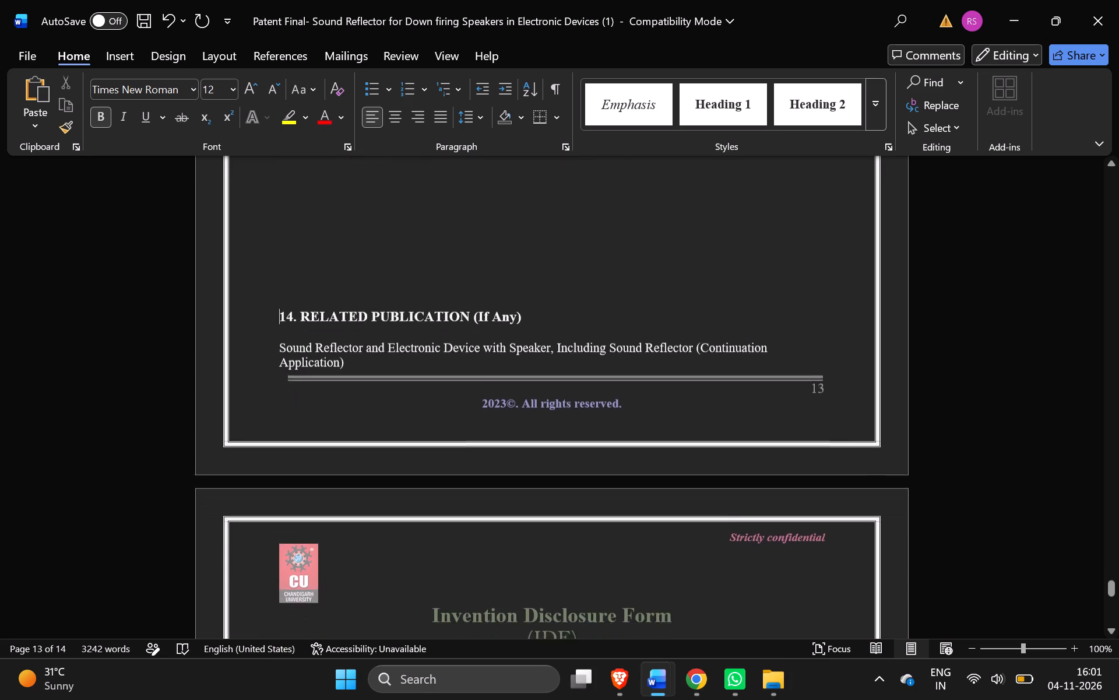
scroll(394, 499, up, 2)
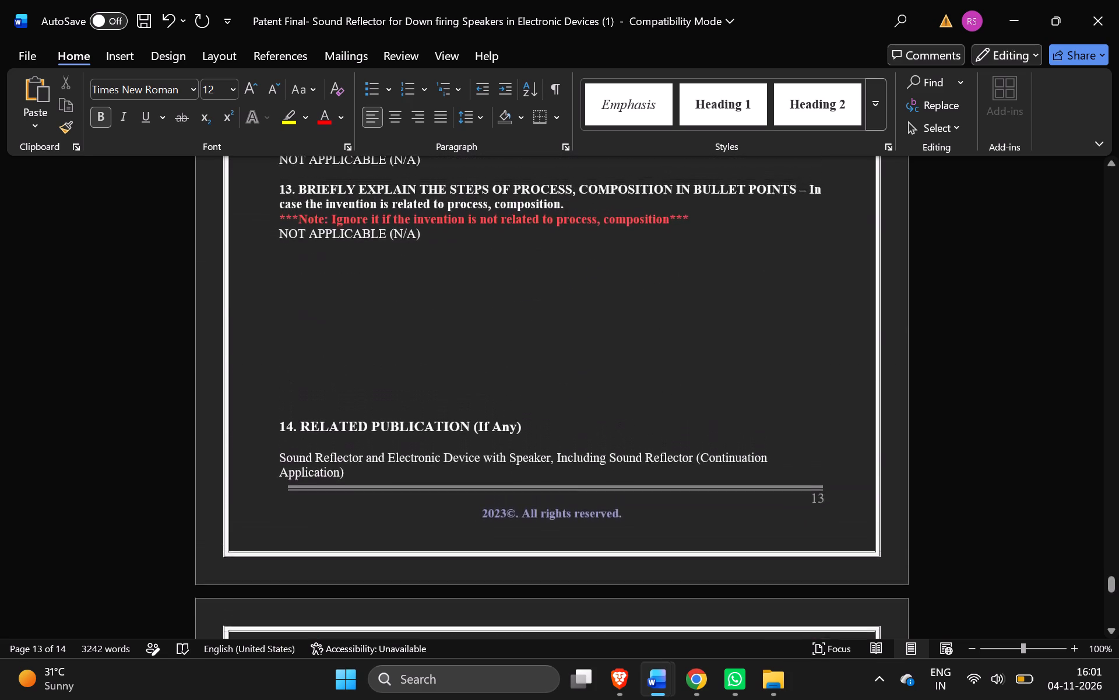
scroll(394, 499, up, 1)
scroll(394, 499, down, 1)
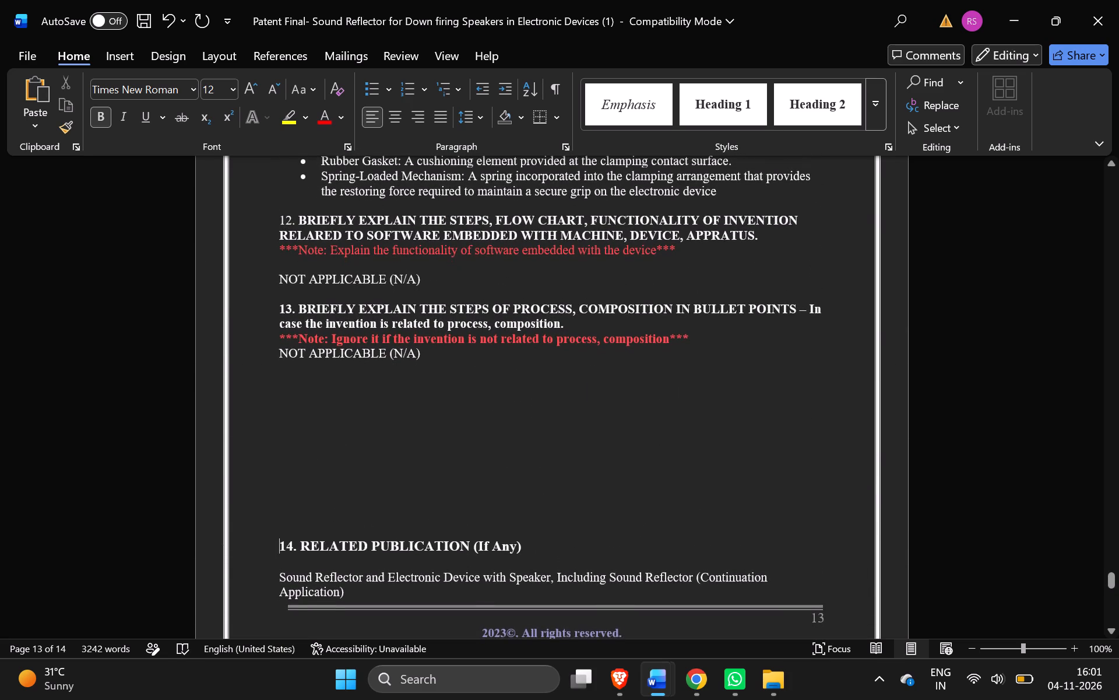
scroll(394, 499, down, 2)
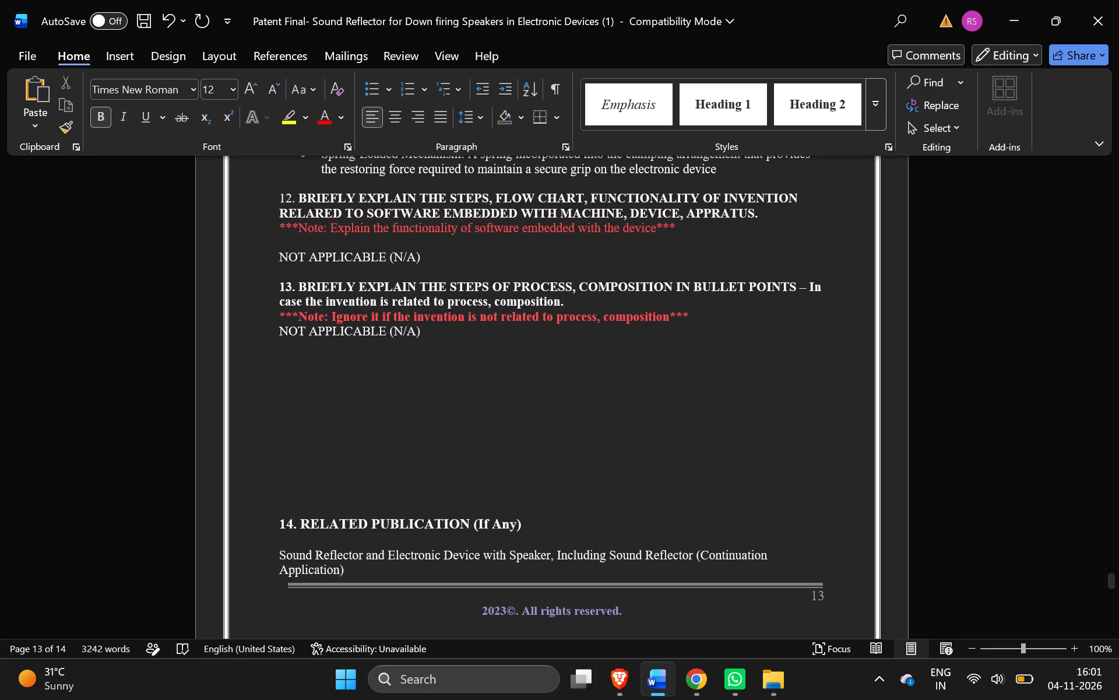
scroll(394, 499, down, 2)
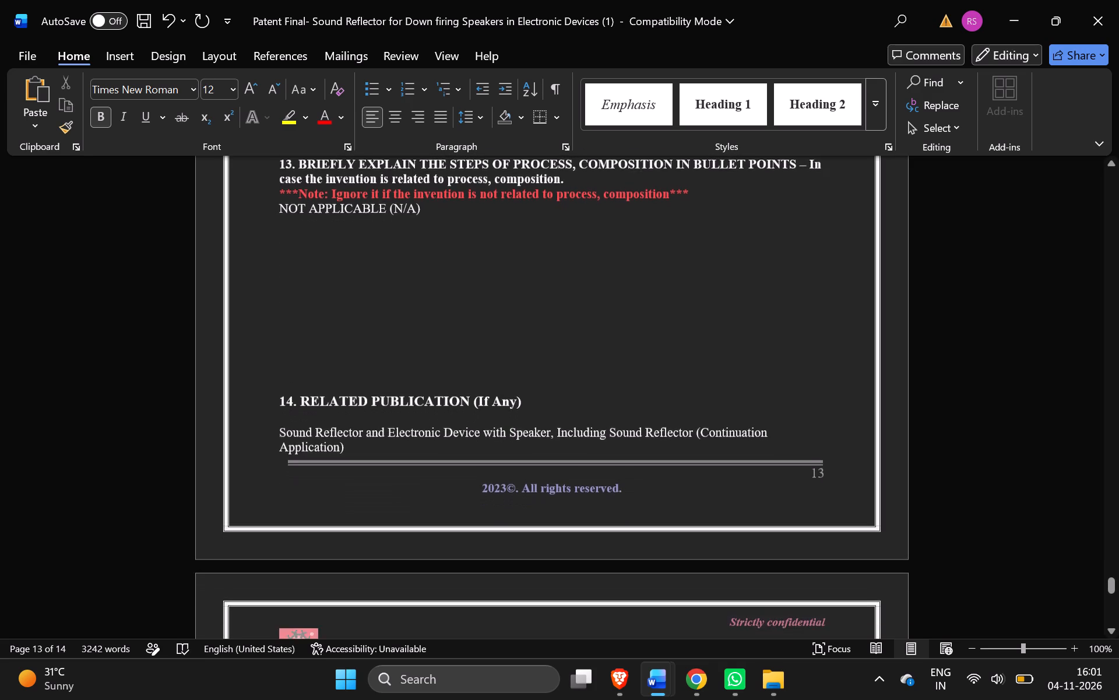
scroll(394, 499, down, 2)
scroll(394, 499, up, 1)
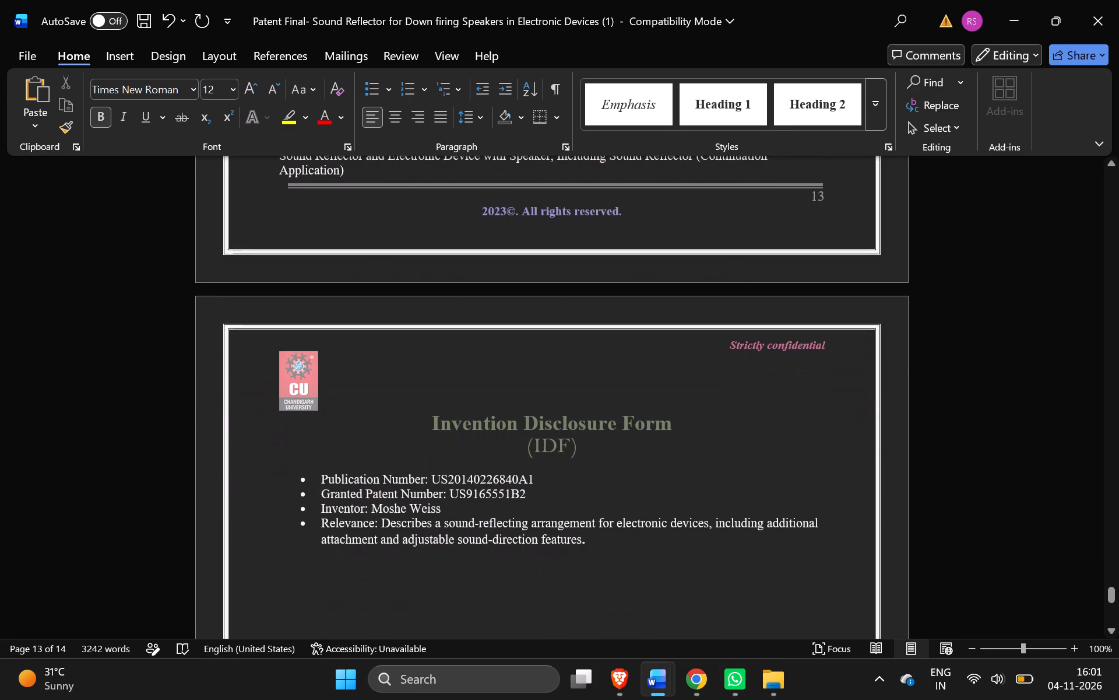
scroll(394, 499, up, 8)
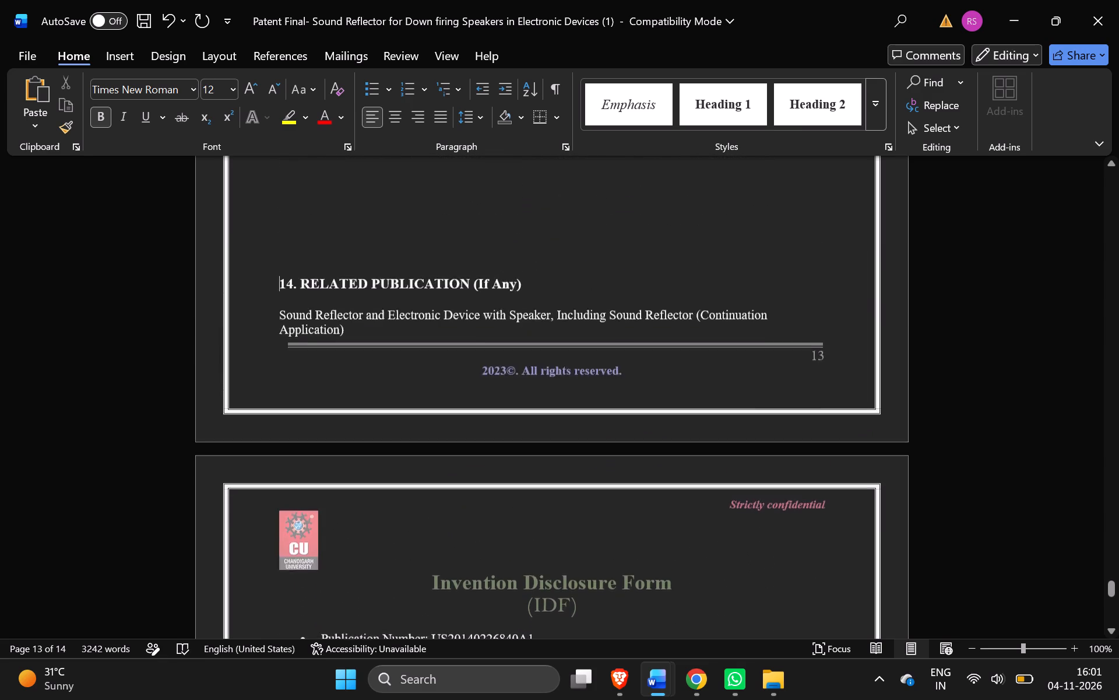
Delete the remaining surplus blank lines between section 13's NOT APPLICABLE (N/A) entry and the section 14 heading, leaving one blank line.
scroll(394, 499, up, 1)
key(BackSpace)
key(BackSpace)
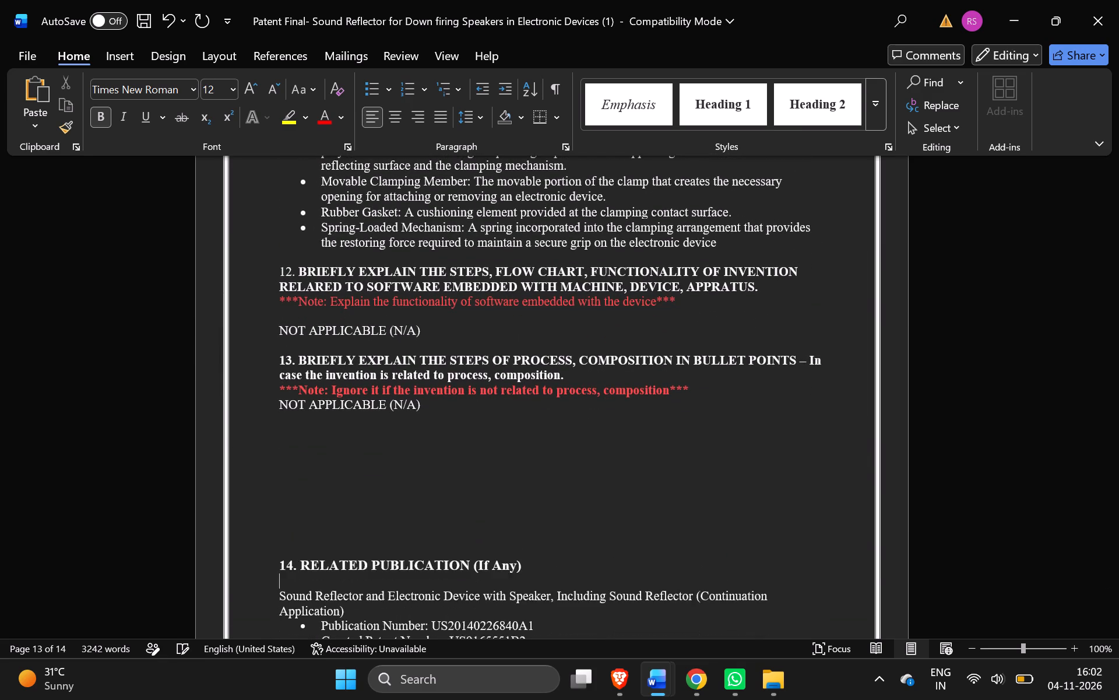
key(BackSpace)
key(BackSpace)
key(BackSpace)
key(BackSpace)
key(BackSpace)
key(BackSpace)
key(BackSpace)
key(BackSpace)
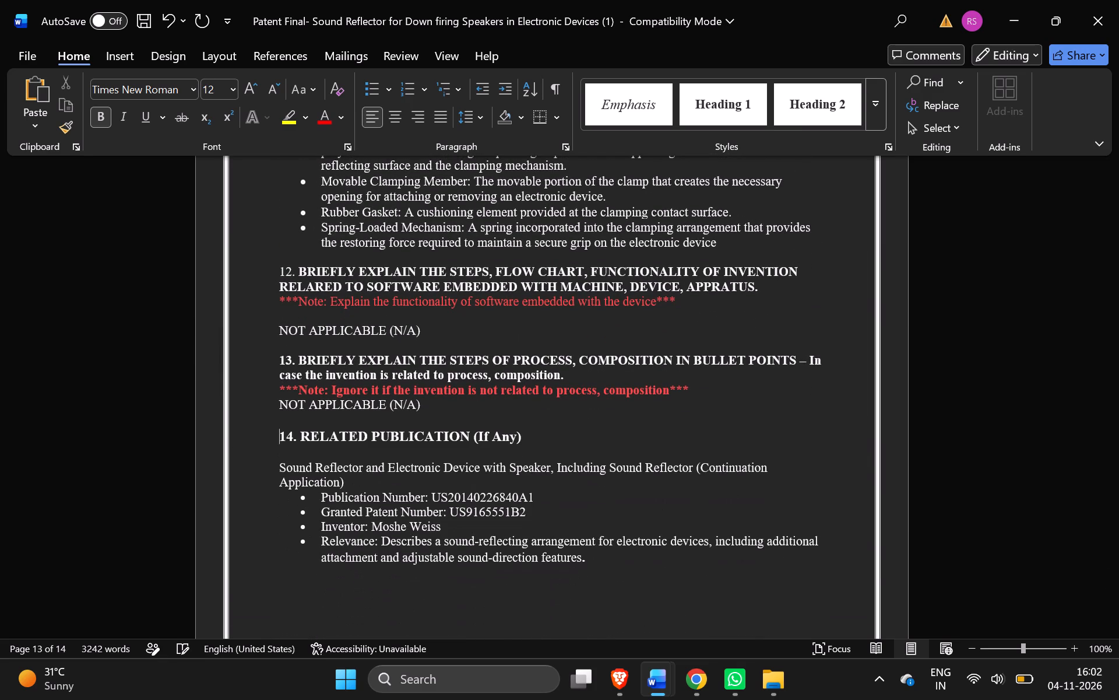
scroll(394, 499, up, 1)
scroll(358, 561, down, 3)
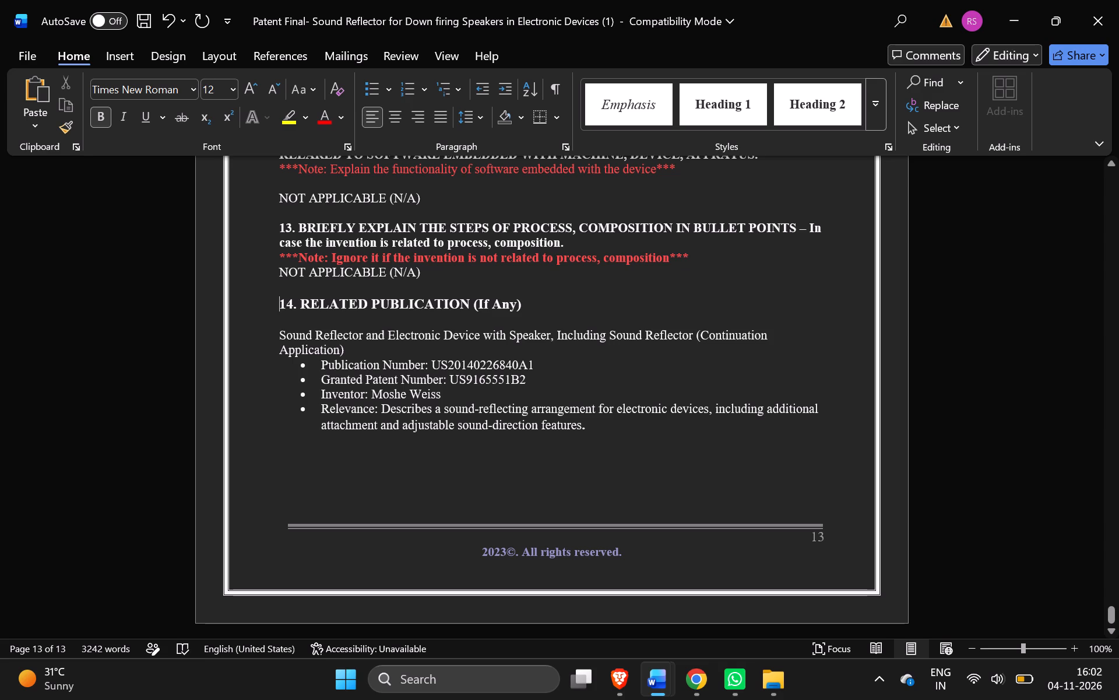
drag(543, 379, 325, 380)
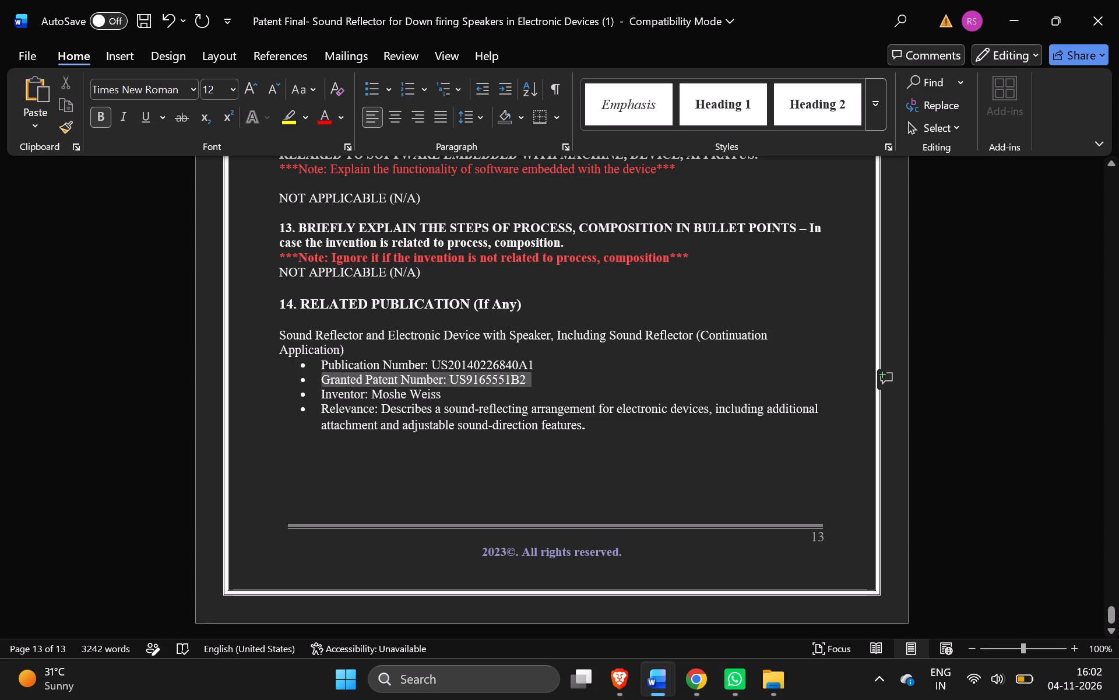
drag(325, 380, 310, 379)
click(452, 402)
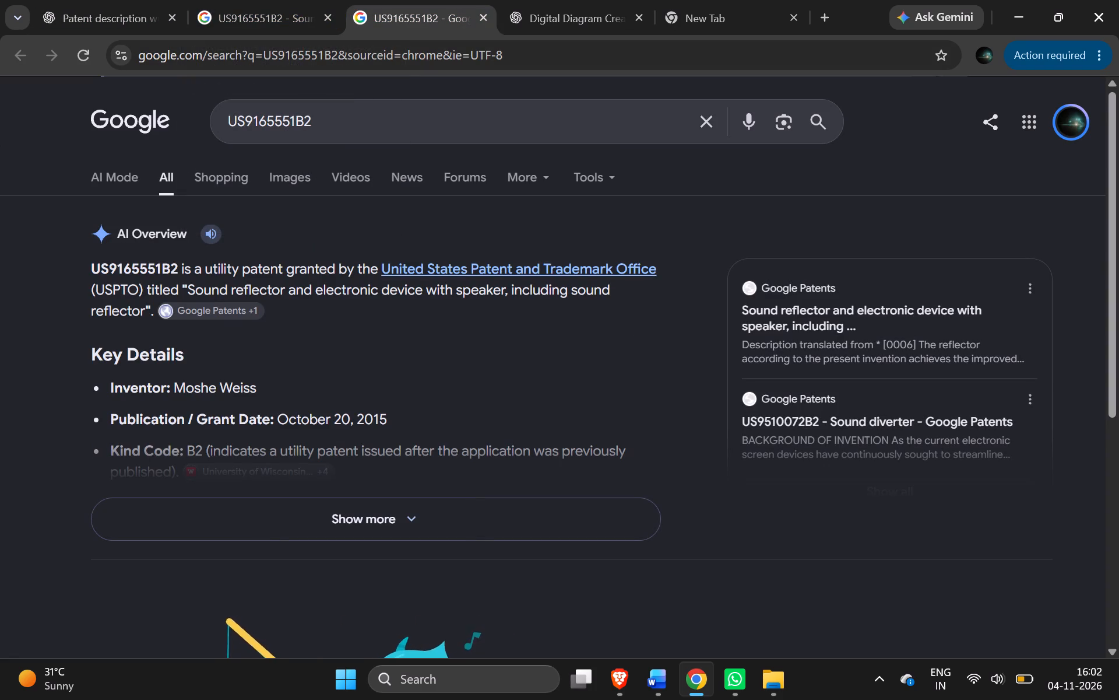
Read the full AI Overview for US9165551B2, including its key details and summary of the invention.
click(592, 316)
drag(592, 316, 326, 263)
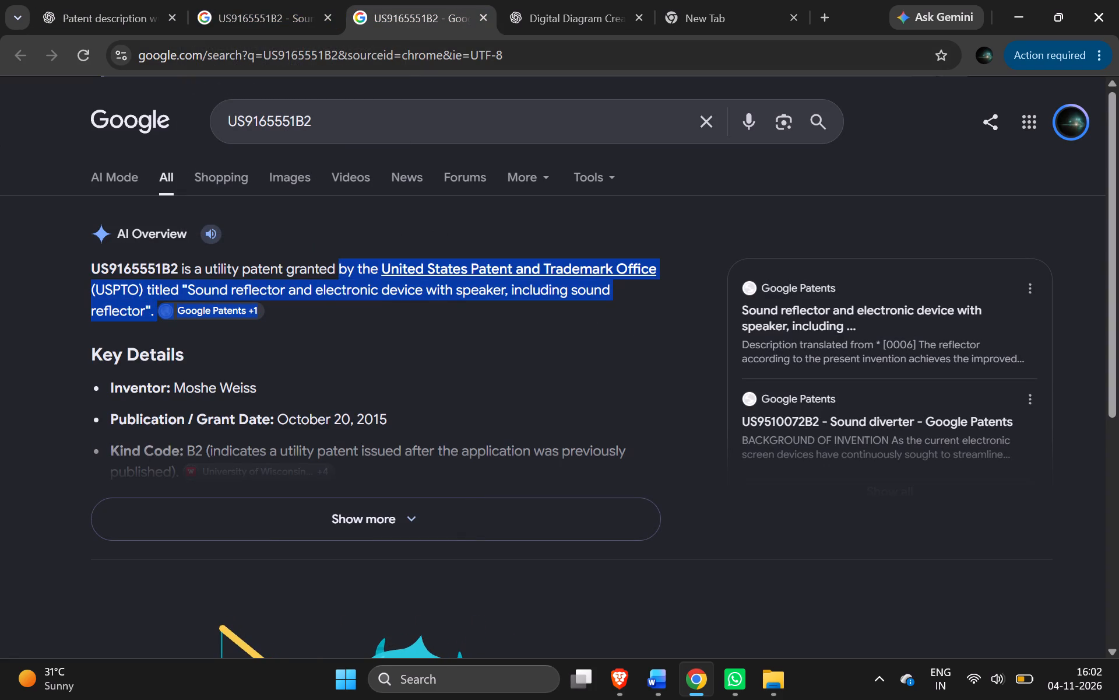
drag(326, 263, 238, 261)
click(238, 261)
click(449, 381)
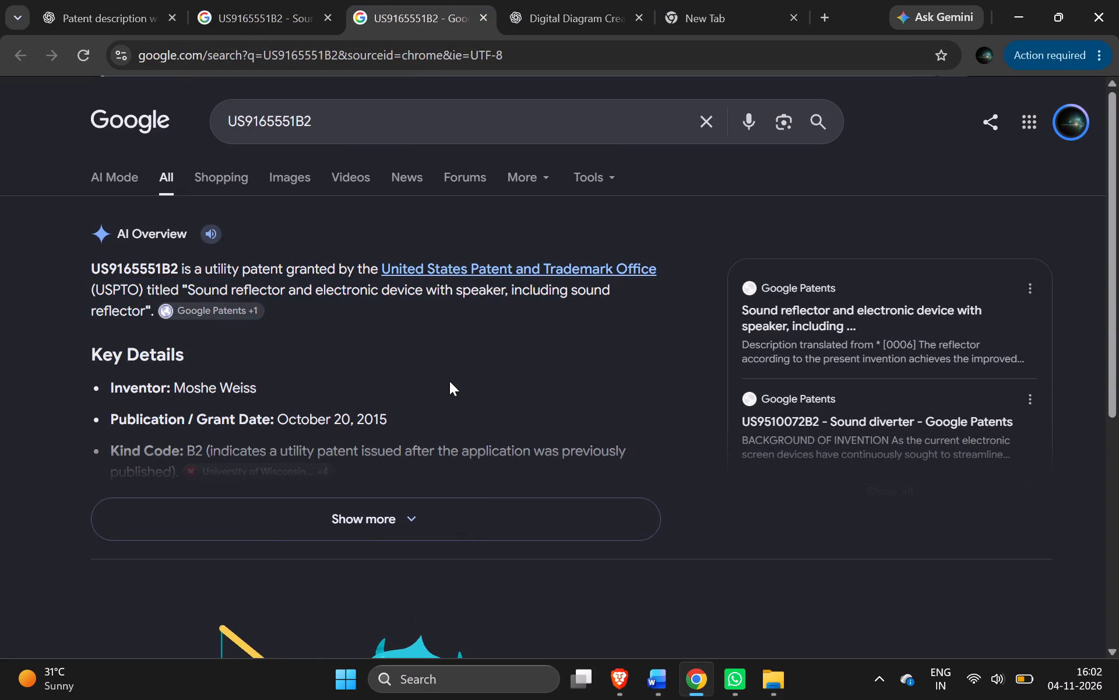
click(416, 514)
scroll(416, 514, down, 2)
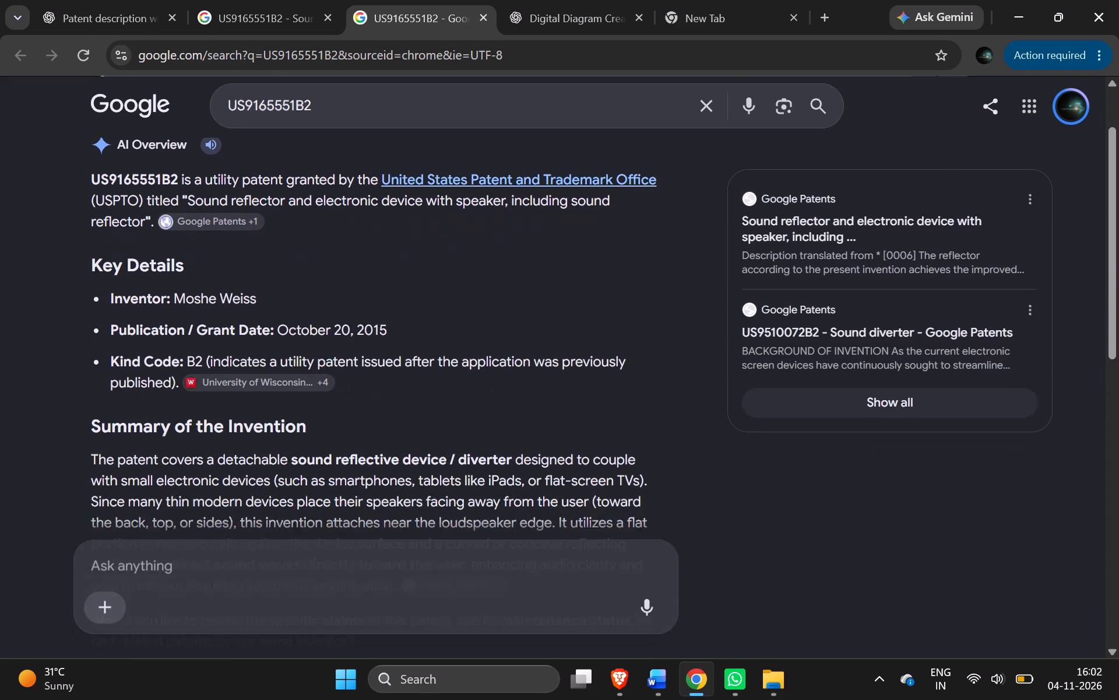
scroll(416, 514, down, 1)
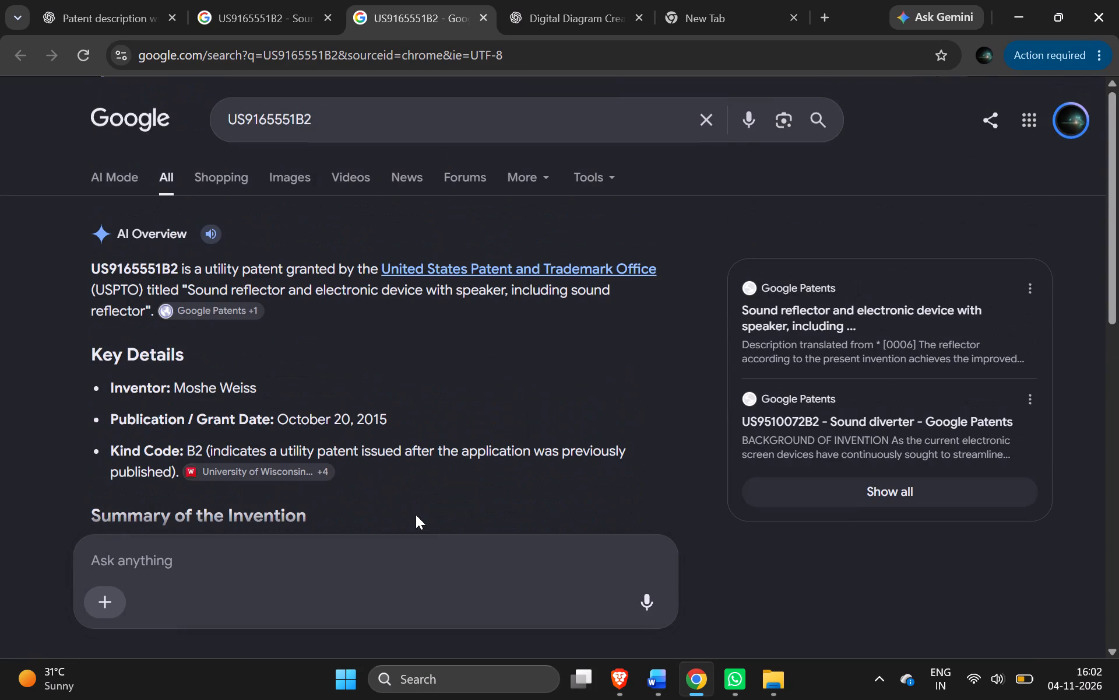
Search the web for "US9165551B2 IS patent number?" by extending the existing query.
click(402, 128)
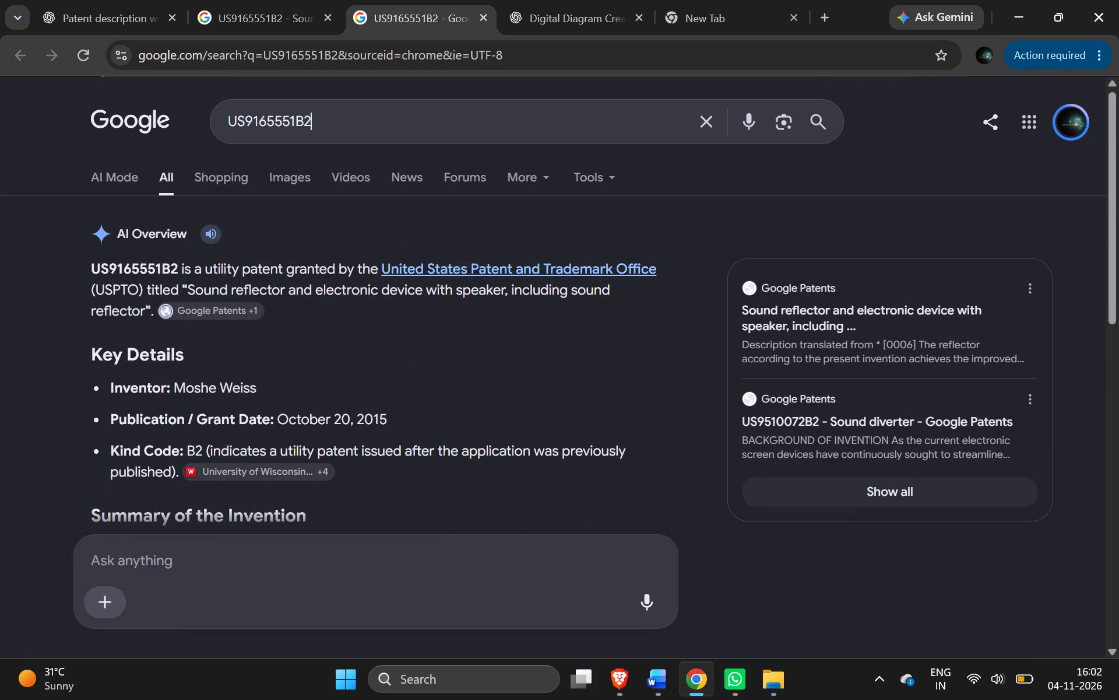
key(space)
text(IS)
key(space)
text(patent number?)
key(Return)
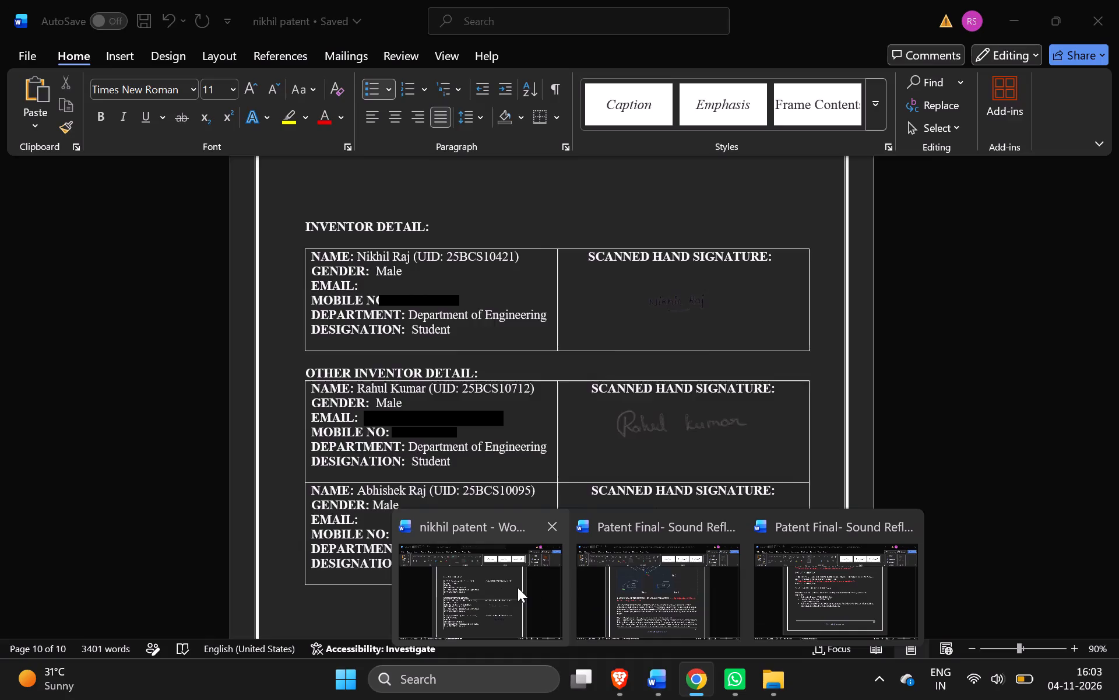
Switch to the Patent Final sound reflector document in Word and delete the Publication Number bullet from section 14.
click(800, 579)
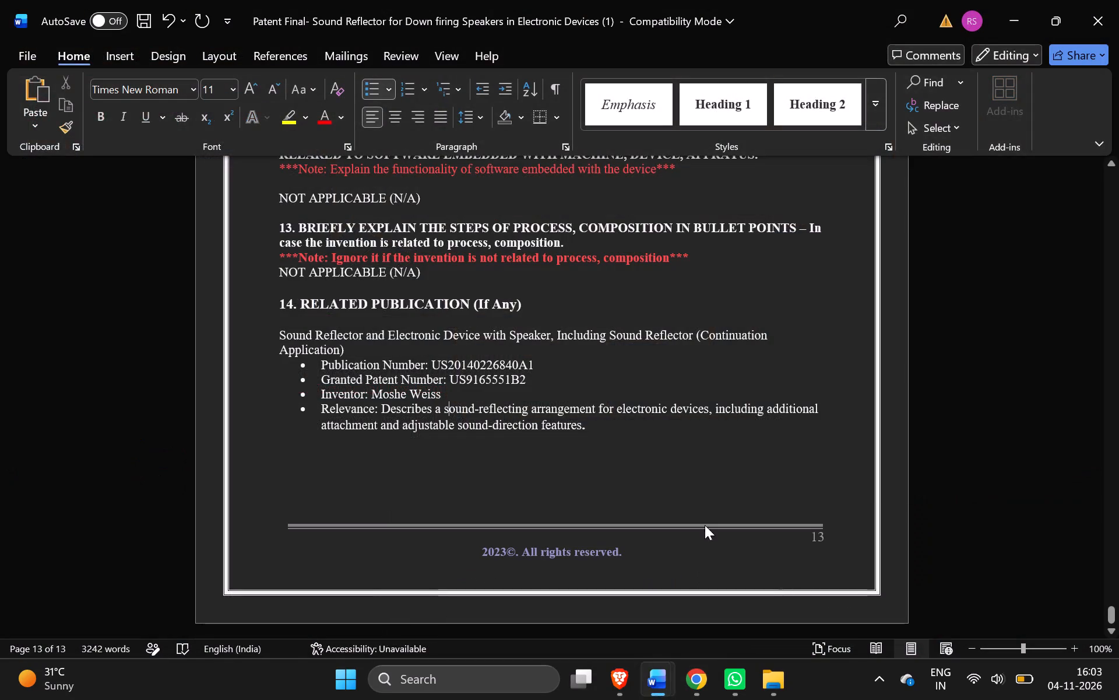
click(563, 367)
key(BackSpace)
key(BackSpace)
key(BackSpace)
key(BackSpace)
key(BackSpace)
key(BackSpace)
key(BackSpace)
key(BackSpace)
key(BackSpace)
key(BackSpace)
key(BackSpace)
key(BackSpace)
key(BackSpace)
key(BackSpace)
key(BackSpace)
key(BackSpace)
key(BackSpace)
key(BackSpace)
key(BackSpace)
key(BackSpace)
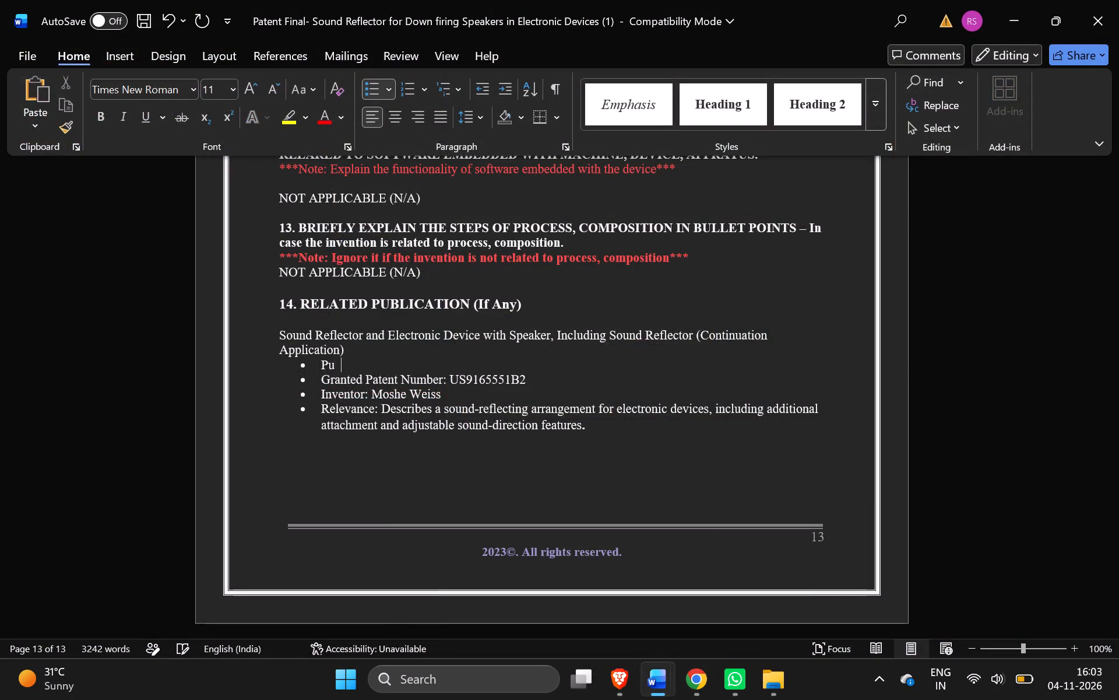
key(BackSpace)
key(BackSpace)
key(BackSpace)
key(BackSpace)
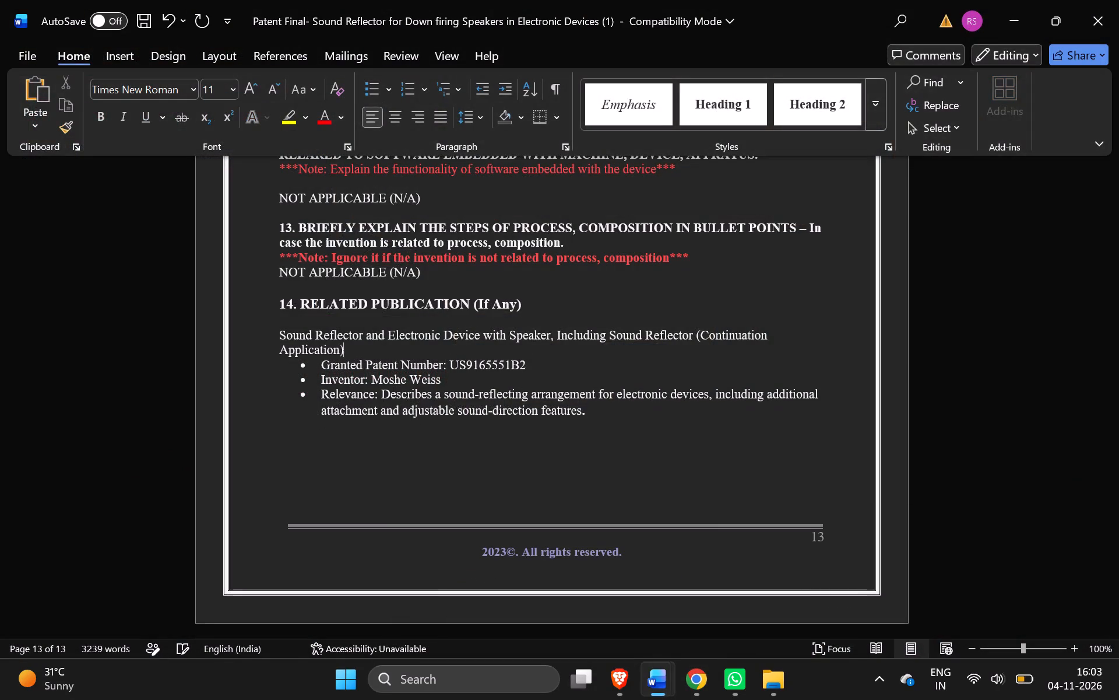
Remove "(Continuation Application)" from the end of the related publication's title in section 14.
key(BackSpace)
key(BackSpace)
key(BackSpace)
key(BackSpace)
key(BackSpace)
key(BackSpace)
key(BackSpace)
key(BackSpace)
key(BackSpace)
key(BackSpace)
key(BackSpace)
key(BackSpace)
key(BackSpace)
key(BackSpace)
key(BackSpace)
key(BackSpace)
key(BackSpace)
key(BackSpace)
key(BackSpace)
key(BackSpace)
key(BackSpace)
key(BackSpace)
key(BackSpace)
key(BackSpace)
key(BackSpace)
key(BackSpace)
key(BackSpace)
key(BackSpace)
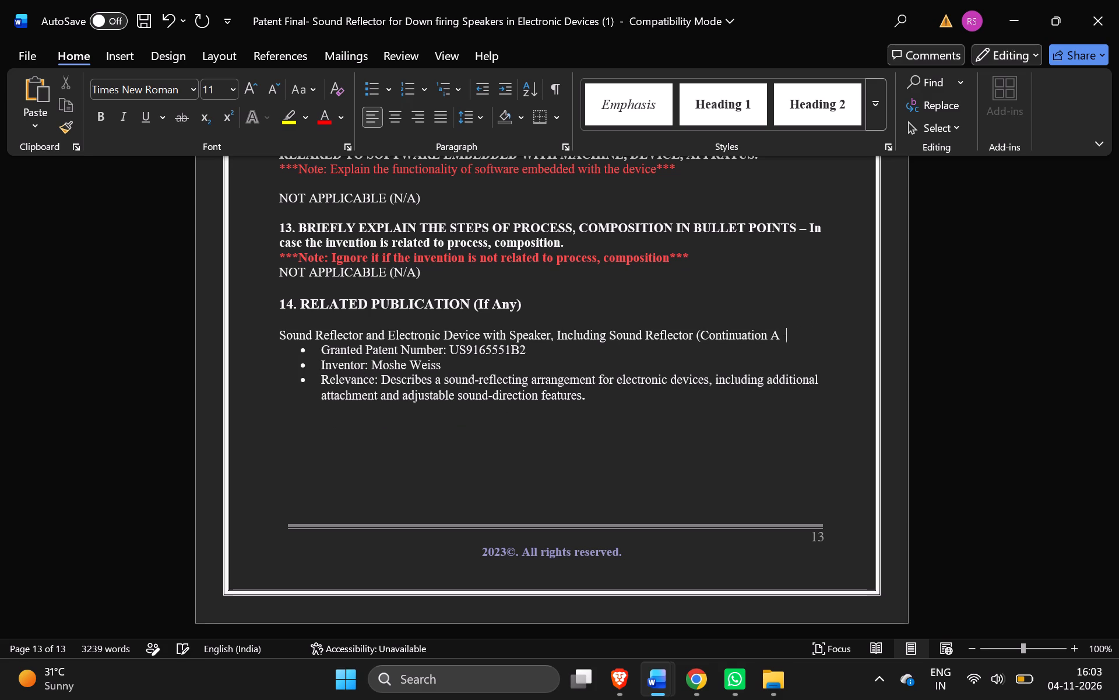
key(BackSpace)
key(BackSpace)
key(BackSpace)
Save the edited sound reflector document.
click(141, 29)
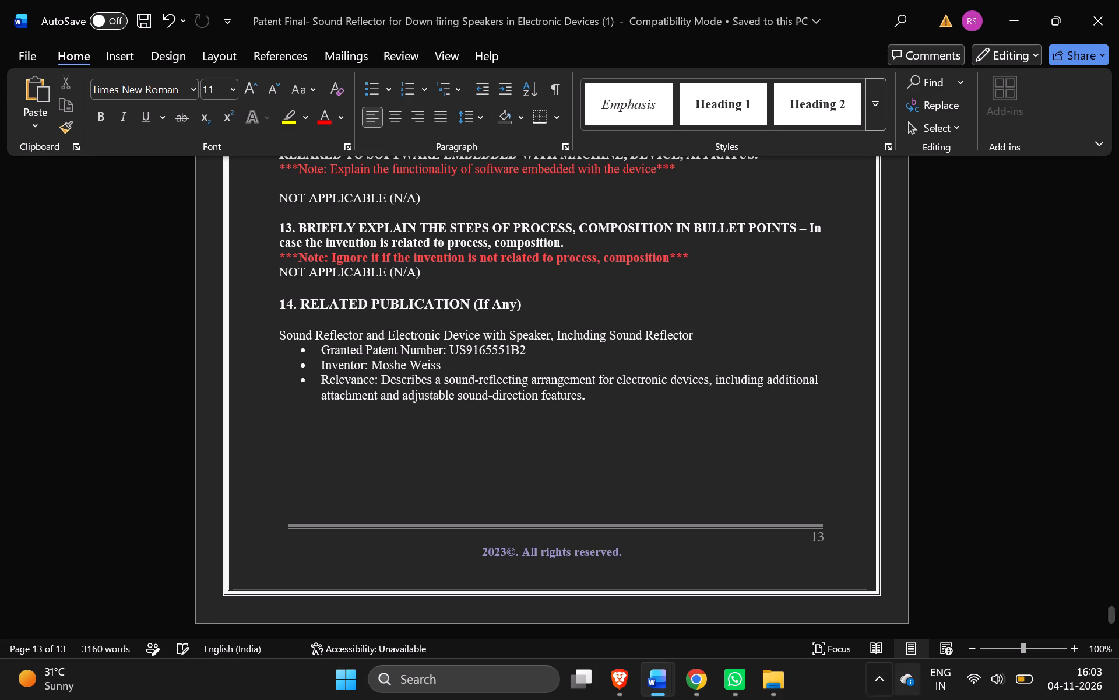
In File Explorer, refresh the recent files and carry the most recently accessed Patent Final- Sound Reflector document over to Chrome.
click(772, 684)
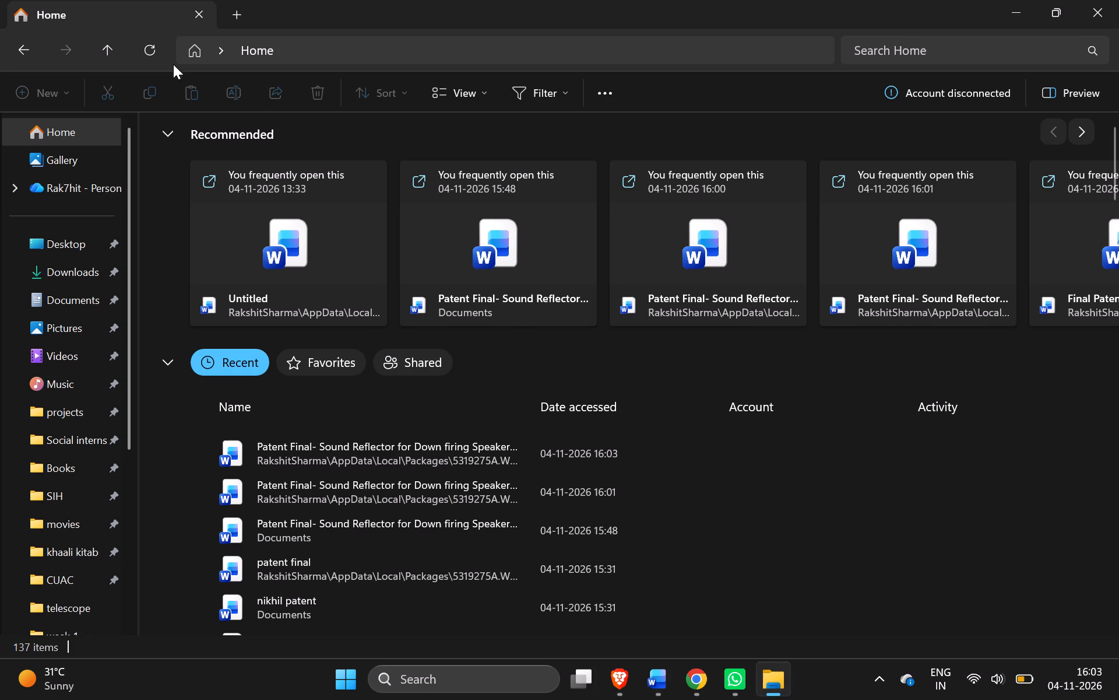
click(157, 54)
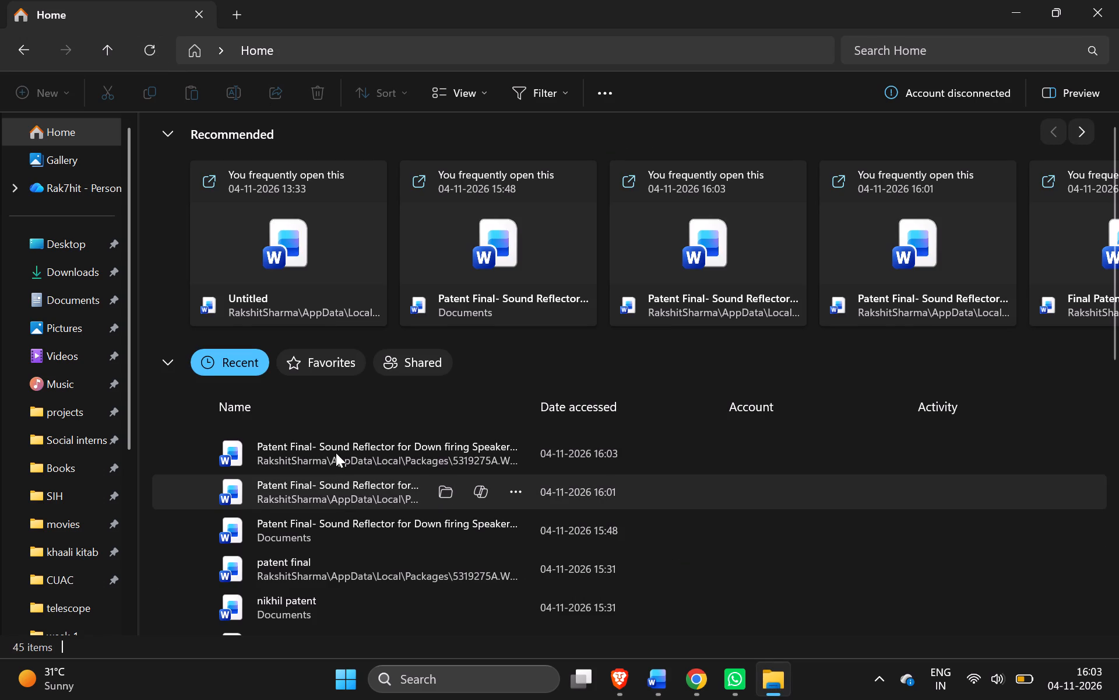
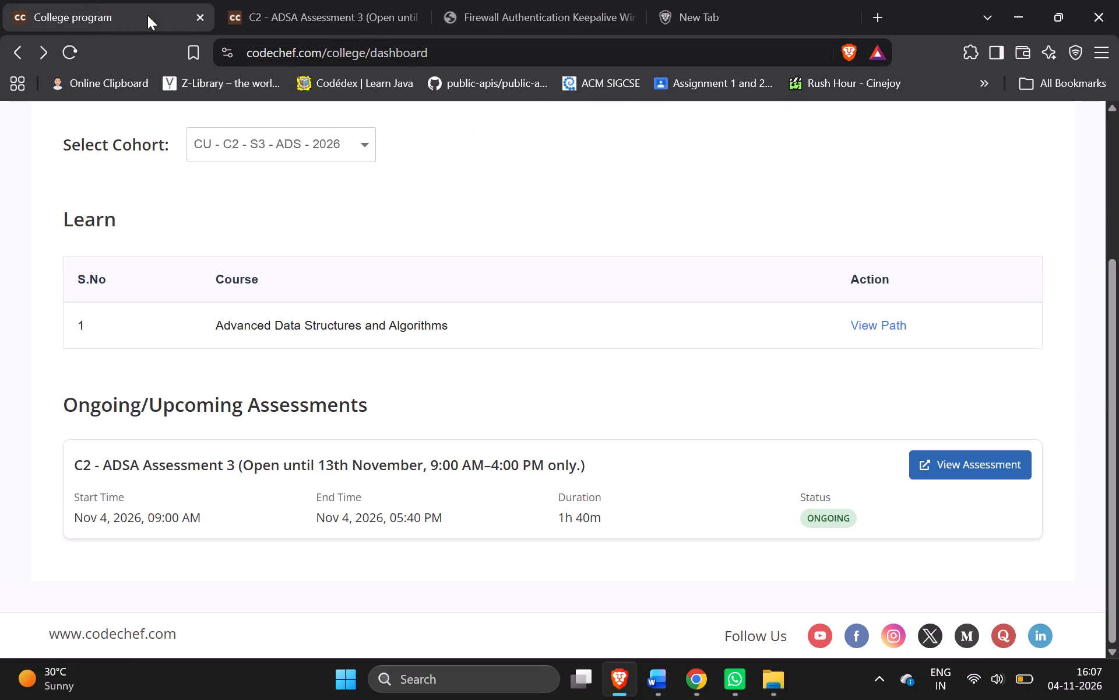
click(208, 20)
scroll(135, 407, up, 3)
scroll(135, 407, down, 1)
click(952, 527)
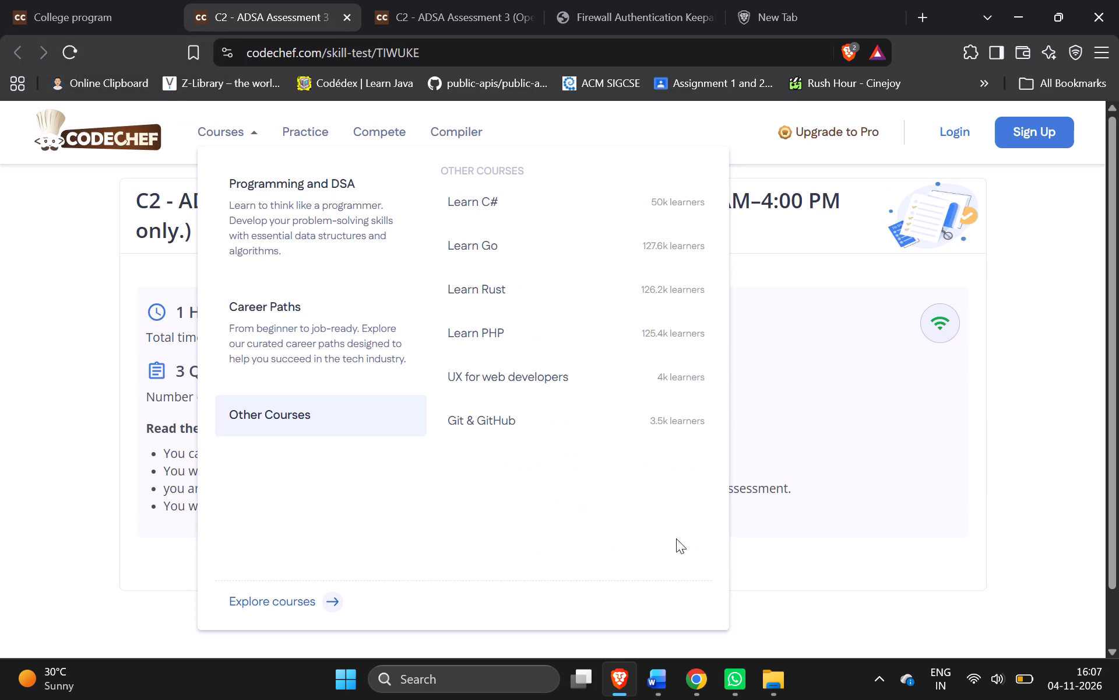
drag(642, 500, 103, 247)
click(233, 351)
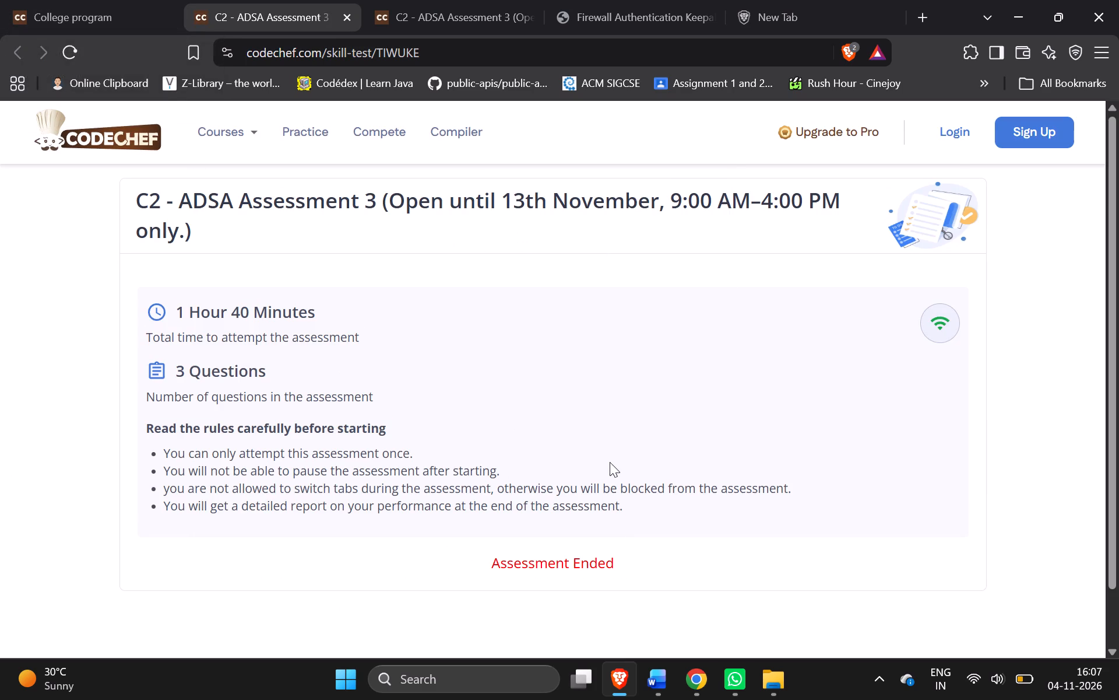
scroll(234, 366, down, 5)
scroll(202, 353, up, 4)
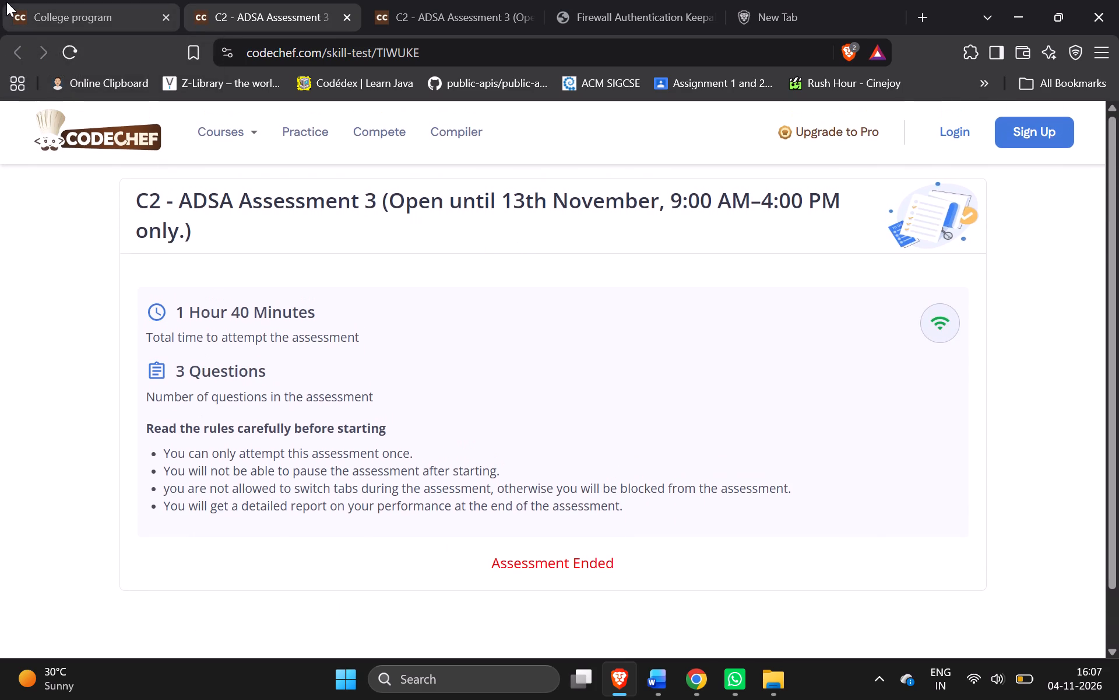
Reload the College program dashboard to check its access, and go back to the newly opened C2 - ADSA Assessment 3 page.
click(6, 2)
click(66, 56)
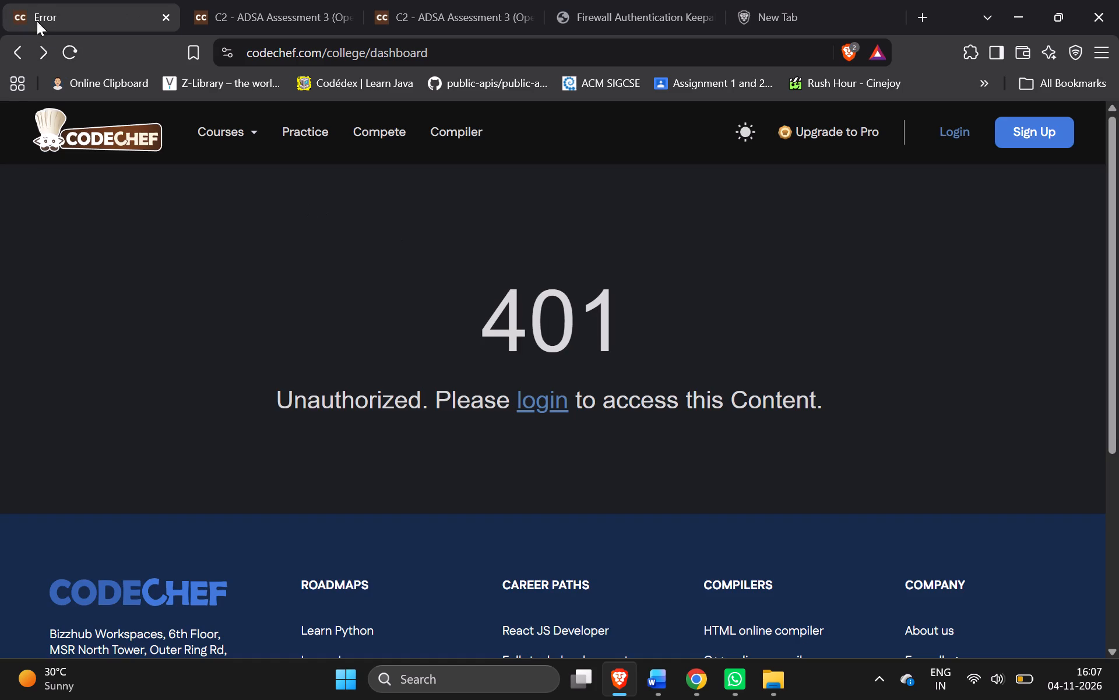
click(71, 48)
click(253, 0)
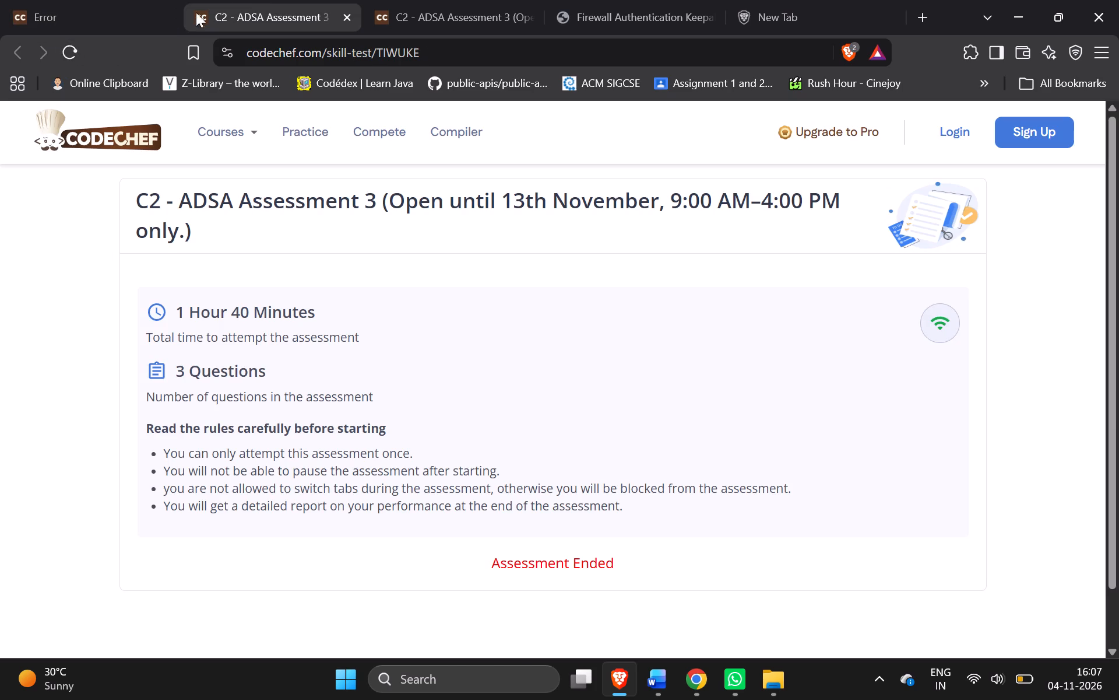
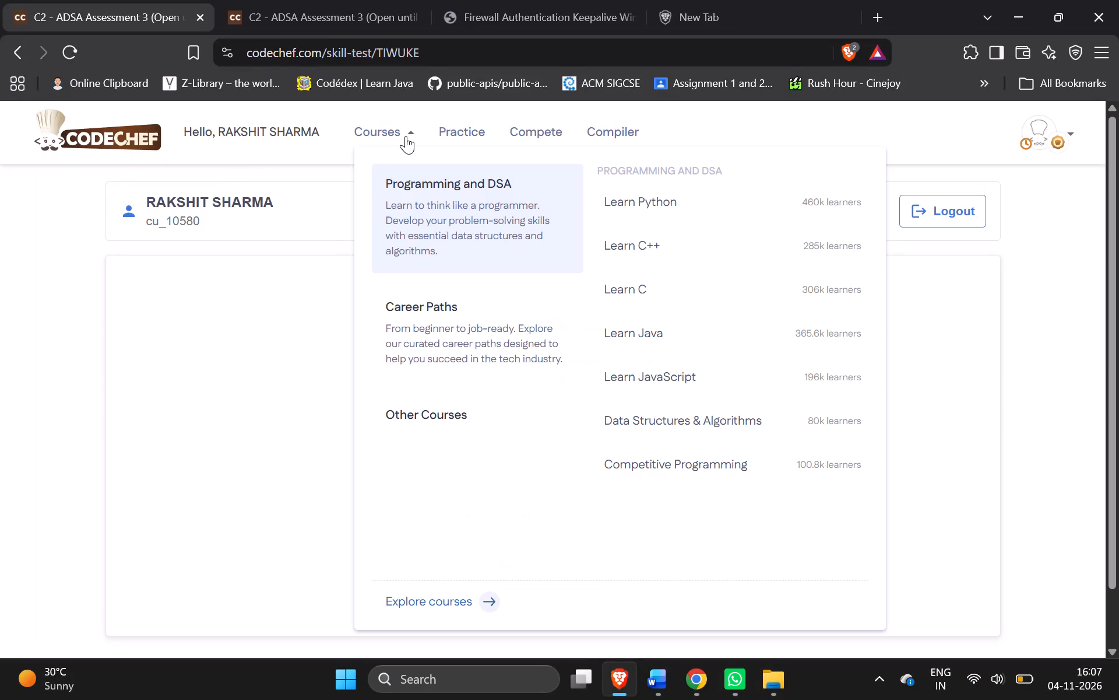
Leave the C2 - ADSA Assessment 3 page, close its duplicate tab and return to the College program dashboard.
click(265, 122)
click(0, 139)
click(94, 138)
click(411, 0)
click(414, 22)
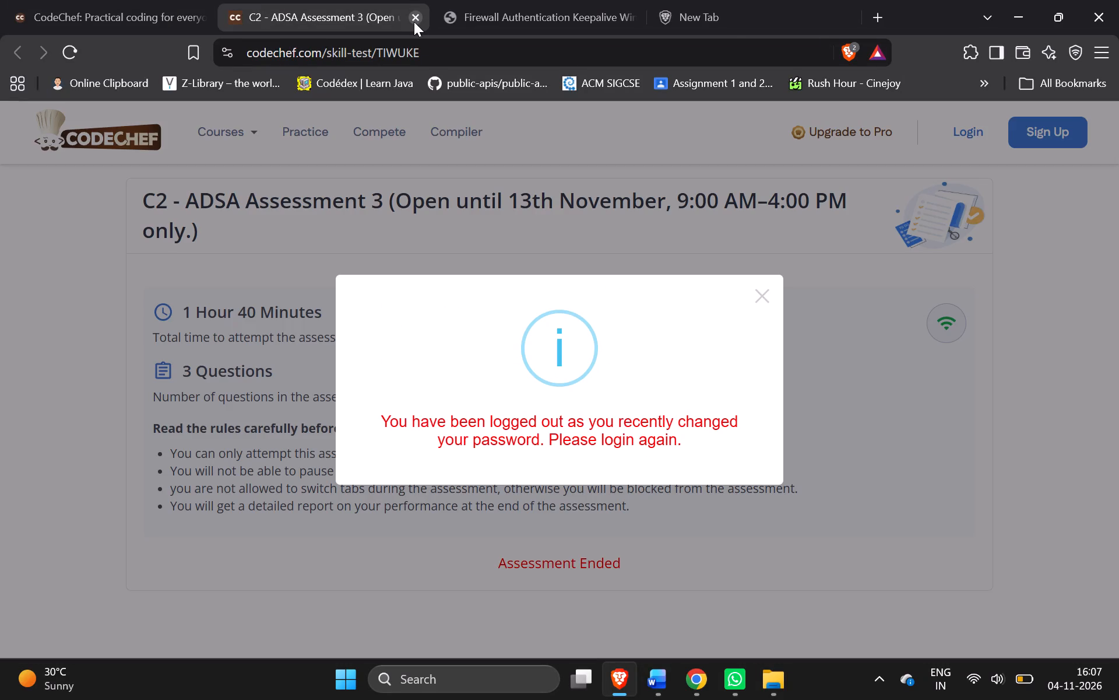
click(3, 0)
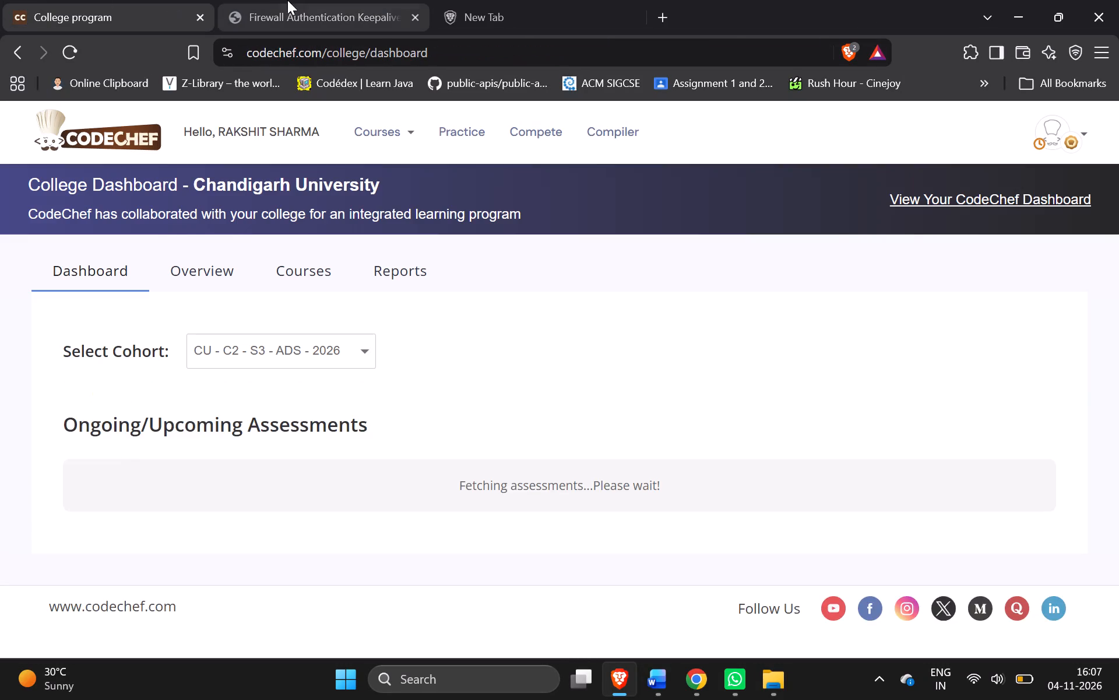
Compare the ongoing assessments of the OOPS and ADS 2026 cohorts, ending on CU - C2 - S3 - OOPS - 2026.
click(237, 348)
click(280, 411)
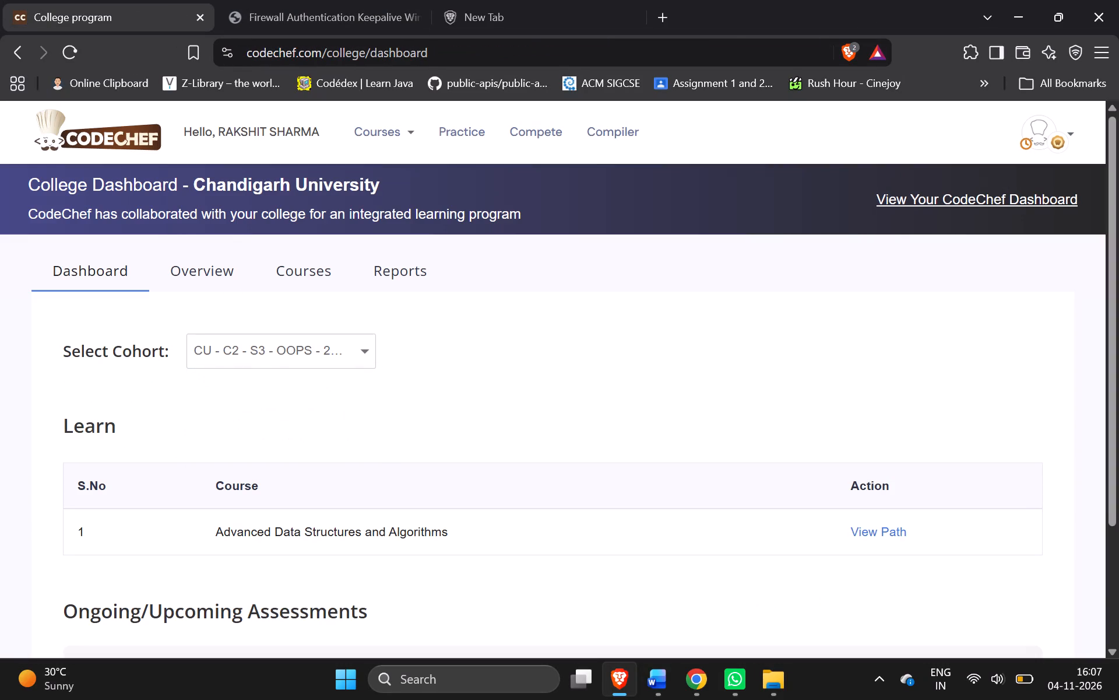
scroll(341, 388, down, 1)
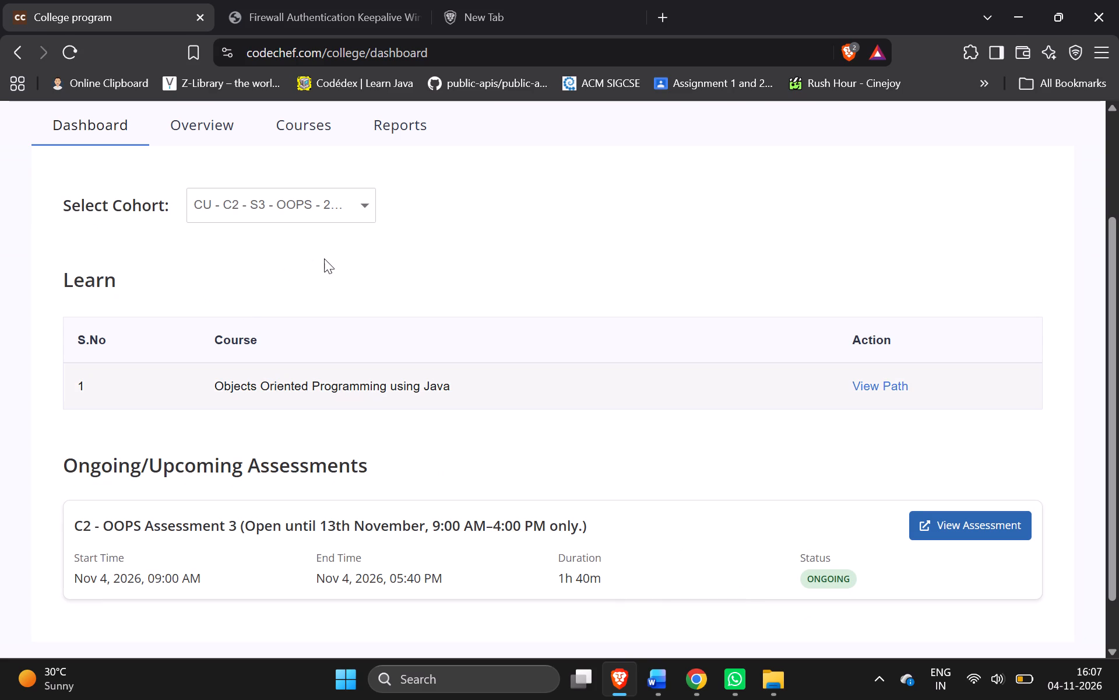
click(315, 210)
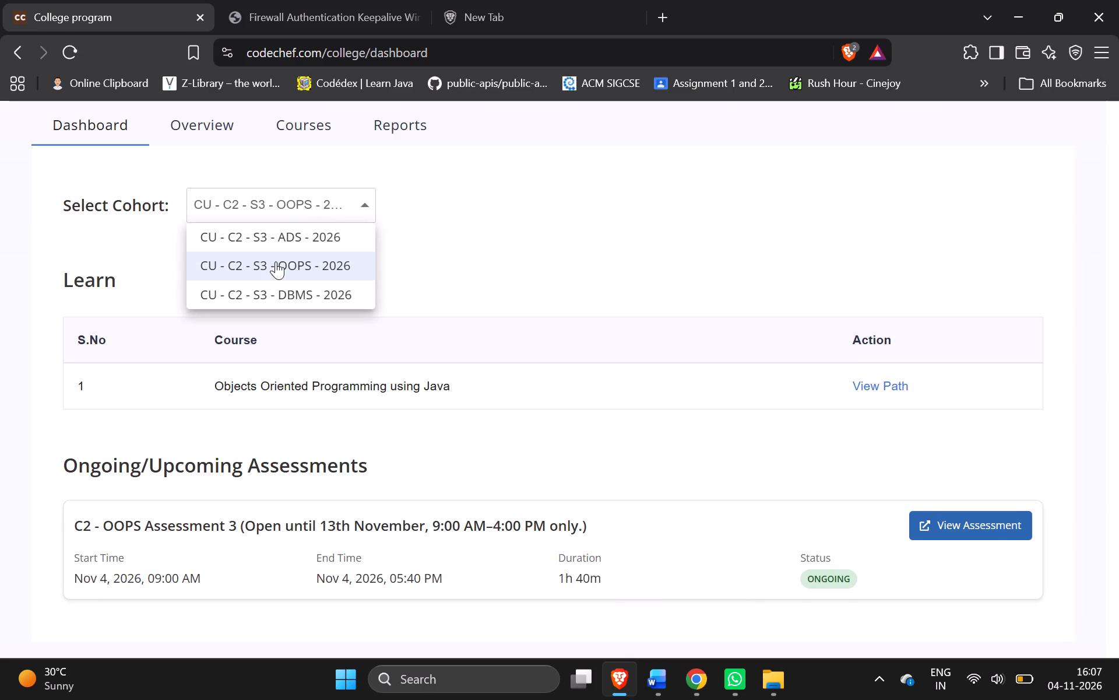
click(289, 245)
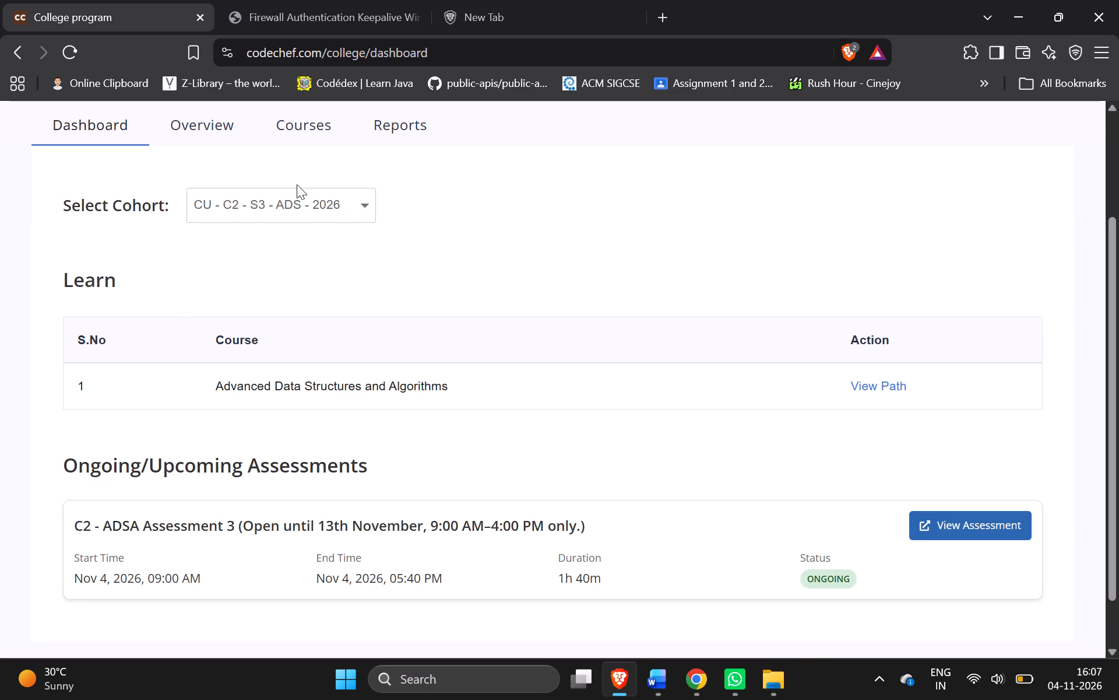
click(297, 184)
click(304, 199)
click(314, 268)
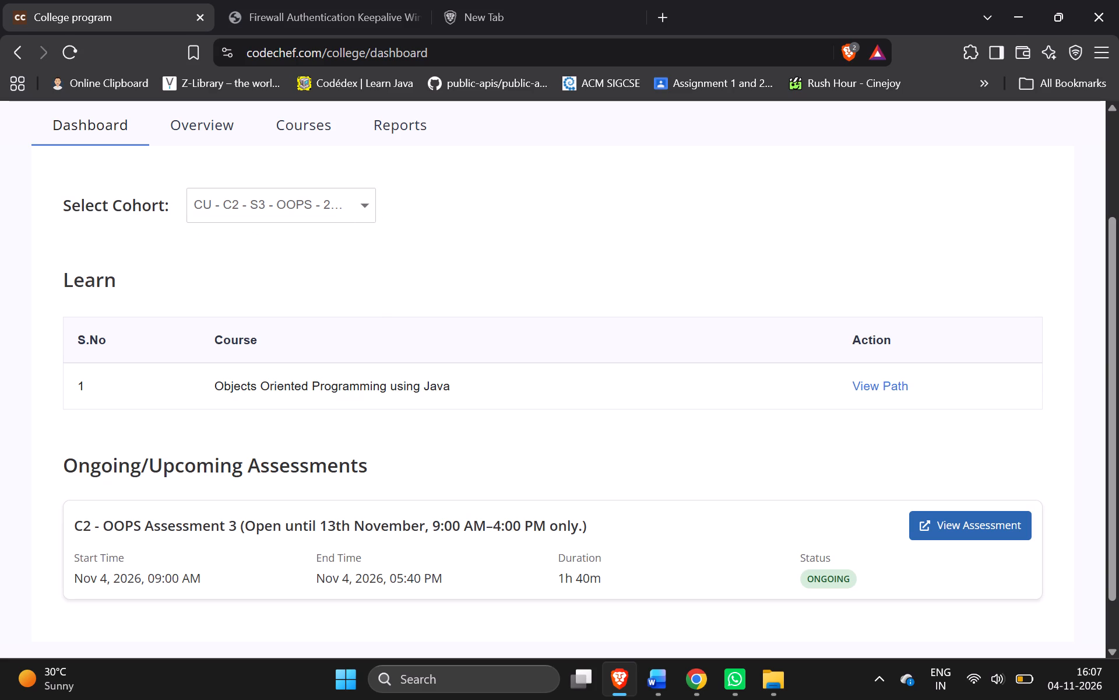
Open Google Keep in the empty new tab.
click(301, 0)
click(542, 0)
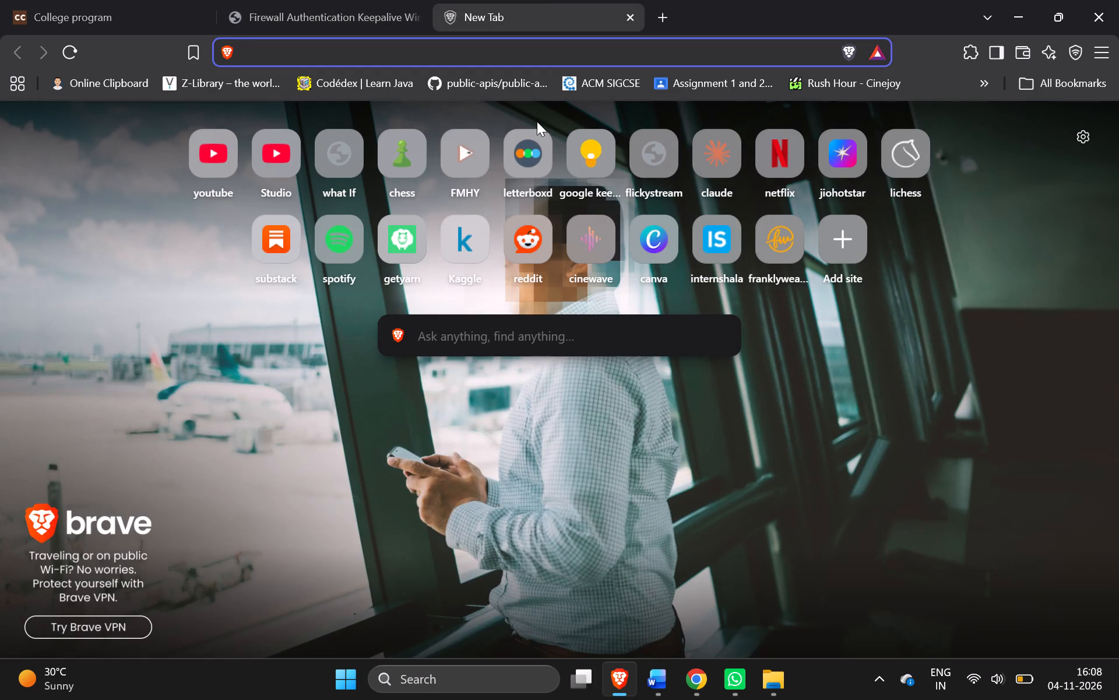
click(593, 146)
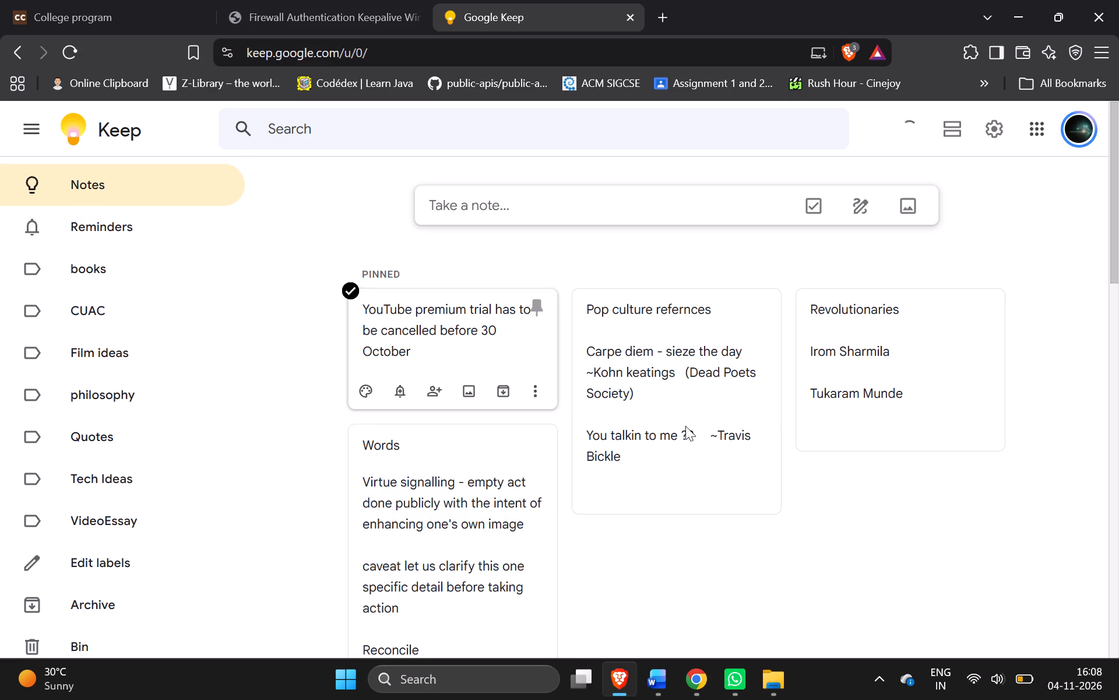
Open all four canva.link designs from the note under Others in separate tabs, and close the Google Keep tab.
scroll(697, 431, down, 4)
click(427, 393)
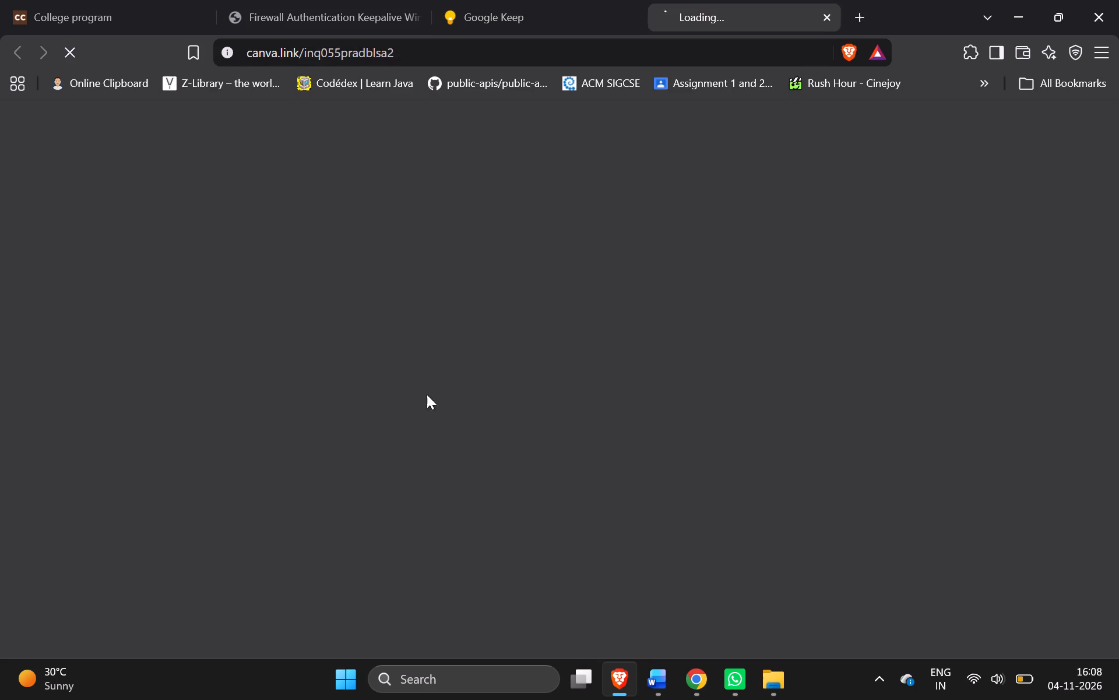
click(605, 0)
click(452, 434)
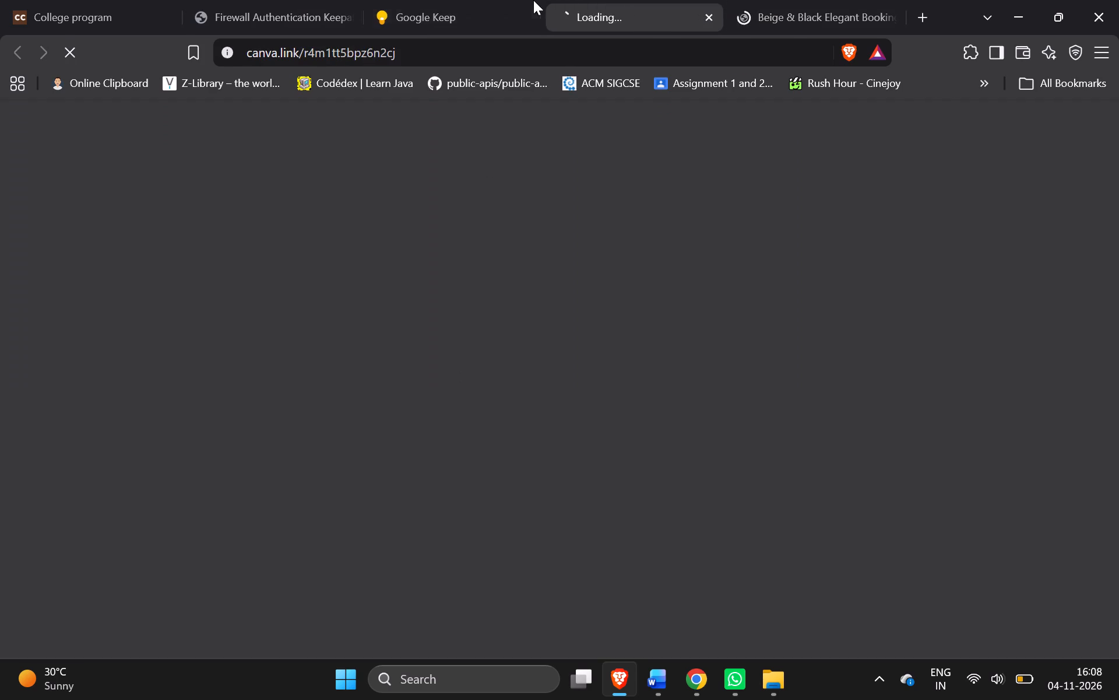
click(494, 0)
click(458, 475)
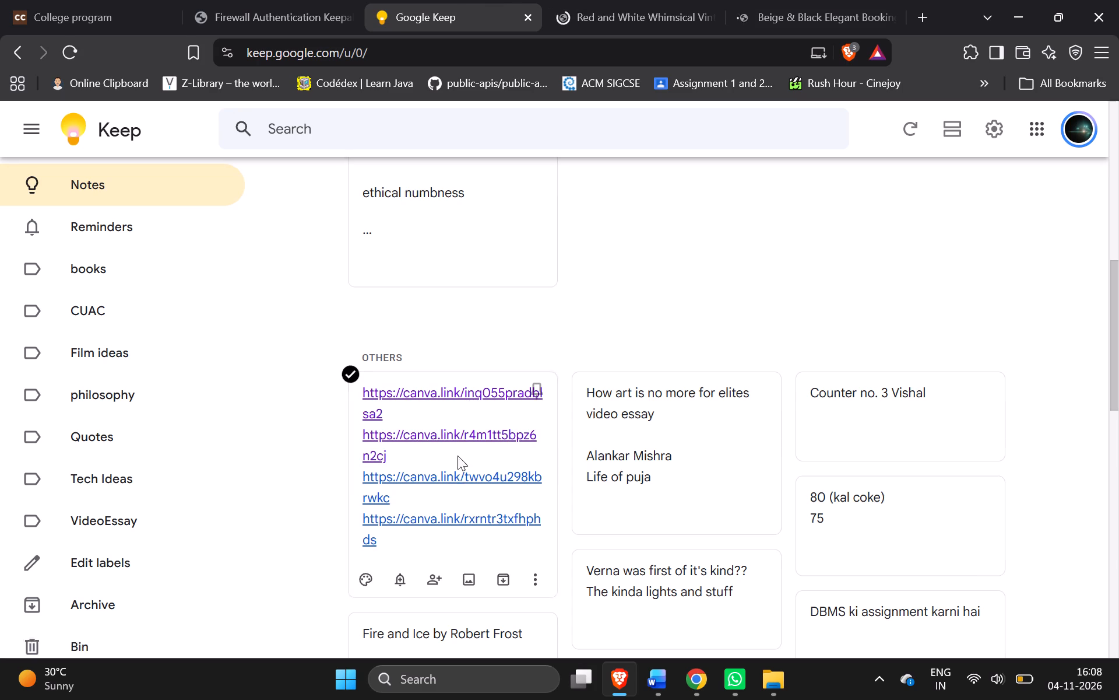
click(397, 0)
click(433, 520)
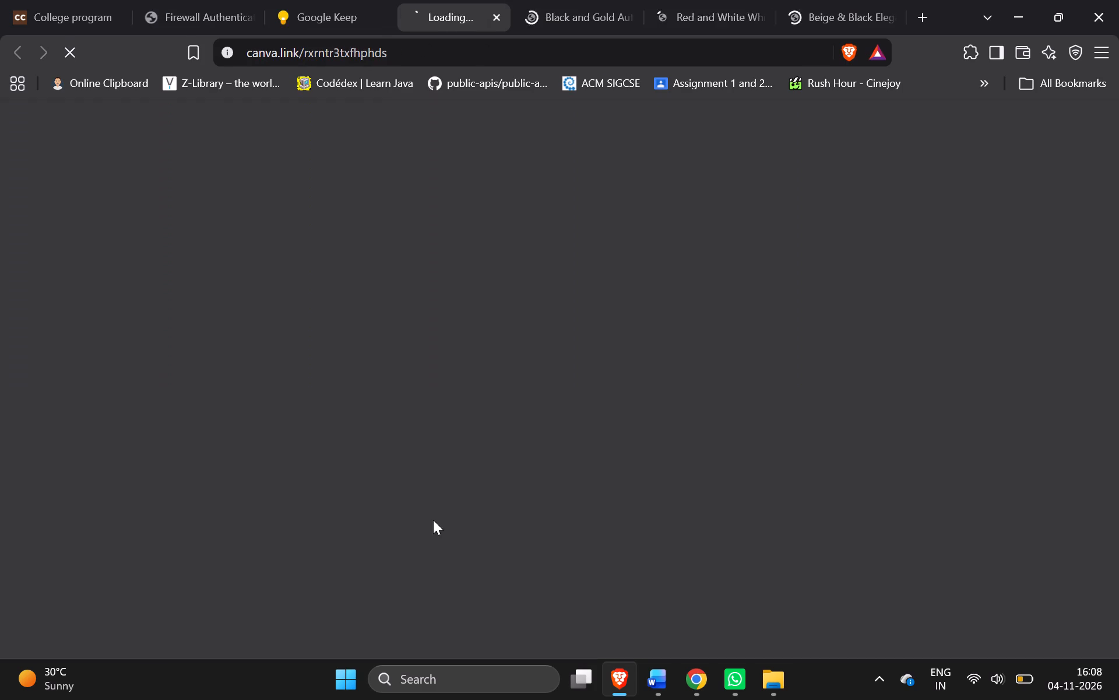
click(375, 20)
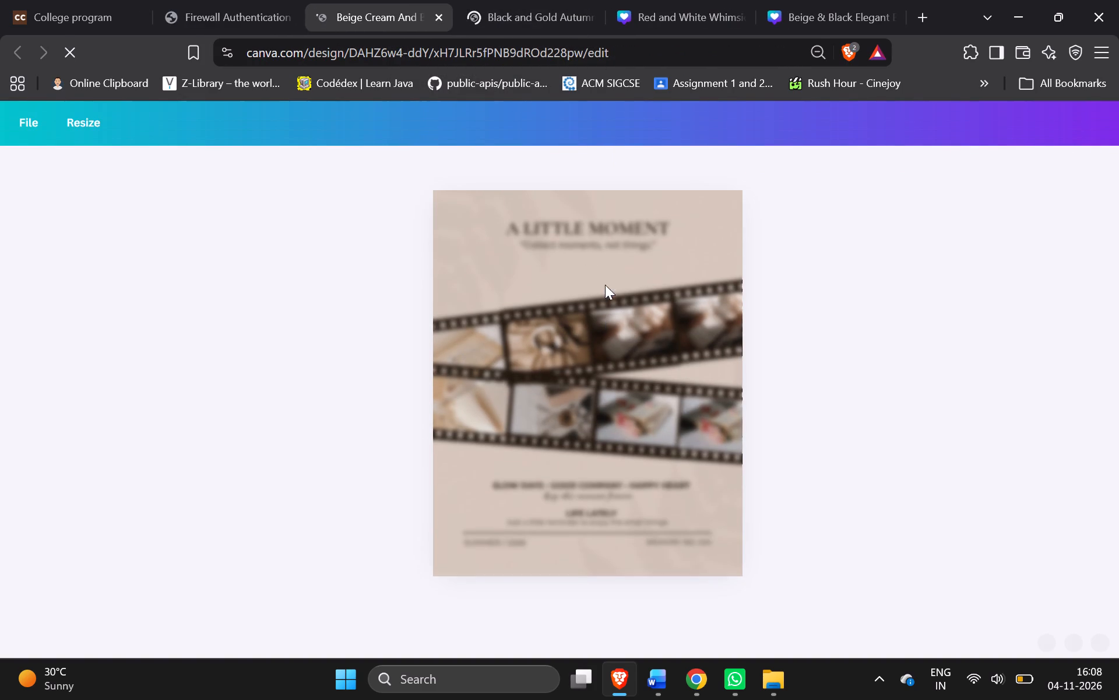
Examine the Beige Cream And Black Vintage Film Strip design in the Canva editor.
scroll(661, 366, up, 4)
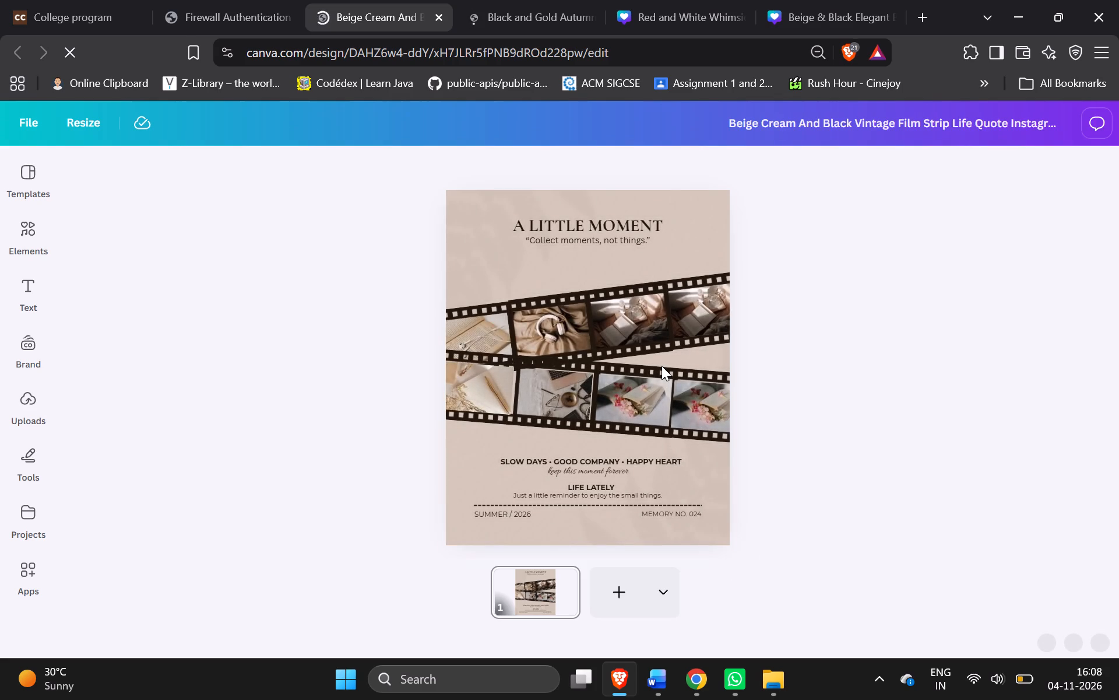
Check the Black and Gold Autumn Photo Film Strip design and close its tab.
scroll(828, 465, up, 2)
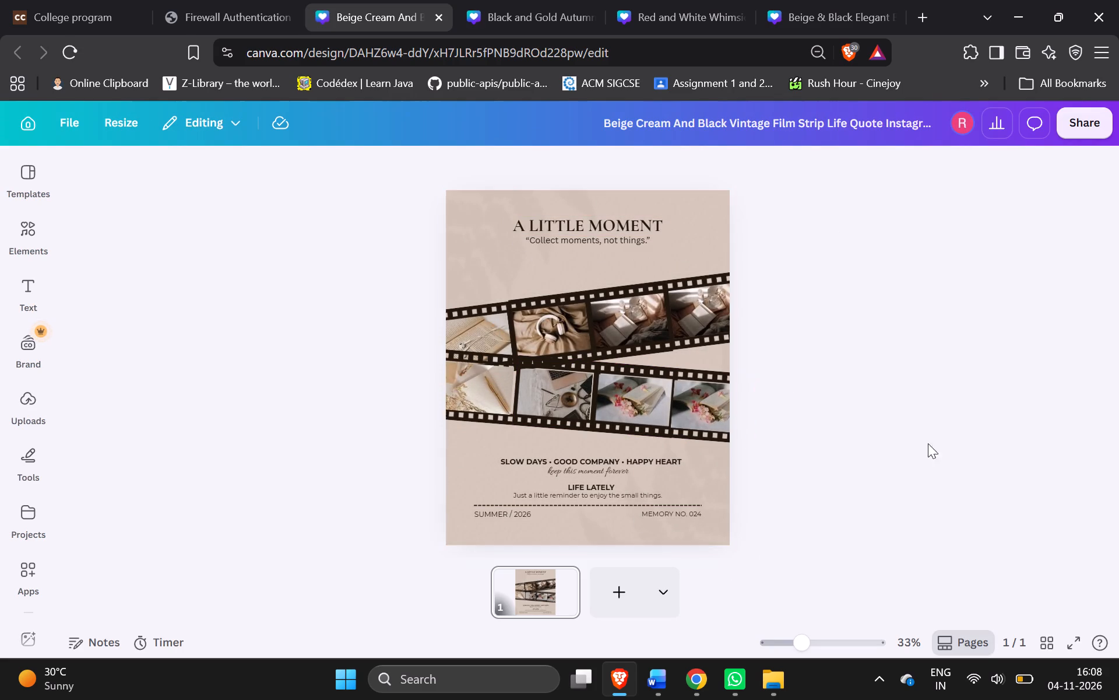
click(482, 0)
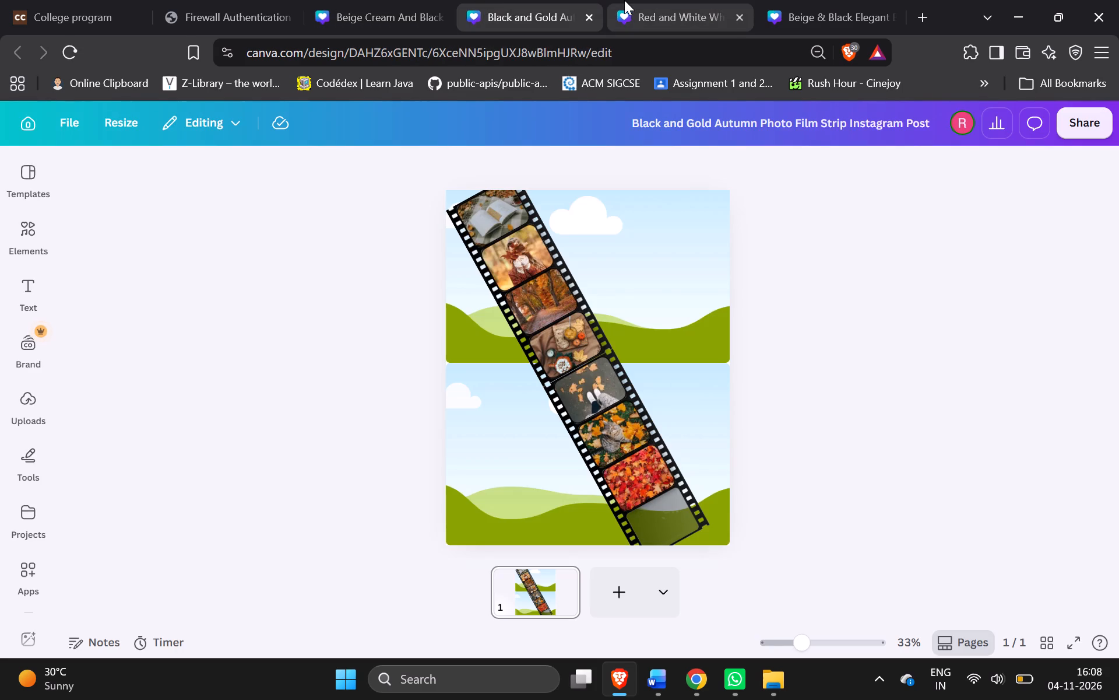
click(587, 23)
Compare the Beige Cream And Black Vintage Film Strip, Red and White Whimsical Photo Booth Strip and Beige & Black Elegant Booking Photoshoot designs, ending on the first.
click(815, 0)
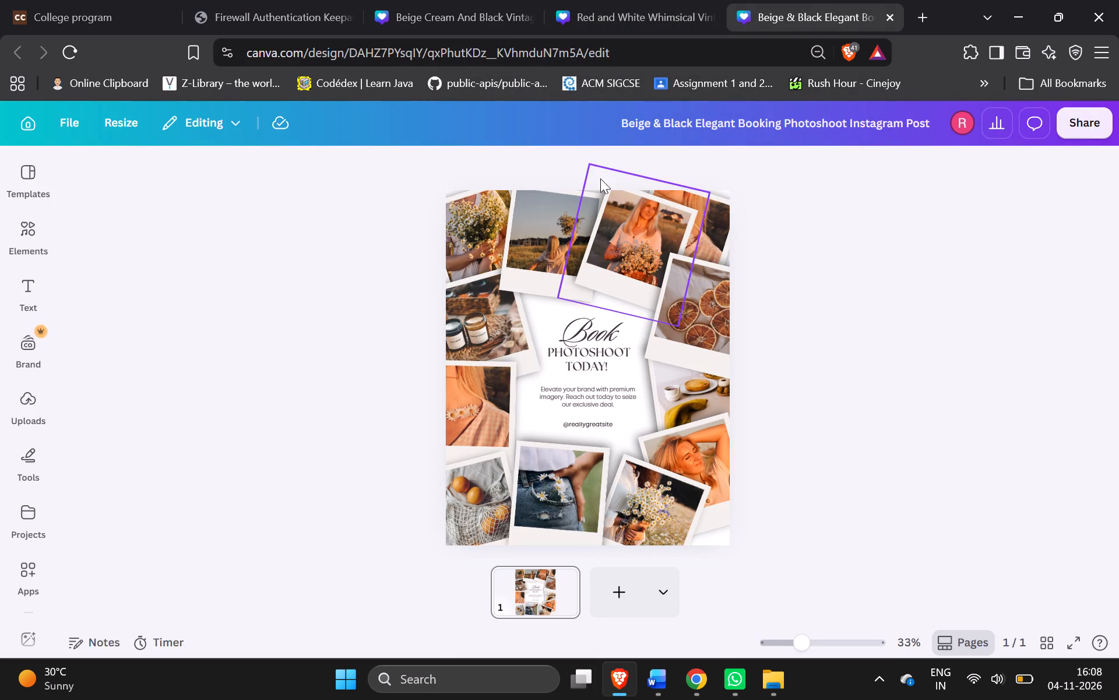
click(591, 0)
click(420, 0)
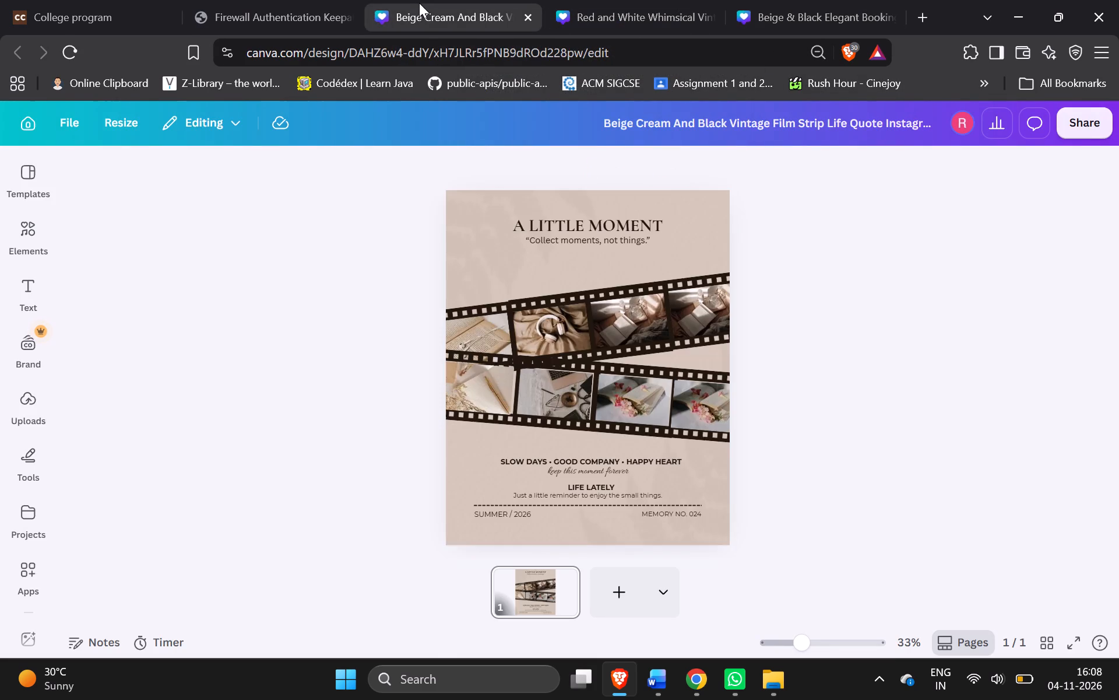
click(700, 0)
click(838, 0)
click(589, 0)
drag(536, 0, 530, 0)
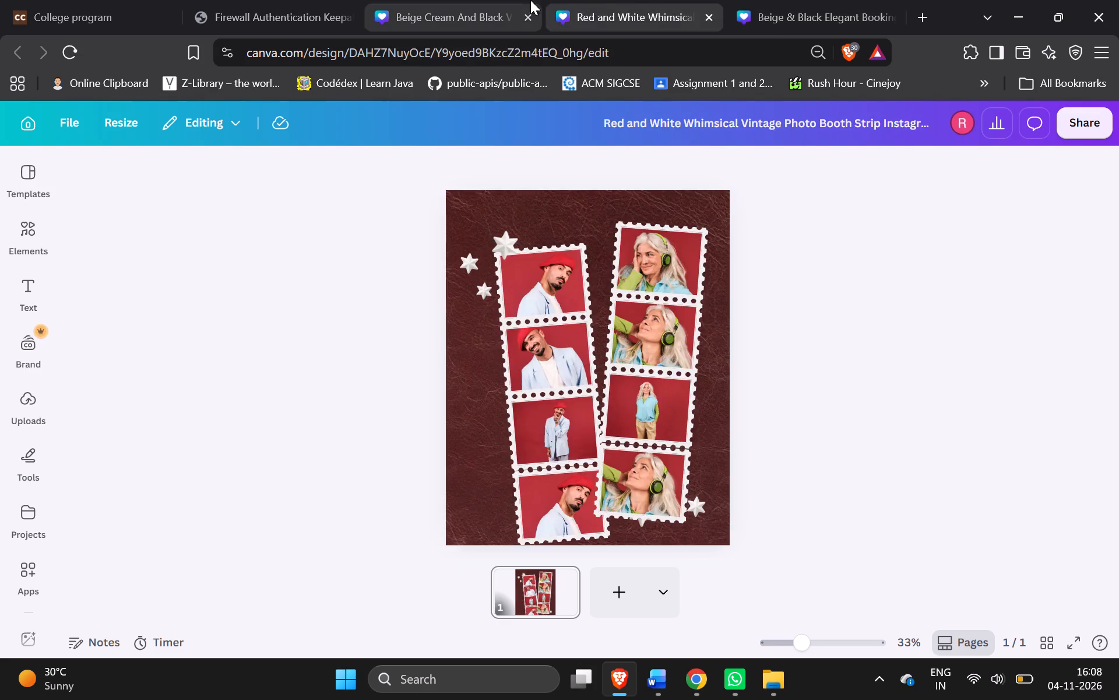
drag(530, 0, 524, 0)
click(644, 0)
click(811, 0)
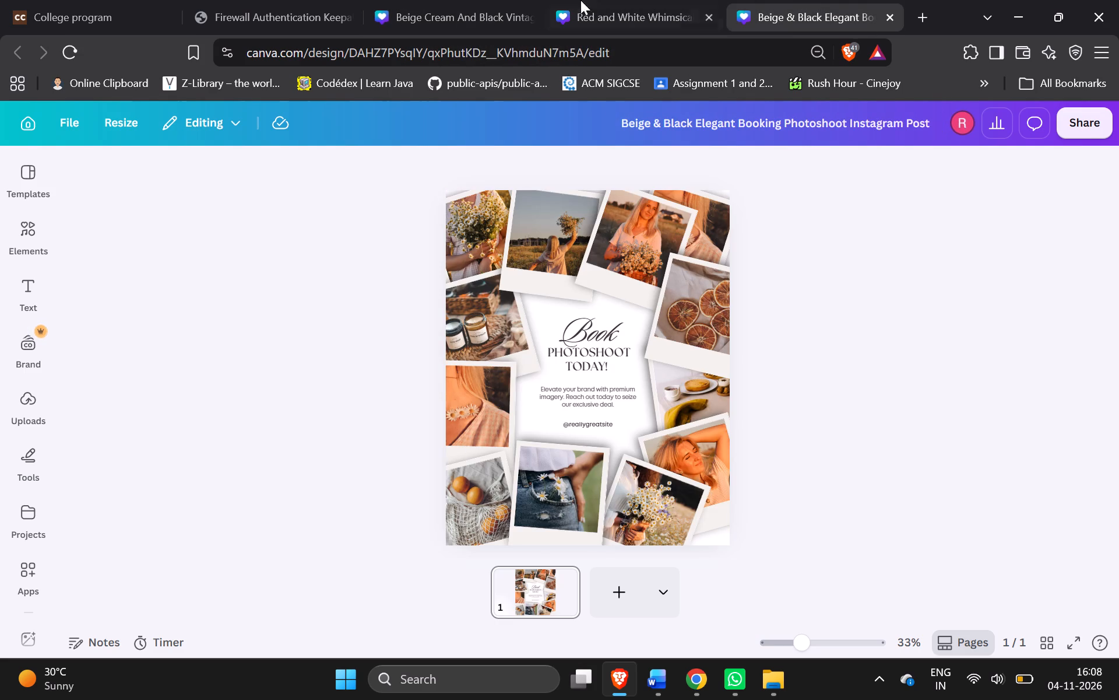
click(526, 0)
click(670, 0)
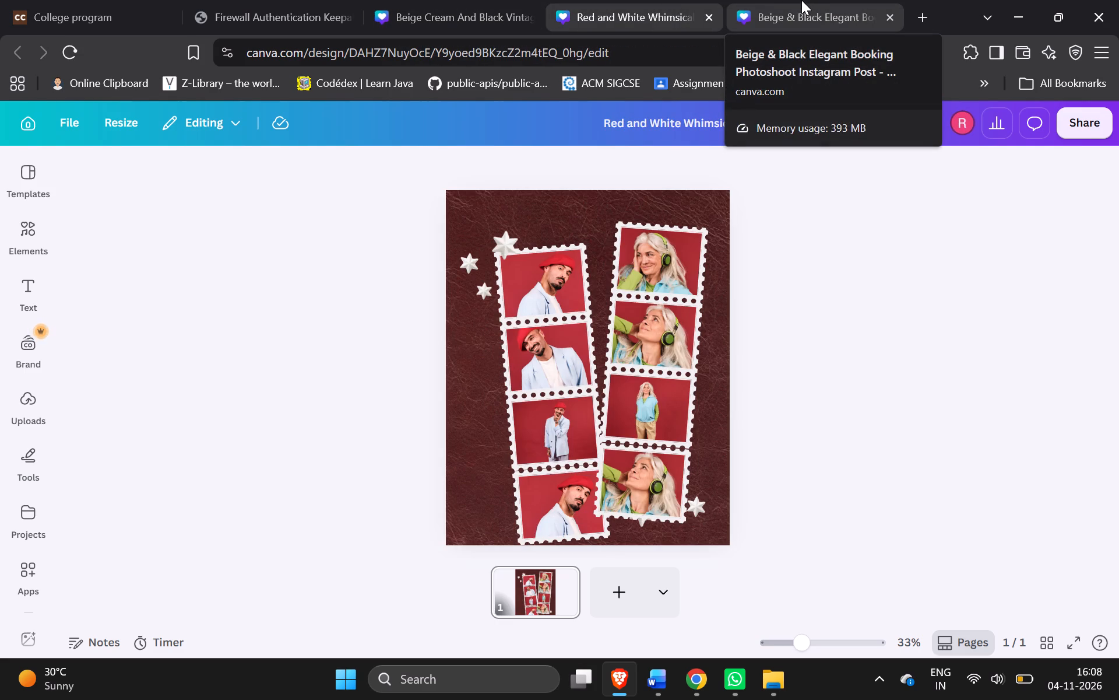
click(774, 1)
click(652, 1)
click(519, 0)
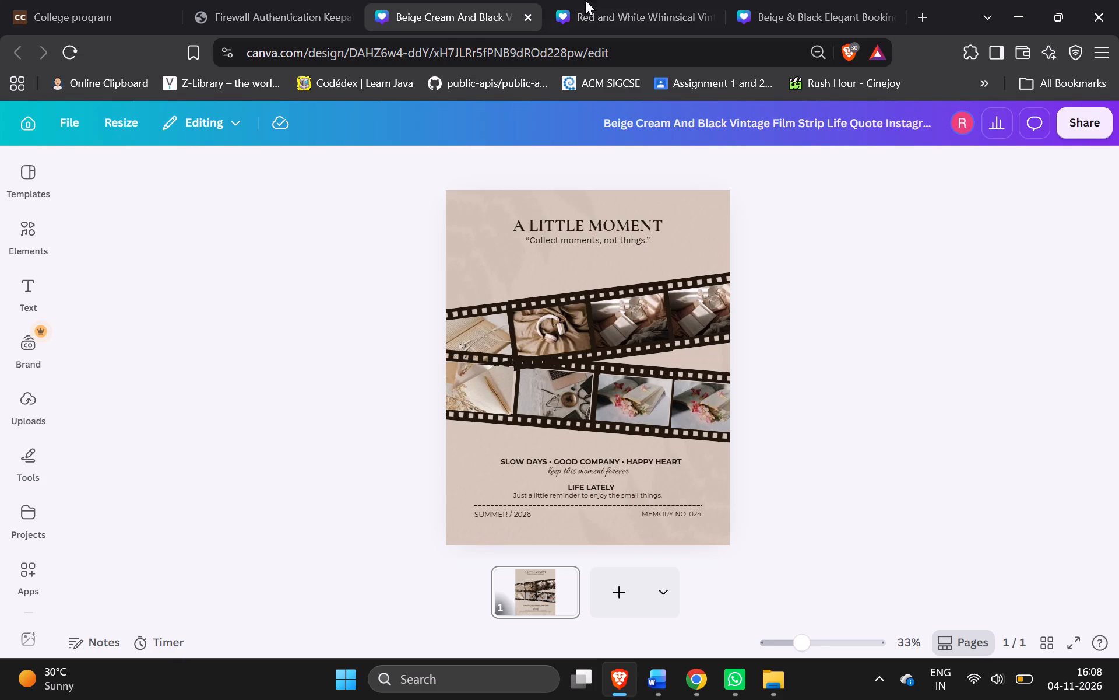
click(681, 0)
click(541, 279)
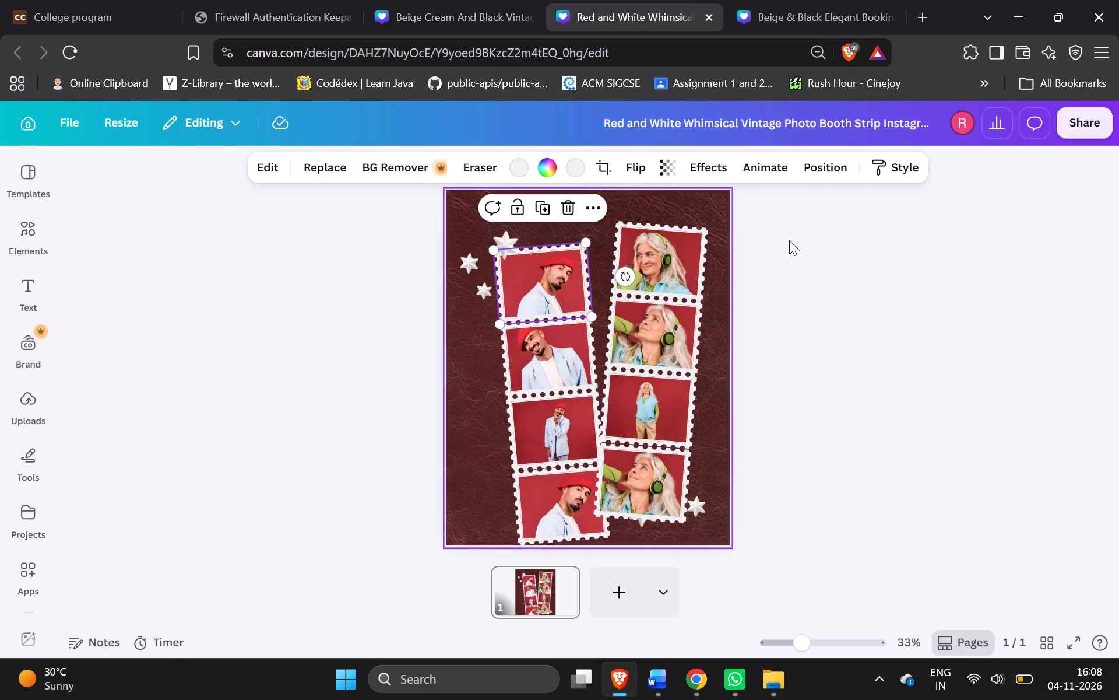
click(938, 246)
click(773, 0)
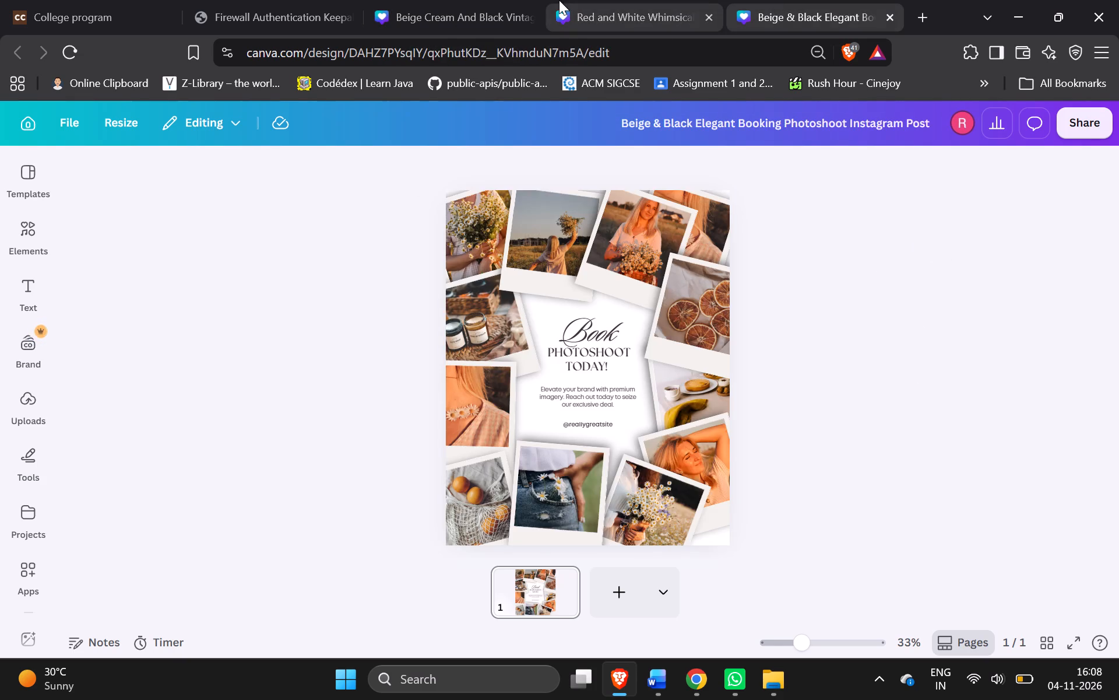
click(559, 0)
click(523, 0)
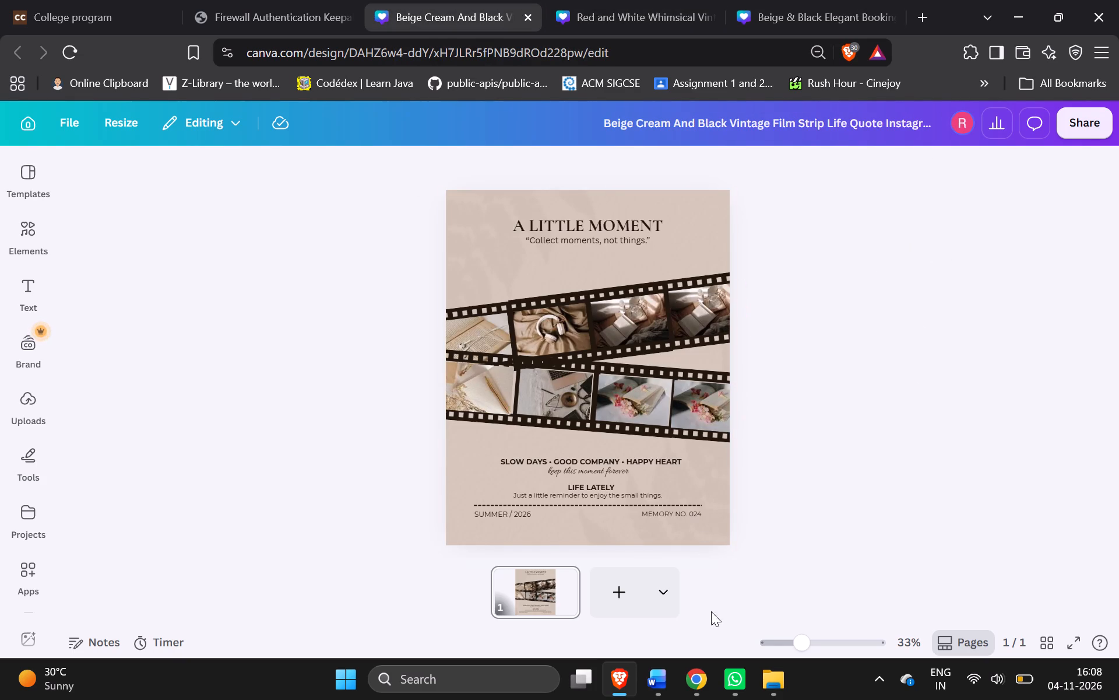